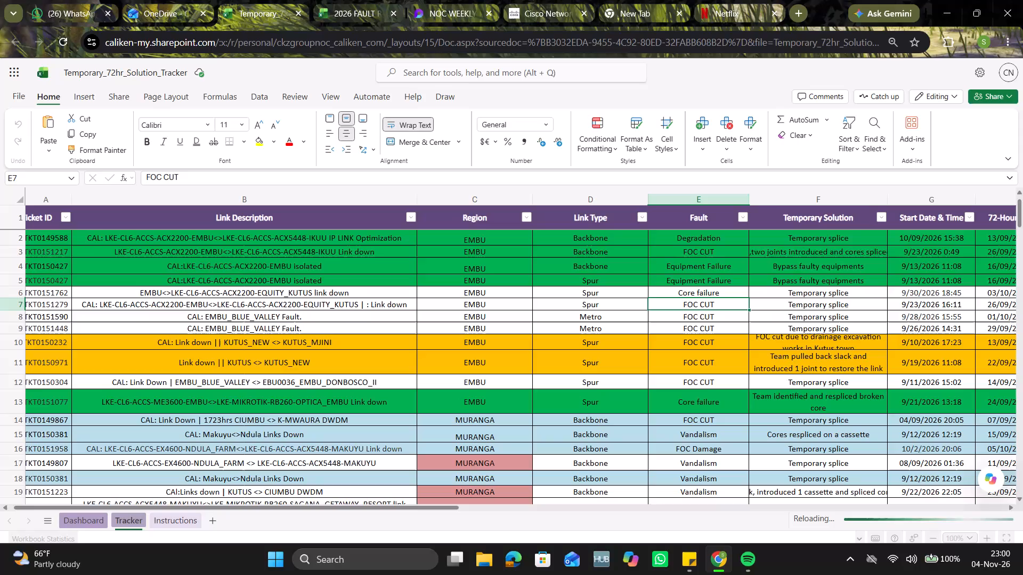
# Review the fault entries in the Tracker sheet across all regions, checking fault types, temporary solutions, deadlines and status.
pyautogui.scroll(1, 388, 382)
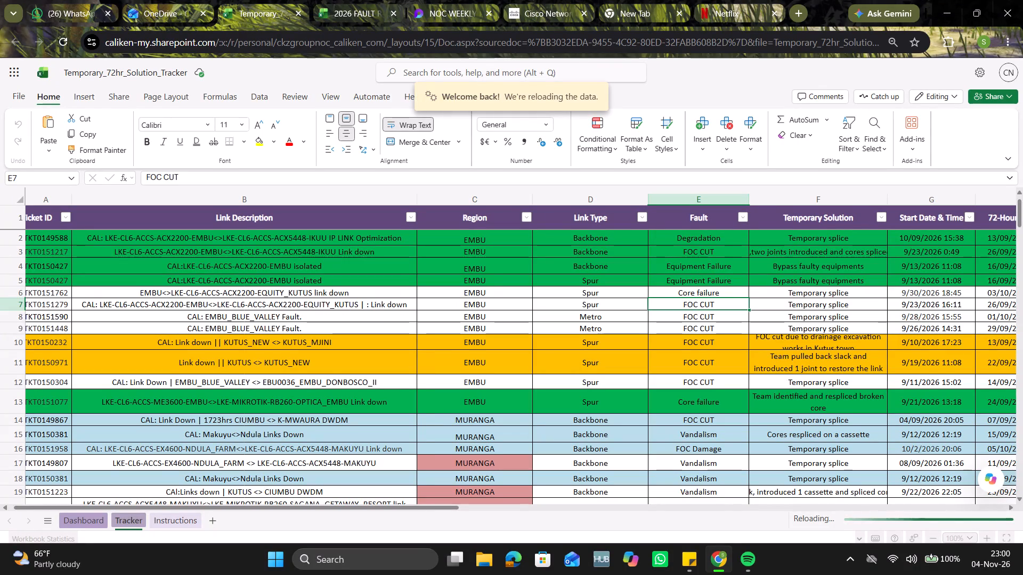
pyautogui.hscroll(-1, 753, 308)
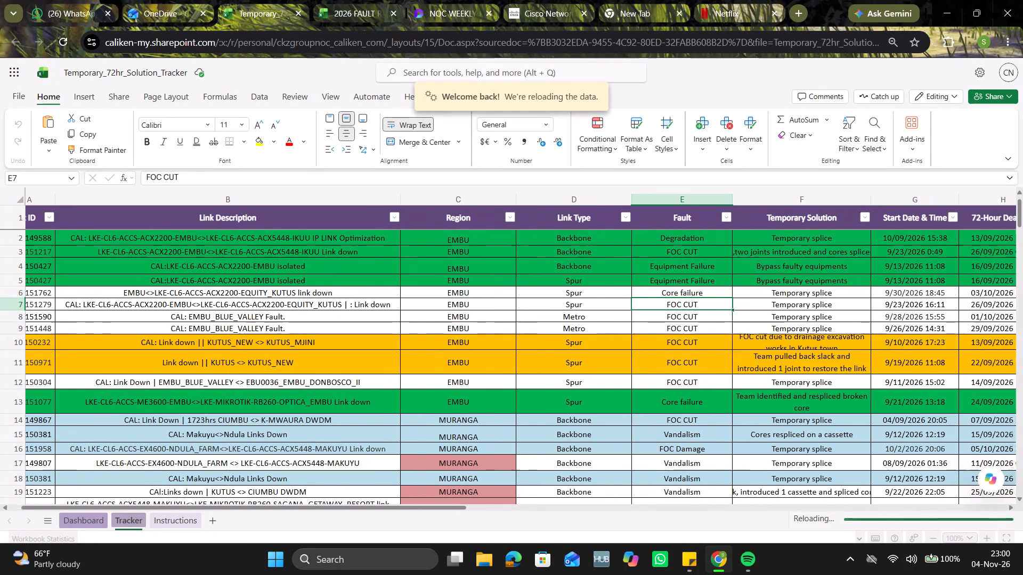
pyautogui.hscroll(-2, 753, 308)
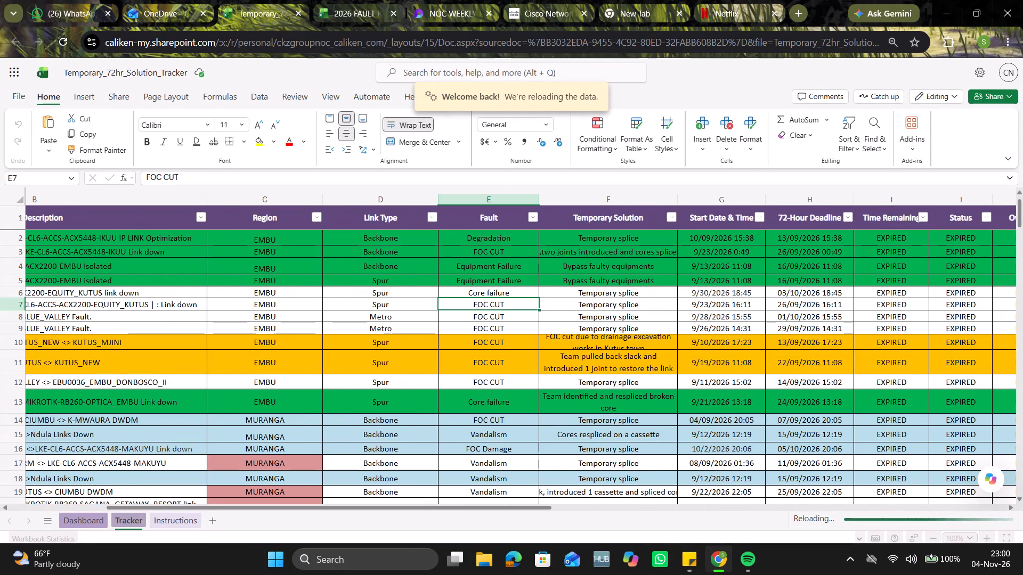
pyautogui.hscroll(-1, 639, 358)
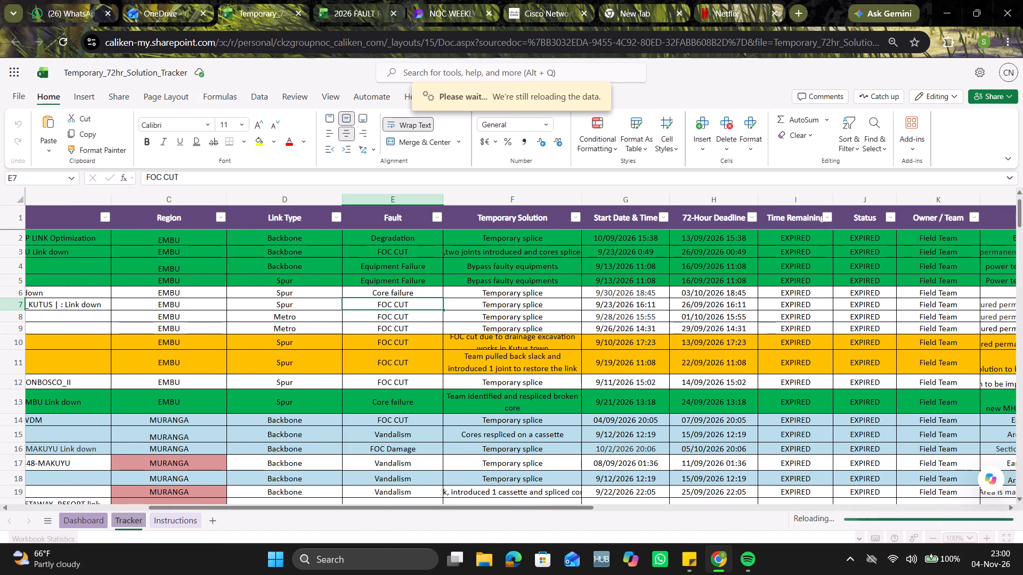
pyautogui.scroll(-1, 624, 335)
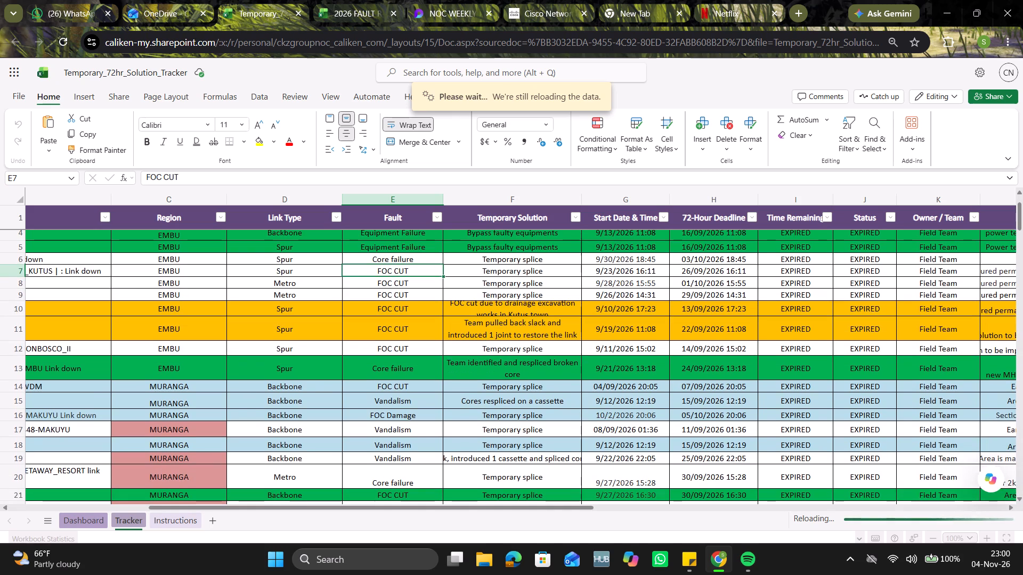
pyautogui.scroll(-1, 612, 334)
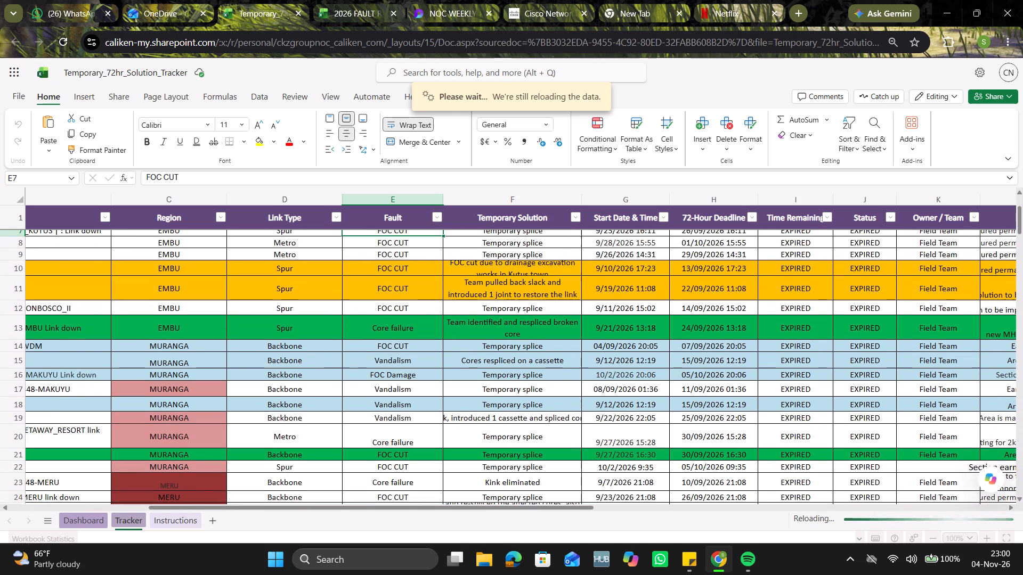
pyautogui.scroll(-2, 612, 334)
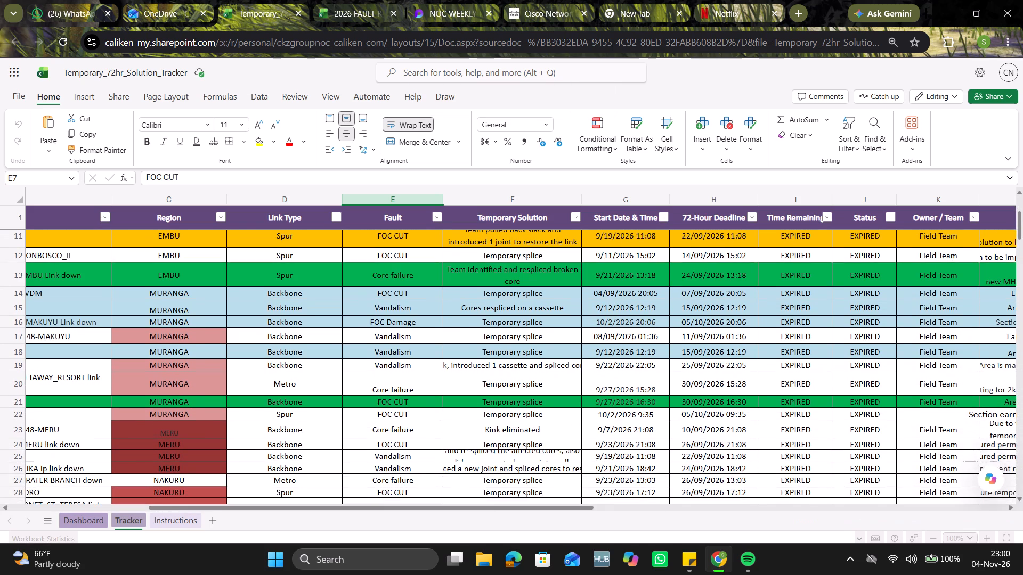
pyautogui.scroll(-1, 612, 334)
pyautogui.scroll(-1, 623, 439)
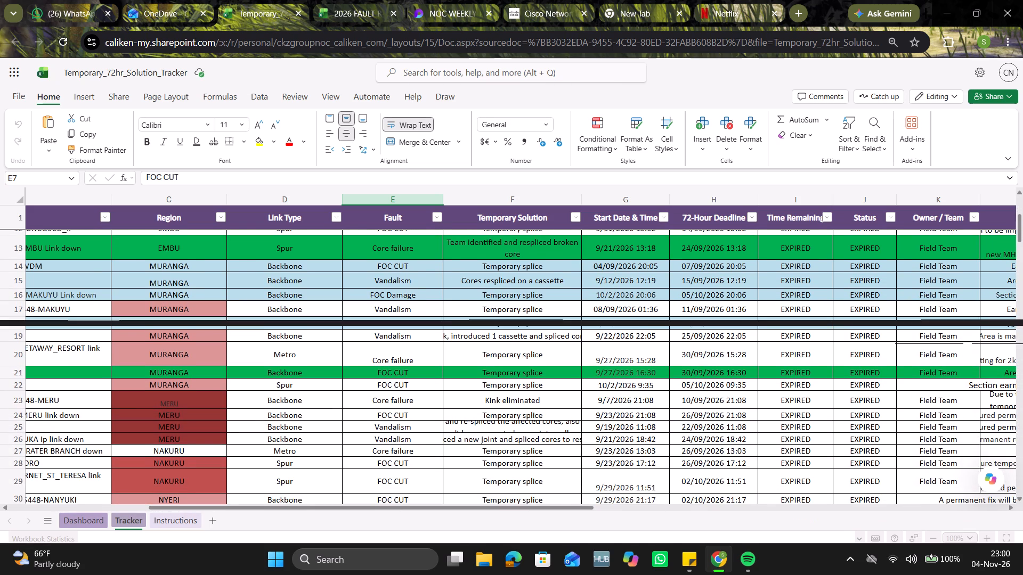
pyautogui.scroll(-2, 623, 439)
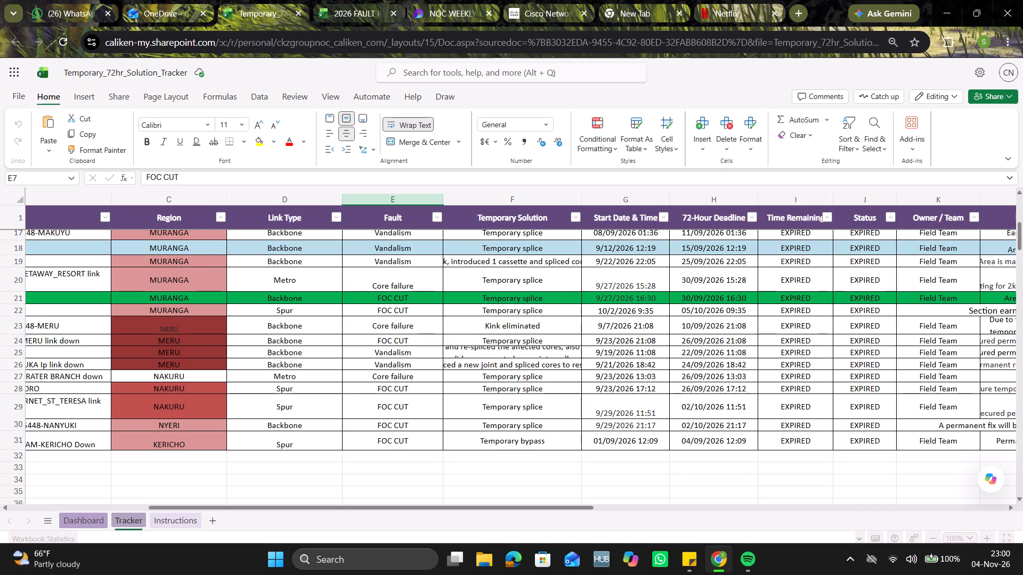
pyautogui.scroll(2, 613, 417)
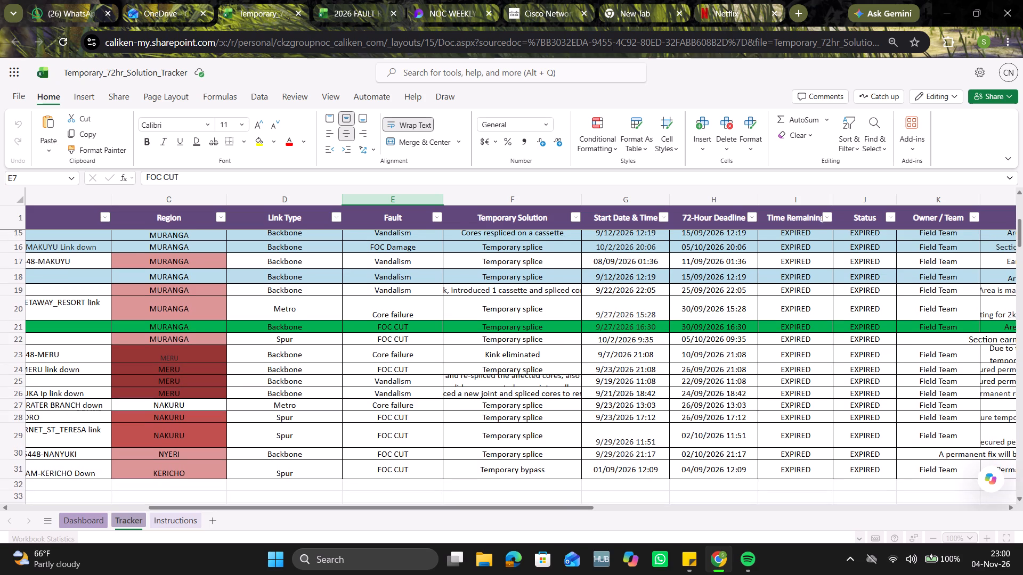
pyautogui.scroll(2, 613, 417)
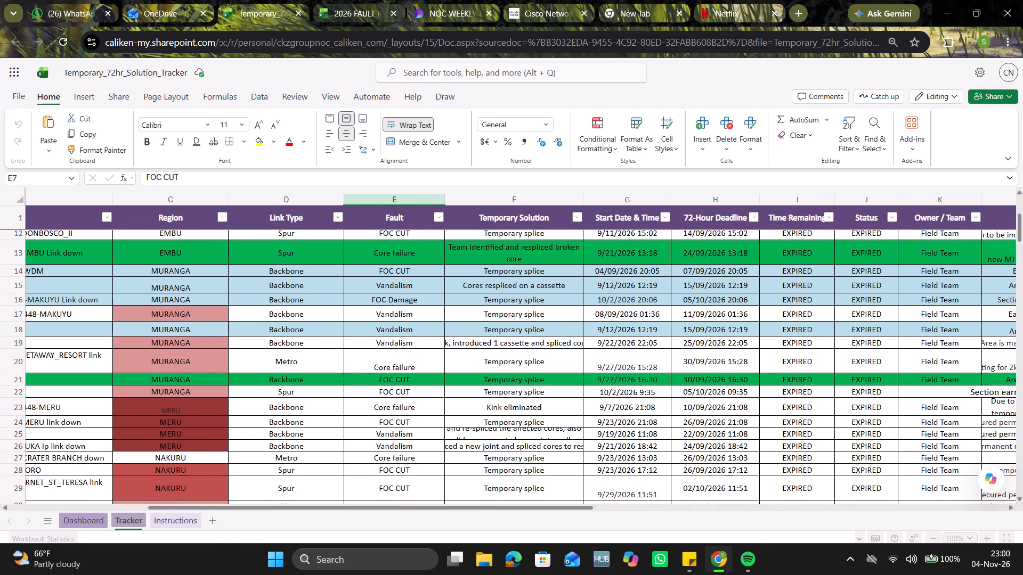
pyautogui.scroll(2, 613, 394)
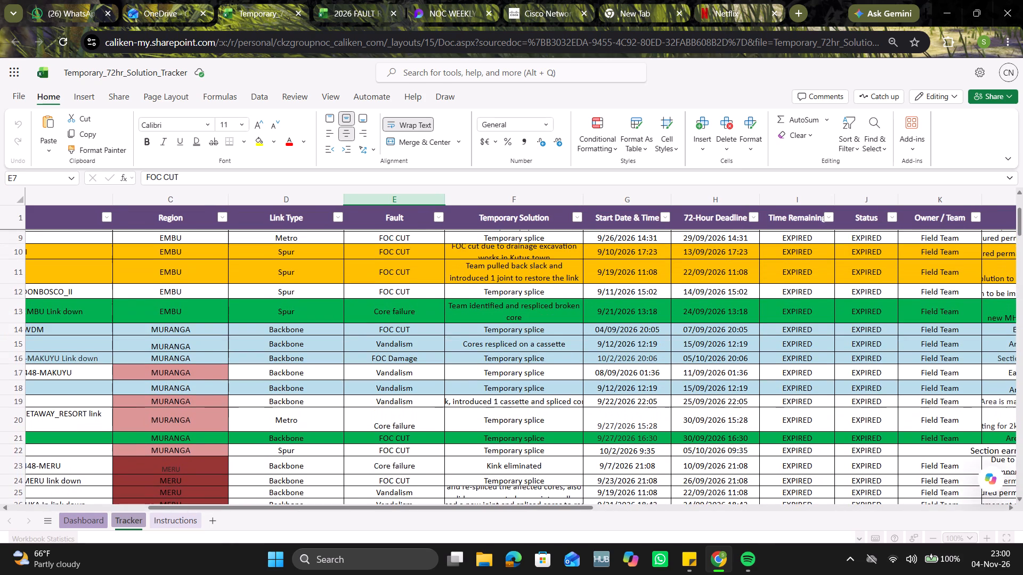
pyautogui.scroll(2, 613, 394)
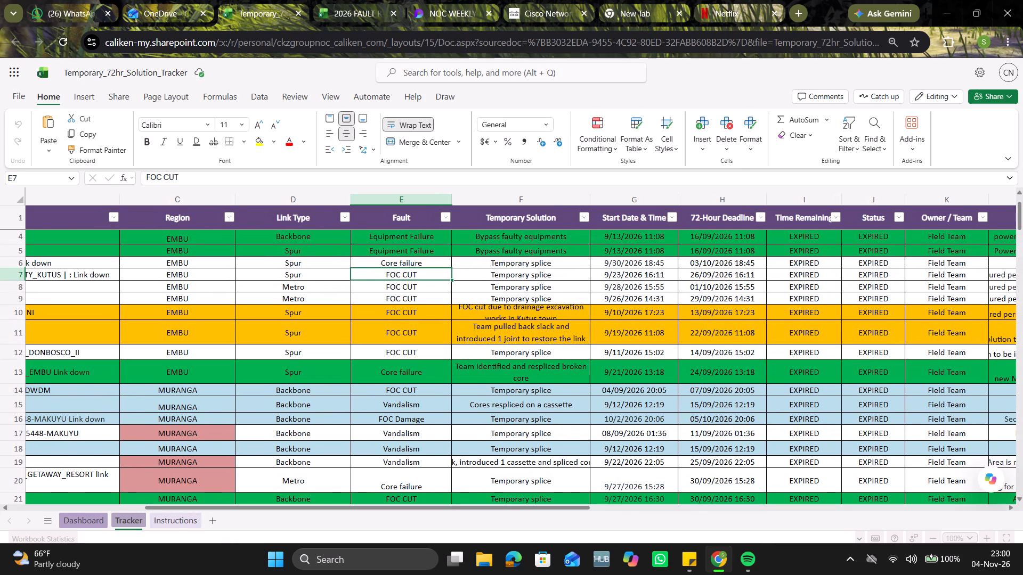
pyautogui.scroll(1, 613, 394)
pyautogui.hscroll(1, 613, 394)
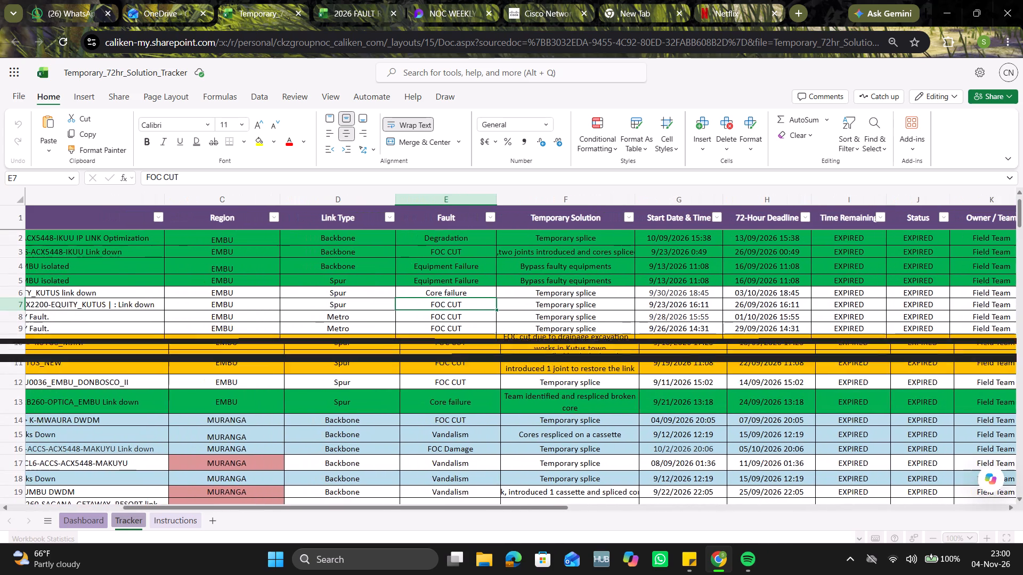
pyautogui.hscroll(1, 613, 394)
pyautogui.scroll(1, 613, 394)
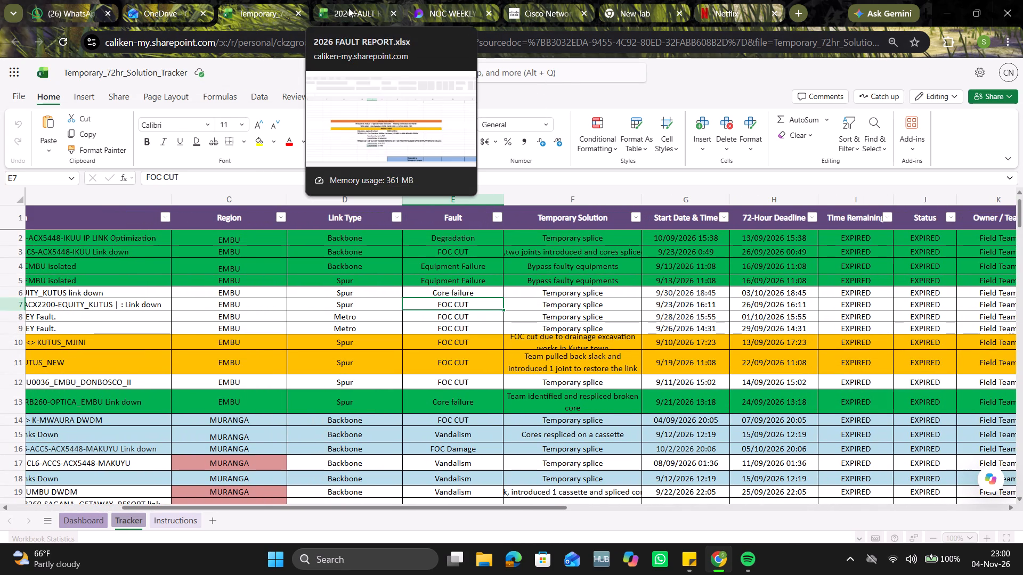
# Examine the Permanent Solution / Action and Remarks columns of the Tracker sheet, including the row 6 permanent solution entry.
pyautogui.click(381, 406)
pyautogui.hscroll(-2, 381, 406)
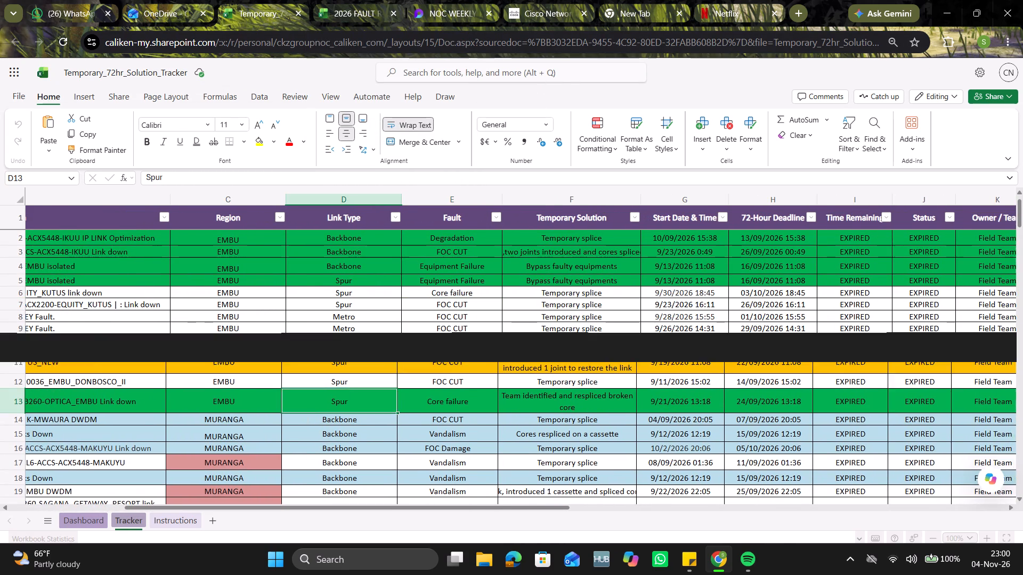
pyautogui.hscroll(-6, 381, 406)
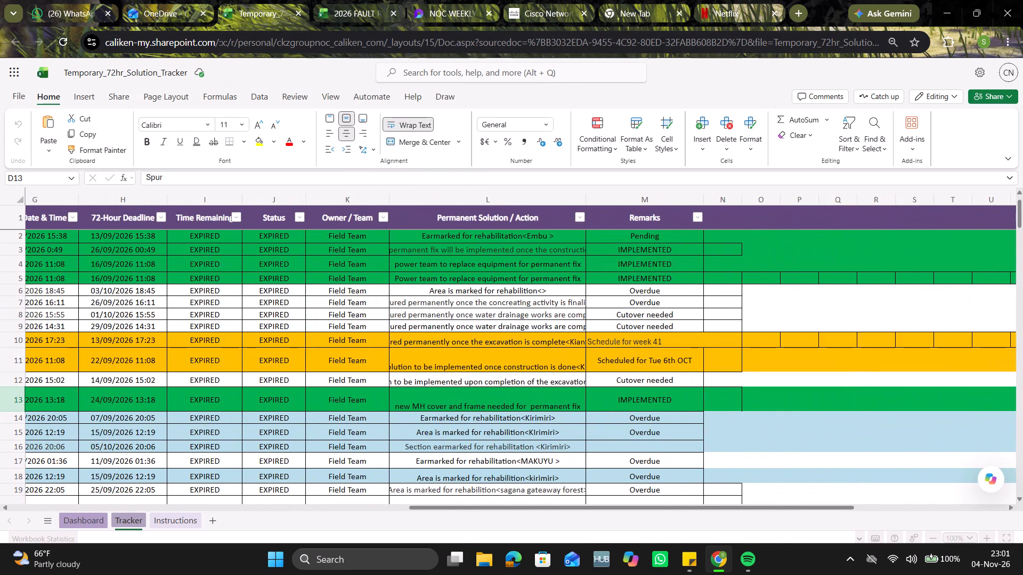
pyautogui.scroll(3, 444, 298)
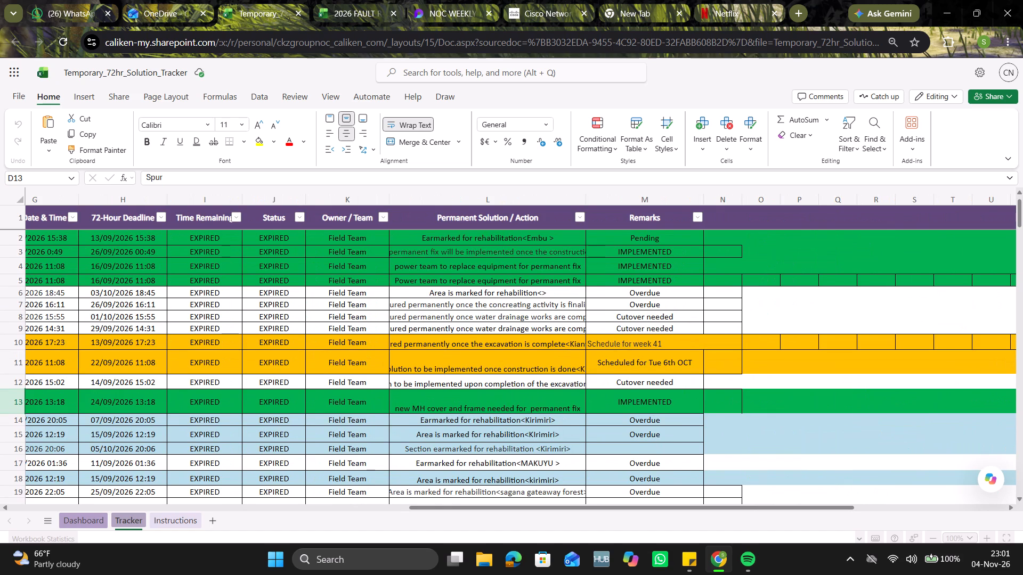
pyautogui.hscroll(3, 444, 298)
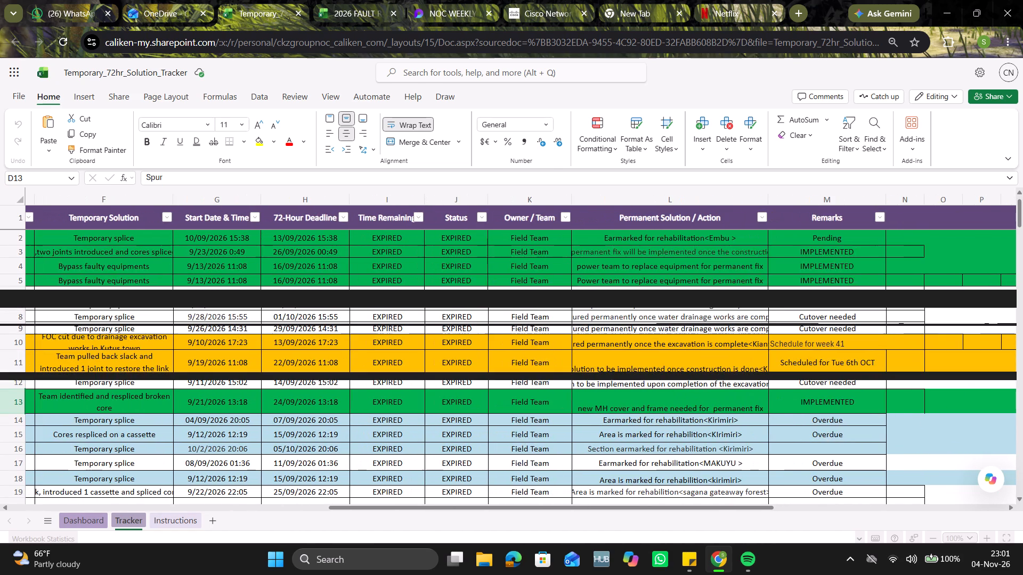
pyautogui.click(665, 293)
pyautogui.hscroll(6, 665, 293)
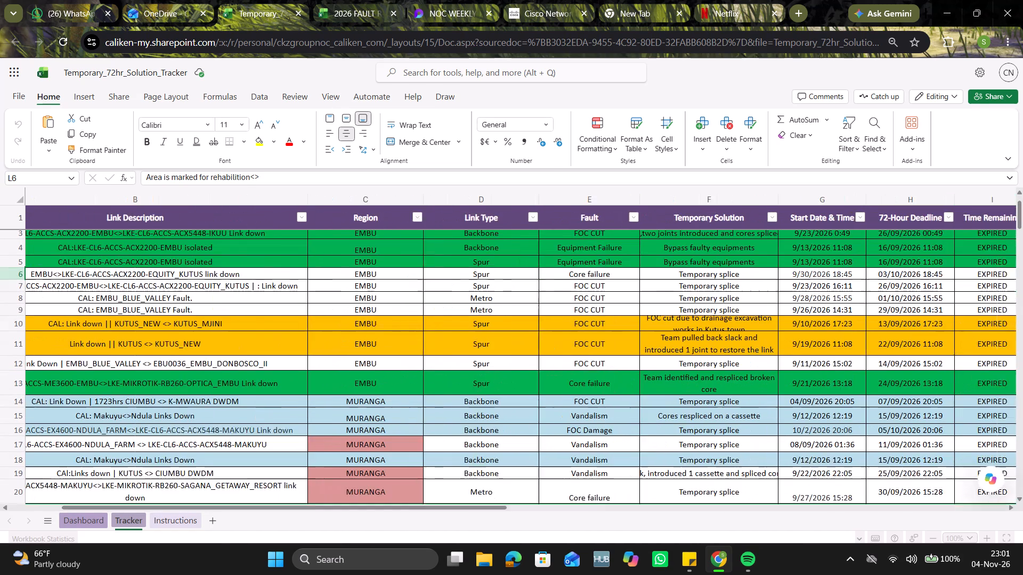
pyautogui.hscroll(1, 665, 293)
pyautogui.scroll(1, 665, 293)
pyautogui.hscroll(3, 665, 293)
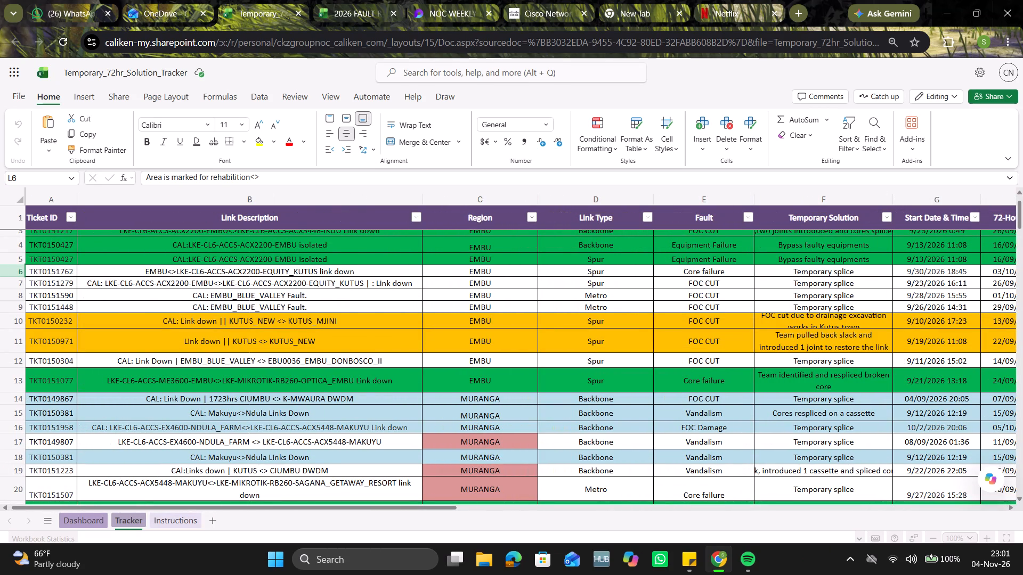
# Read through the ticket IDs, link descriptions and regions of the Tracker entries down to the last filled row.
pyautogui.scroll(-1, 343, 284)
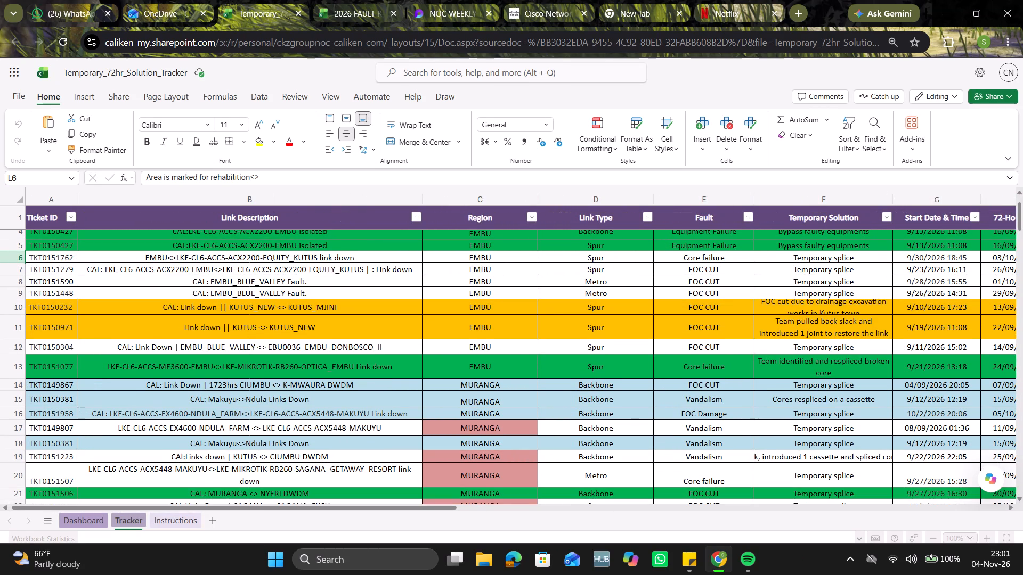
pyautogui.scroll(-1, 343, 284)
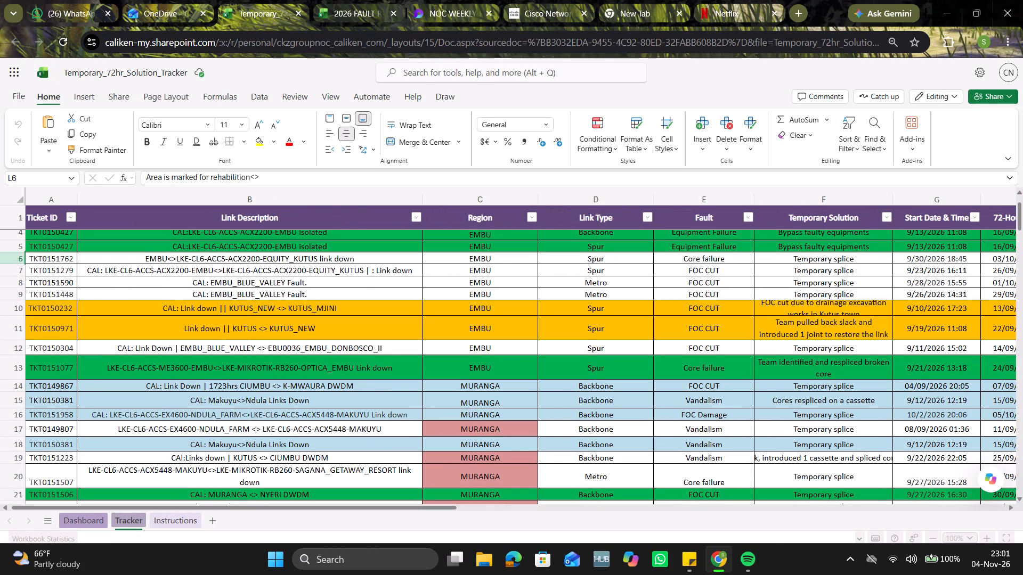
pyautogui.scroll(-1, 347, 349)
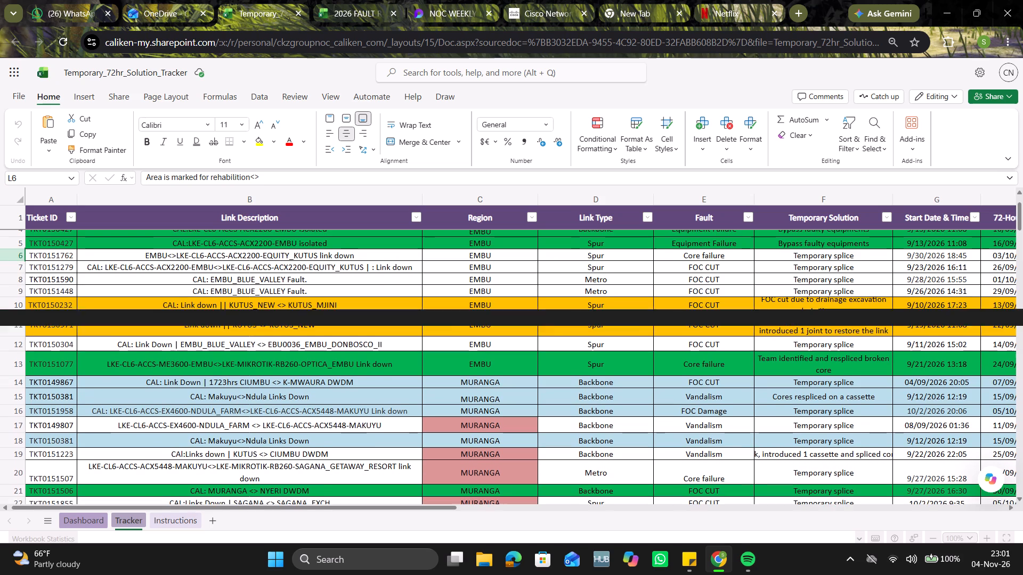
pyautogui.scroll(-2, 347, 349)
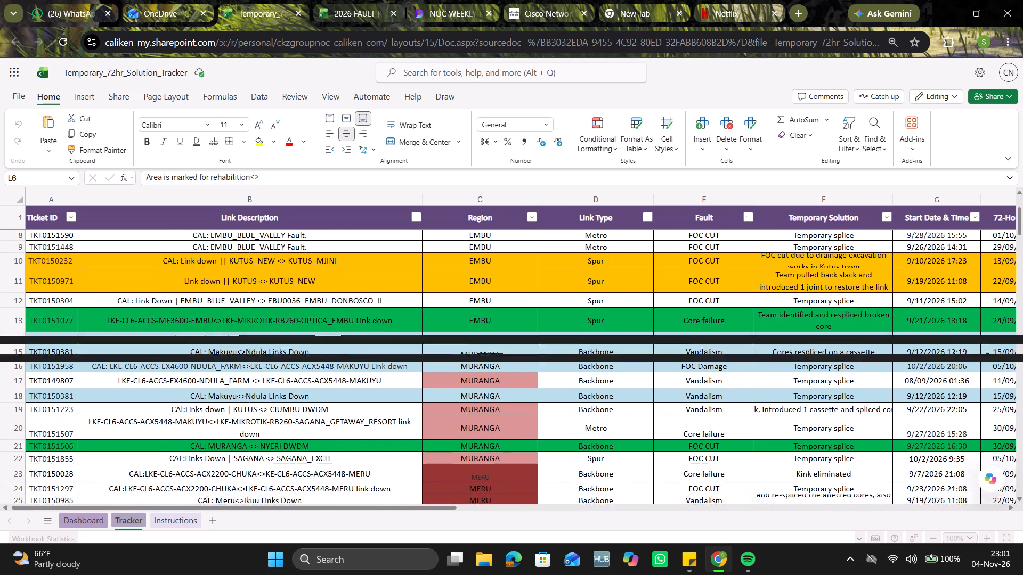
pyautogui.scroll(-2, 347, 349)
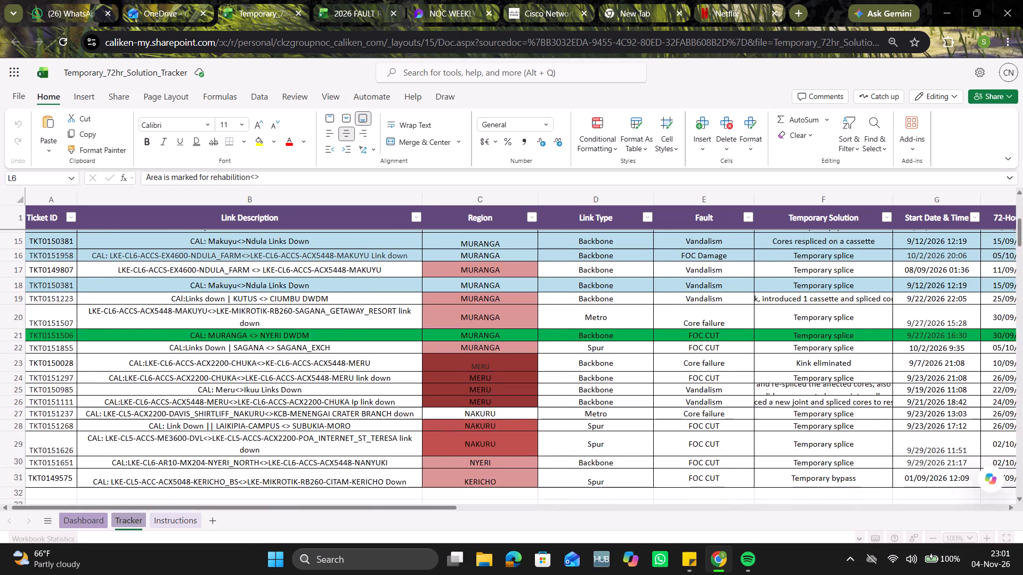
pyautogui.scroll(-1, 347, 349)
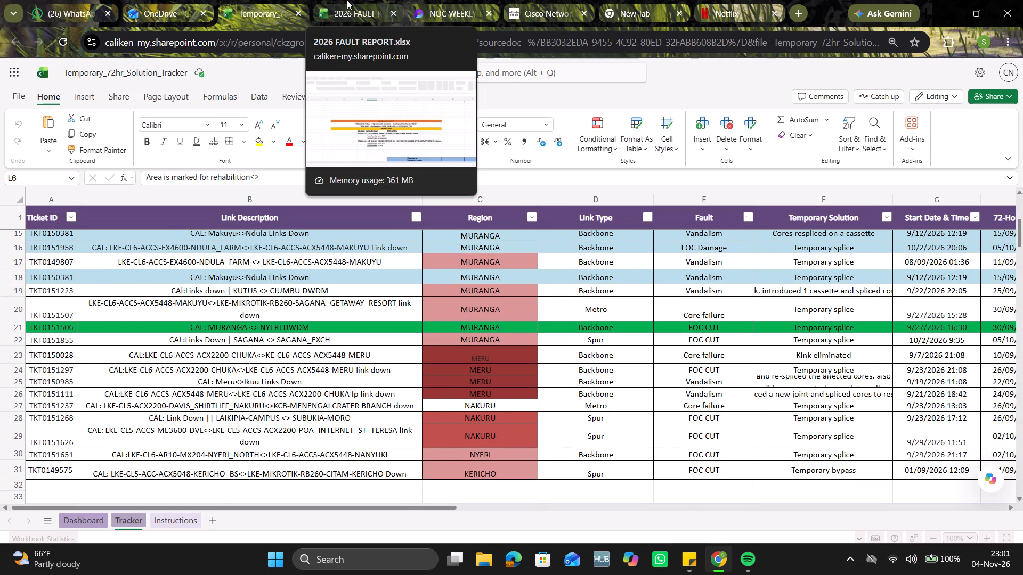
# Switch to the 2026 FAULT REPORT workbook and show its LIT MAINTENANCE TICKETS sheet.
pyautogui.click(347, 0)
pyautogui.click(103, 529)
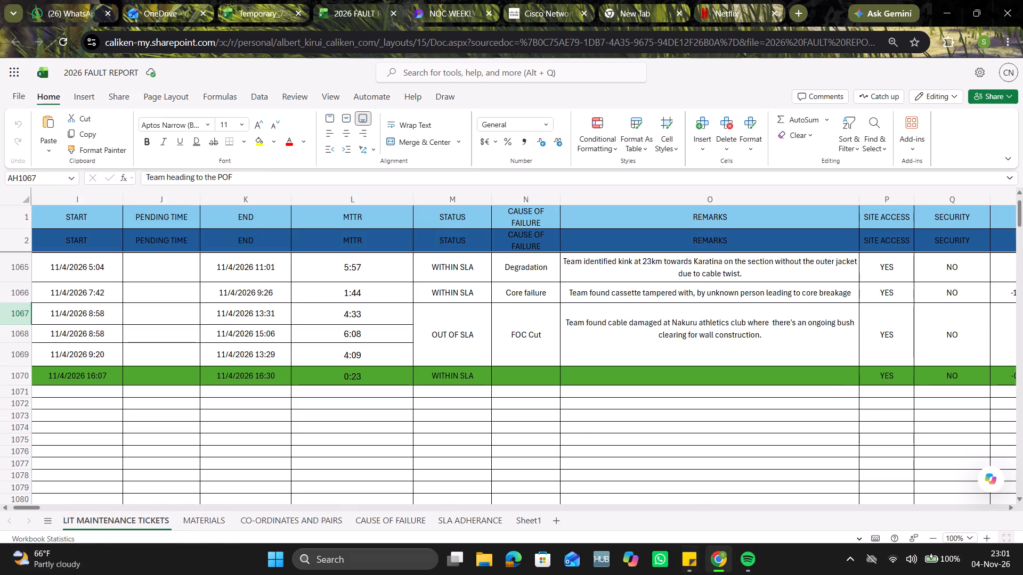
# Search Windows for "ku" and open the Kuro app.
pyautogui.click(349, 563)
pyautogui.write('ku')
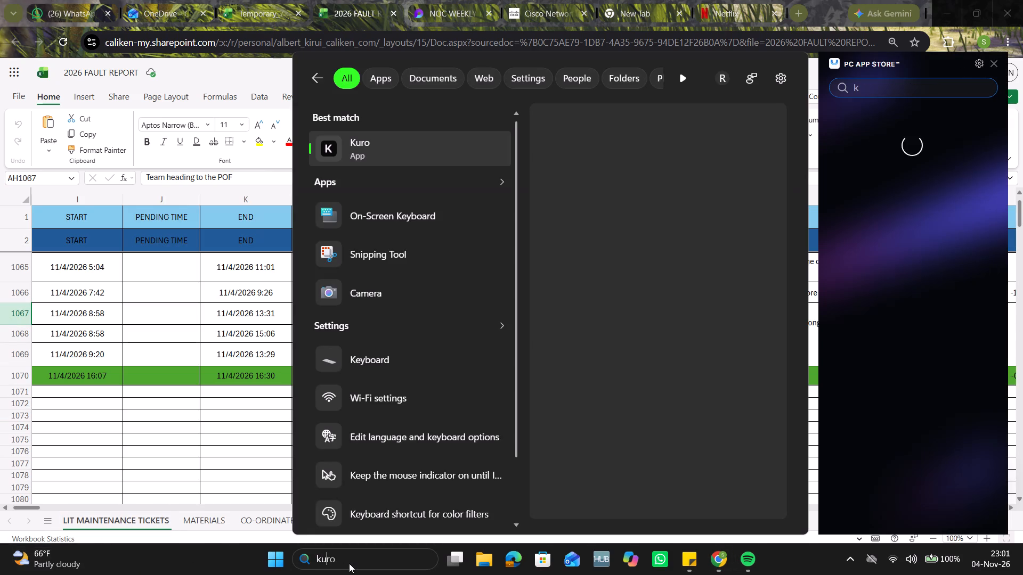
pyautogui.click(584, 247)
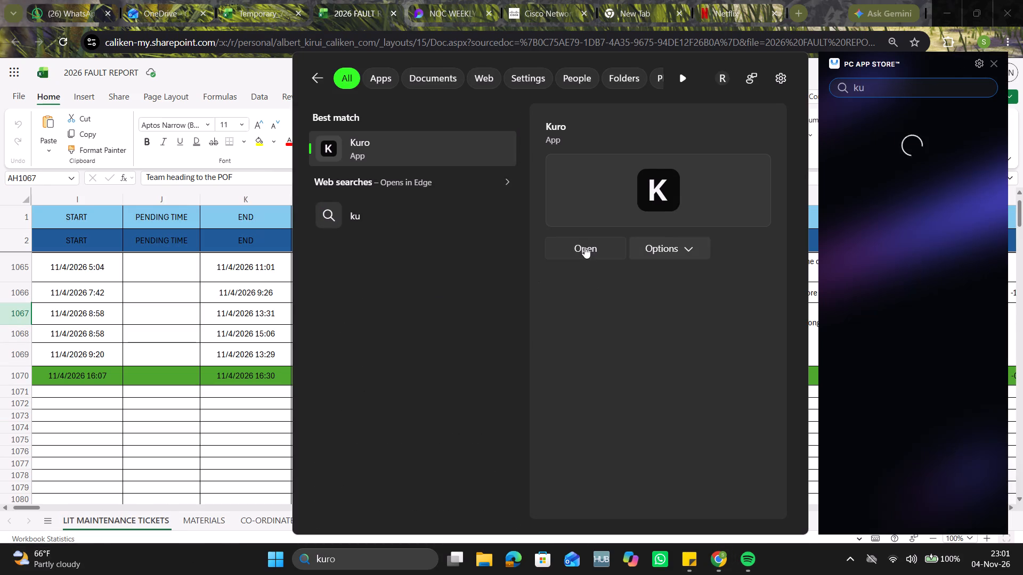
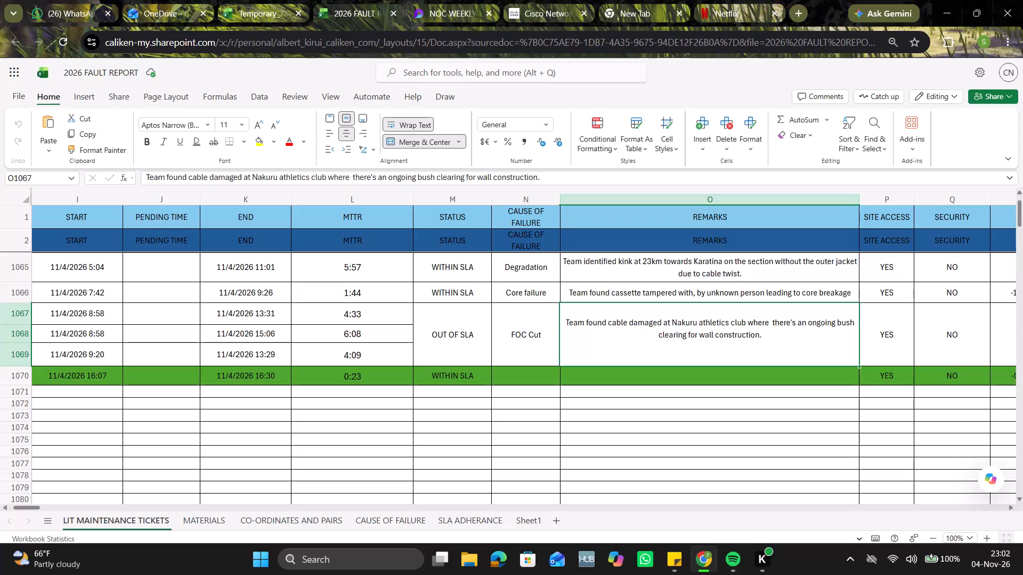
# Read back through the LIT MAINTENANCE TICKETS link descriptions and affected links, from the latest November tickets to early October 2026.
pyautogui.hscroll(1, 811, 339)
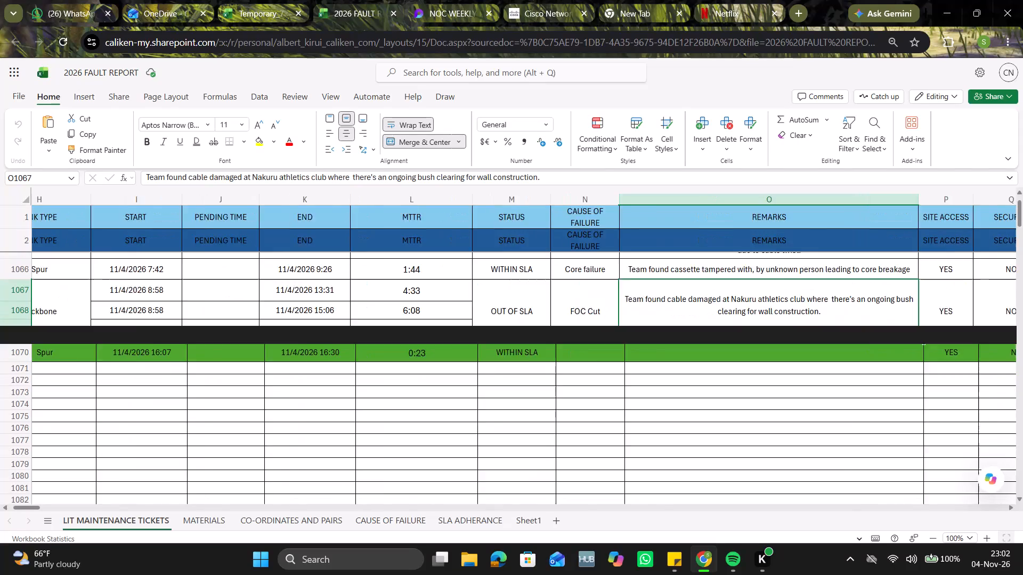
pyautogui.hscroll(1, 811, 339)
pyautogui.hscroll(7, 605, 355)
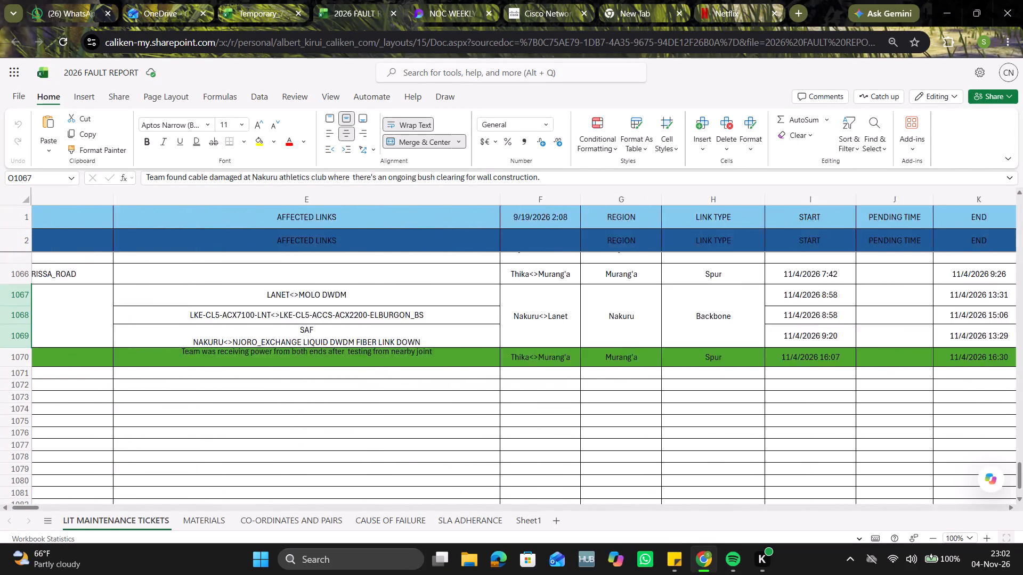
pyautogui.hscroll(6, 605, 355)
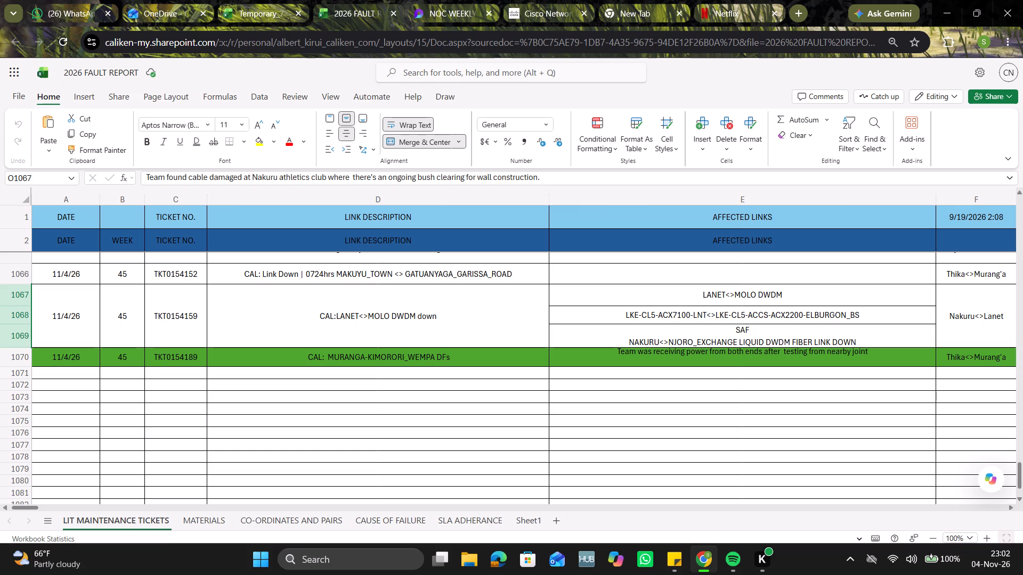
pyautogui.hscroll(1, 462, 380)
pyautogui.scroll(3, 462, 380)
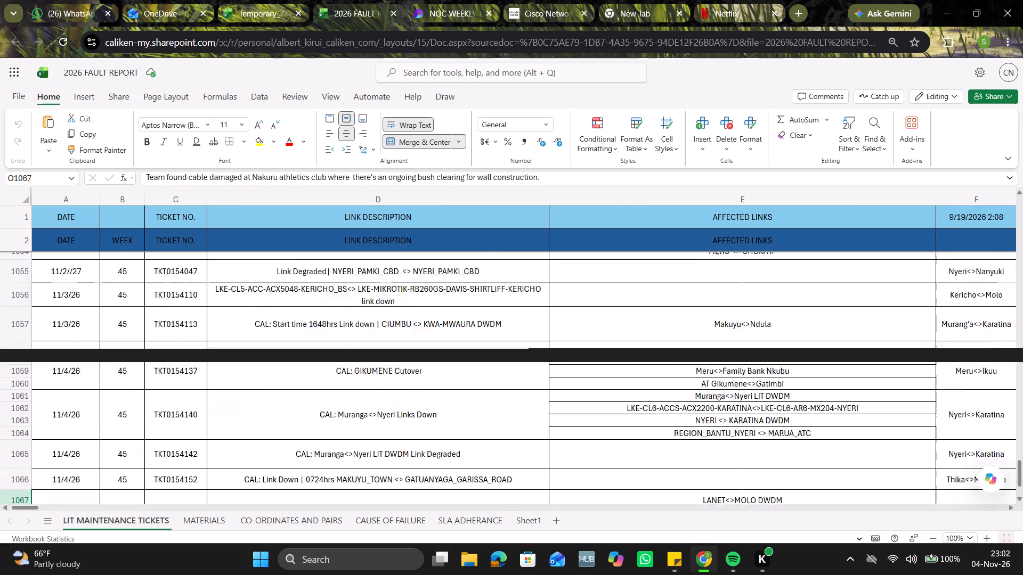
pyautogui.scroll(5, 462, 380)
pyautogui.hscroll(3, 462, 380)
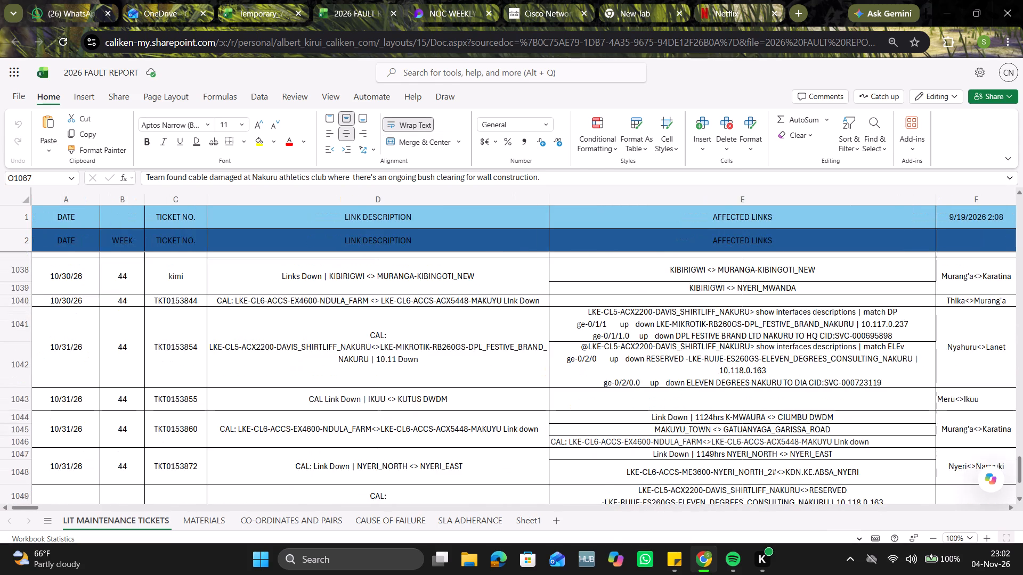
pyautogui.scroll(6, 462, 380)
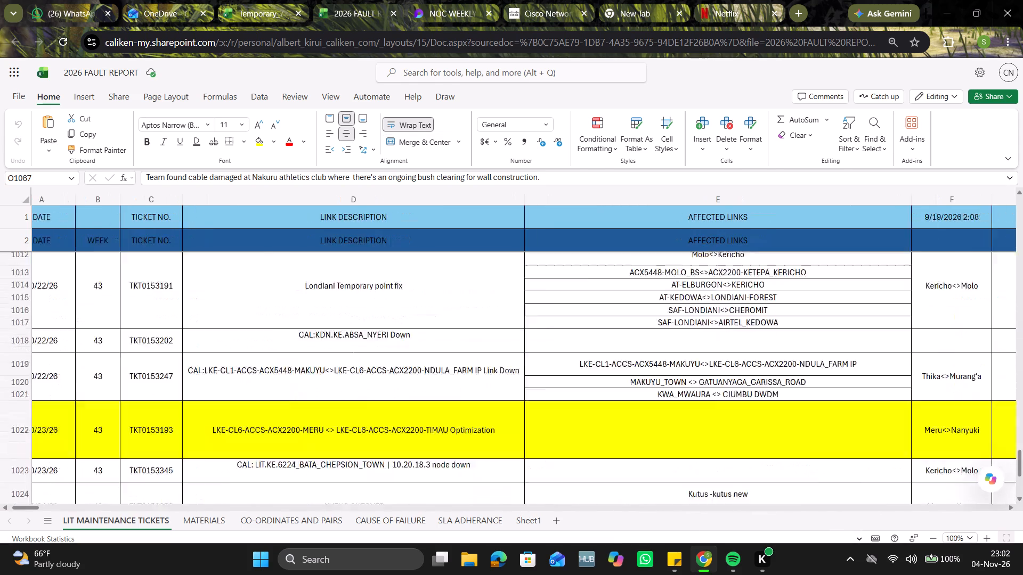
pyautogui.scroll(1, 462, 380)
pyautogui.hscroll(4, 462, 380)
pyautogui.scroll(2, 462, 380)
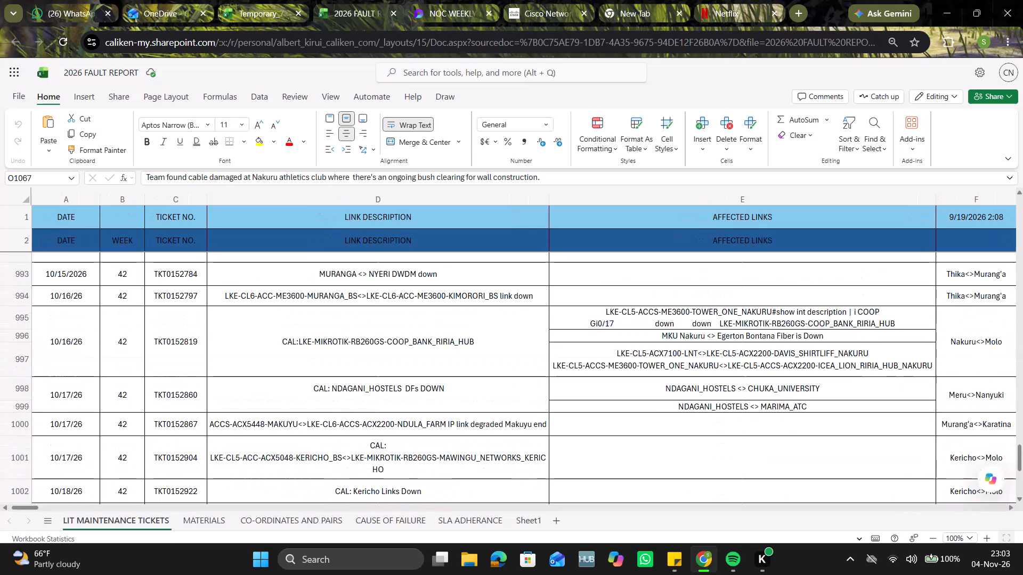
pyautogui.scroll(5, 462, 380)
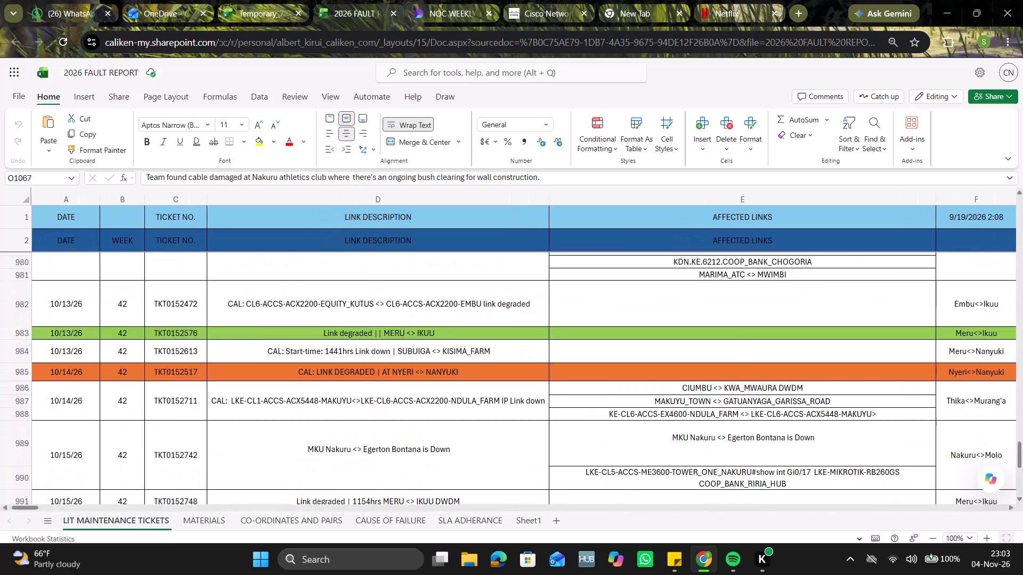
pyautogui.scroll(1, 462, 380)
pyautogui.scroll(2, 150, 350)
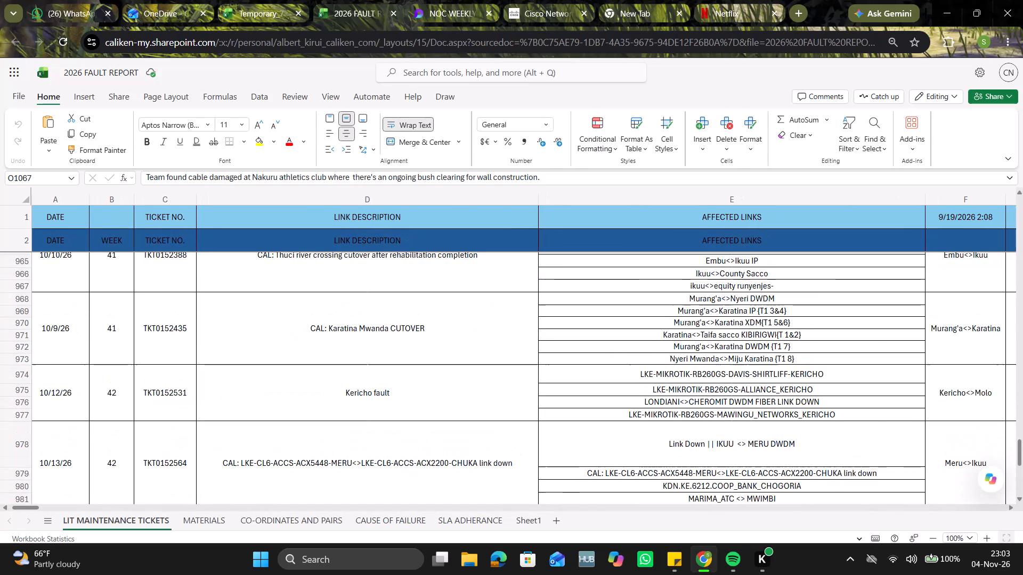
pyautogui.scroll(1, 150, 350)
pyautogui.scroll(-1, 150, 350)
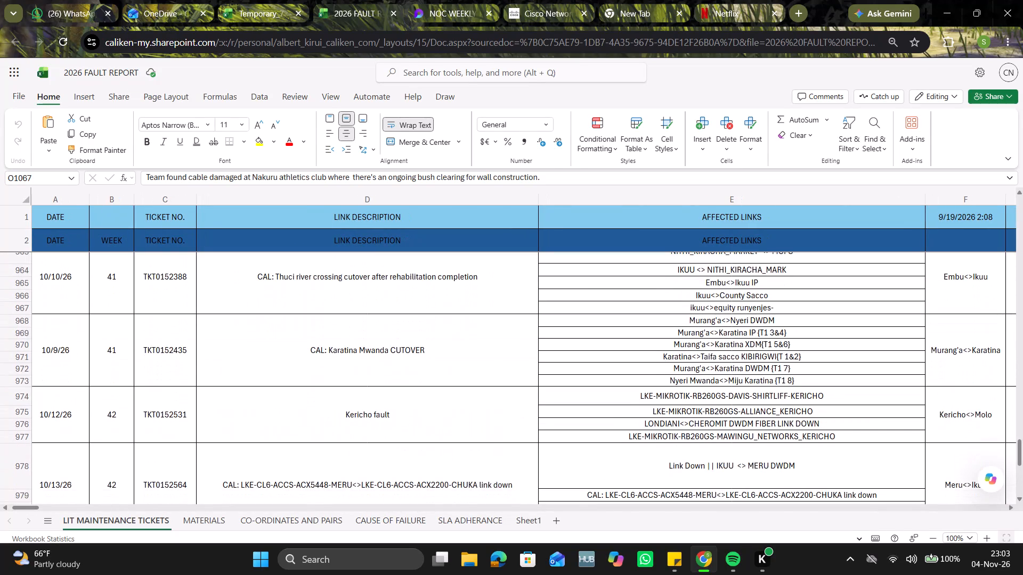
pyautogui.scroll(3, 150, 379)
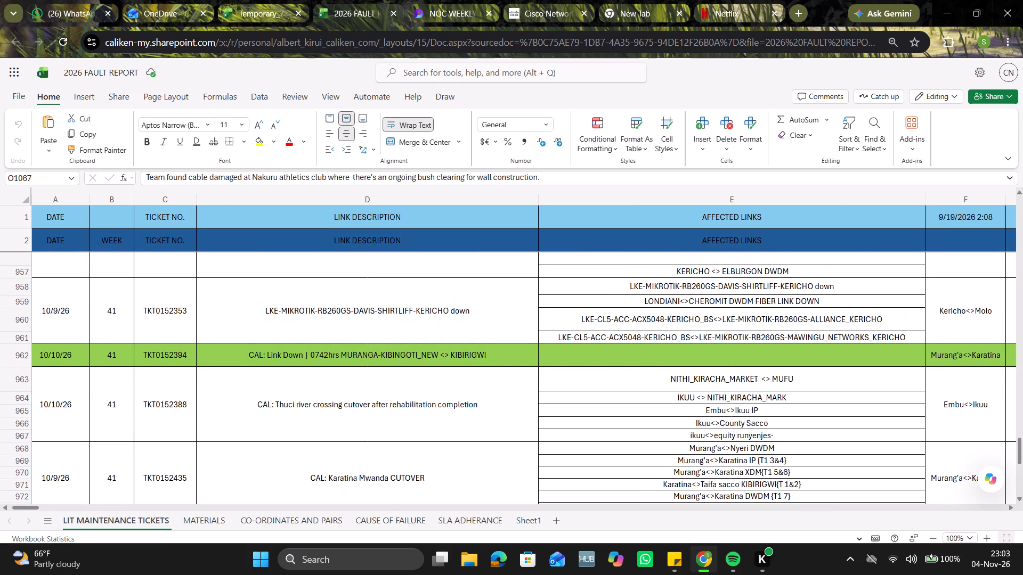
pyautogui.scroll(7, 150, 379)
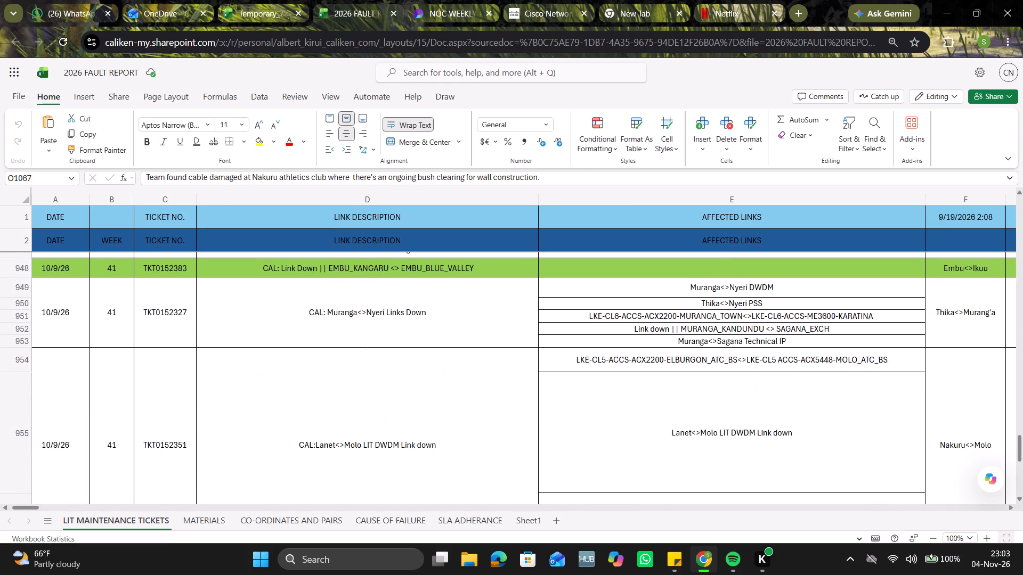
pyautogui.scroll(2, 150, 379)
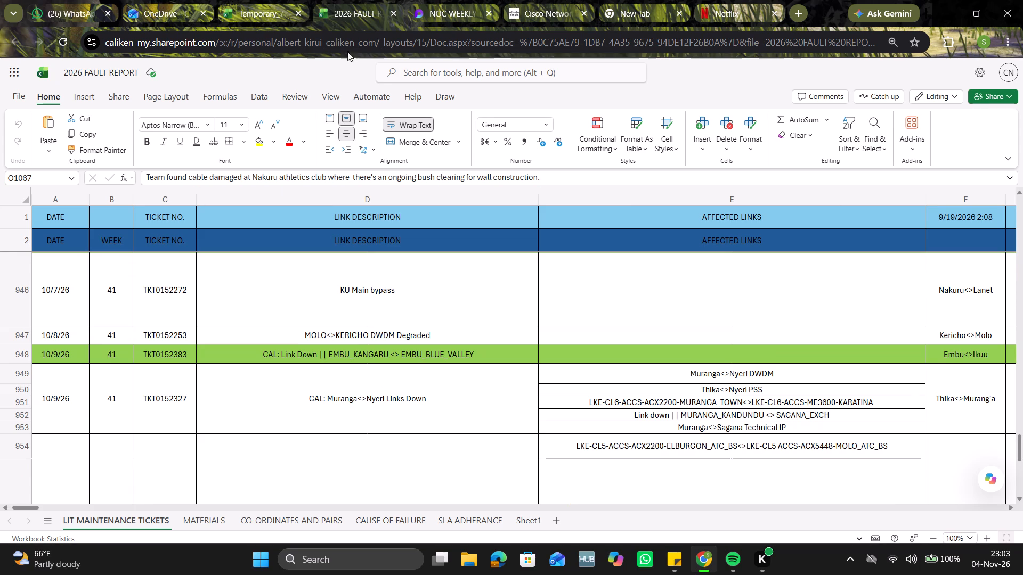
# Switch to the Temporary_72hr_Solution_Tracker workbook and select the link description of the first Tracker entry.
pyautogui.click(257, 0)
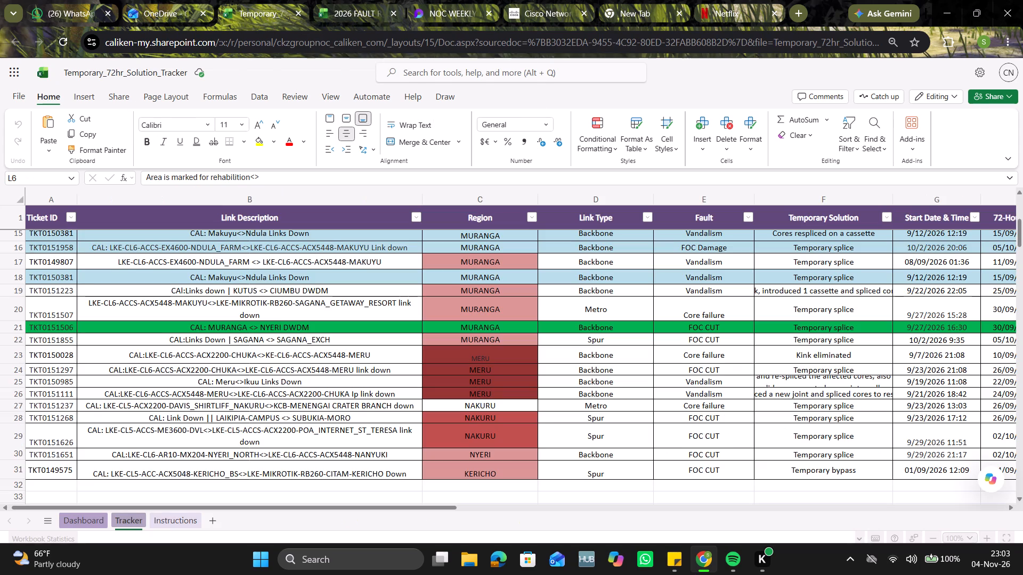
pyautogui.scroll(4, 269, 265)
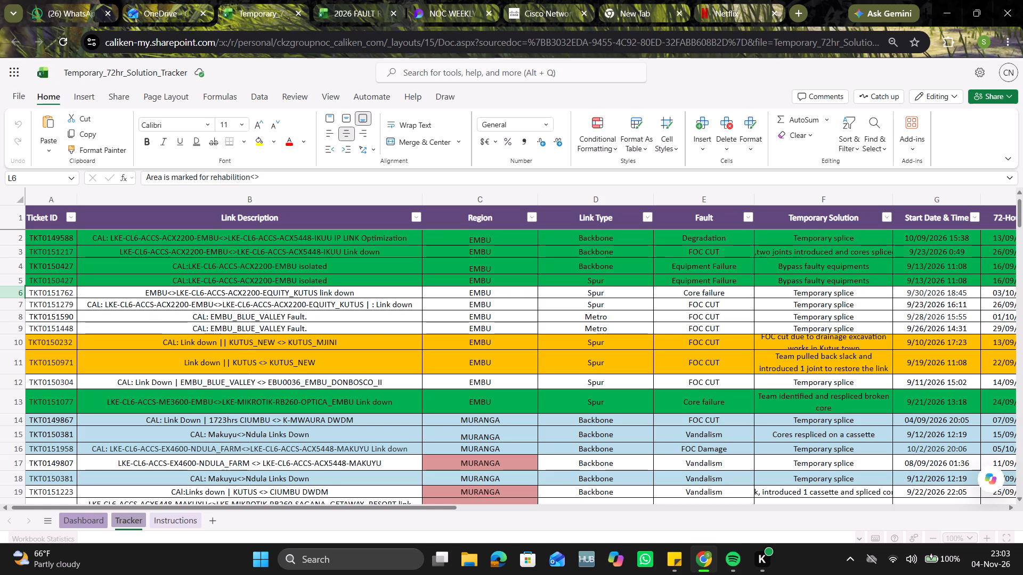
pyautogui.click(229, 243)
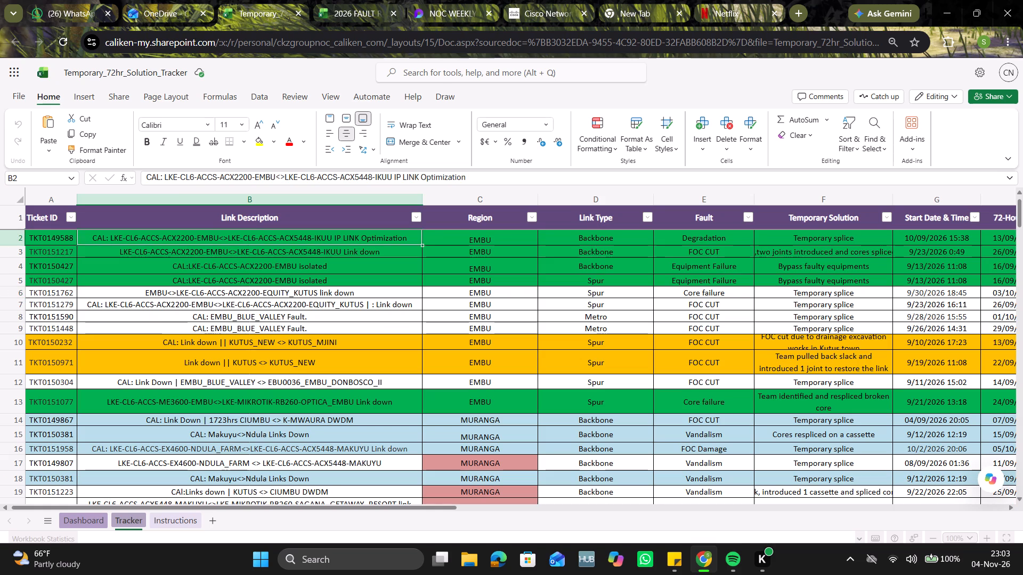
# Return to the 2026 FAULT REPORT workbook and read back through its maintenance tickets to the entries dated 10/1/26.
pyautogui.click(339, 1)
pyautogui.scroll(1, 267, 448)
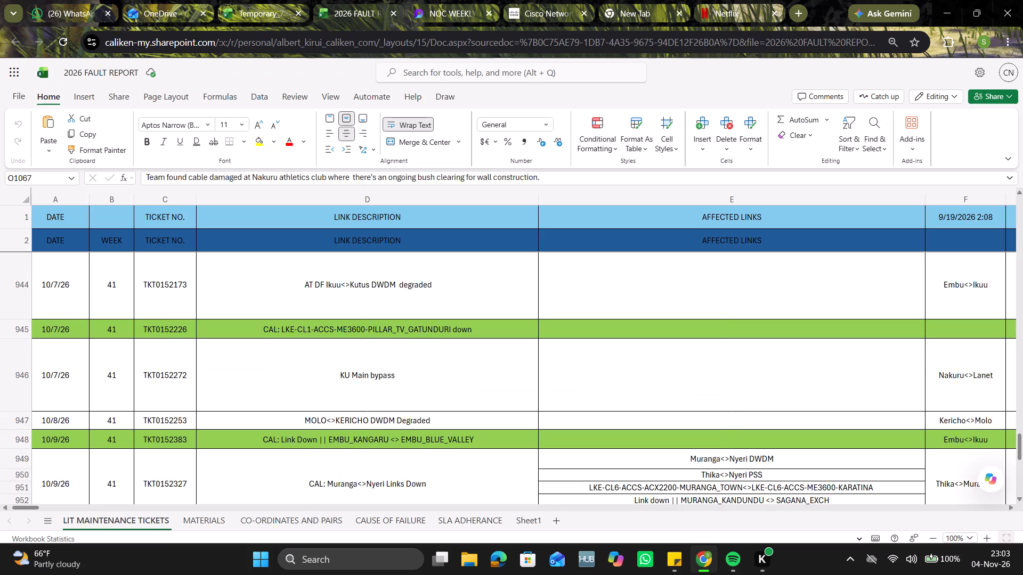
pyautogui.scroll(1, 373, 408)
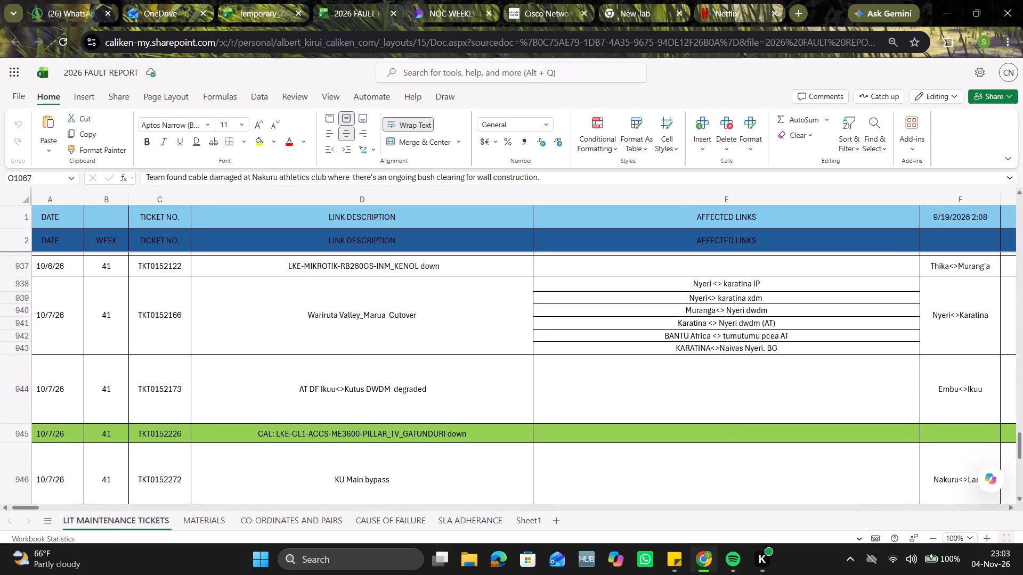
pyautogui.scroll(1, 373, 408)
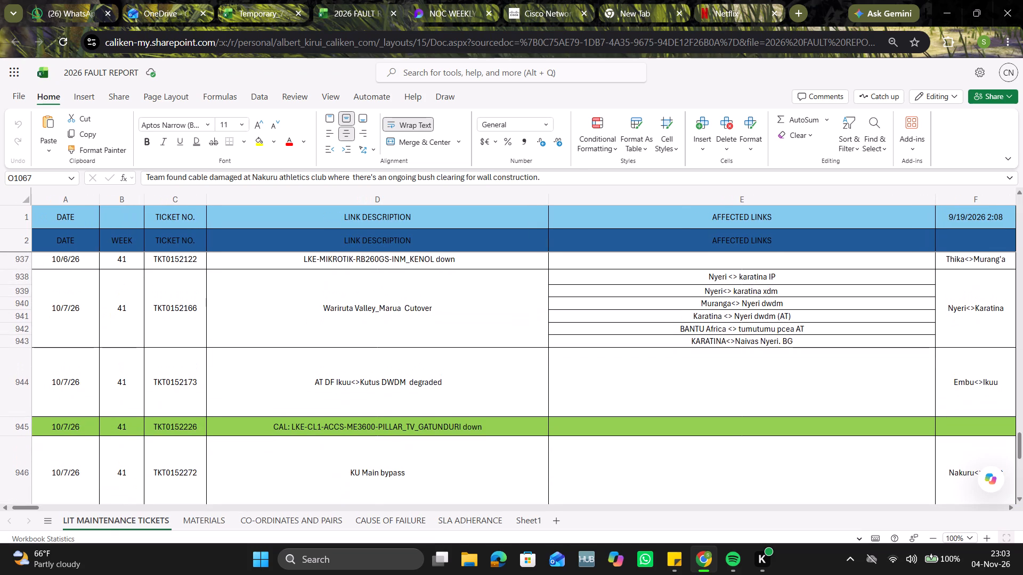
pyautogui.scroll(4, 406, 390)
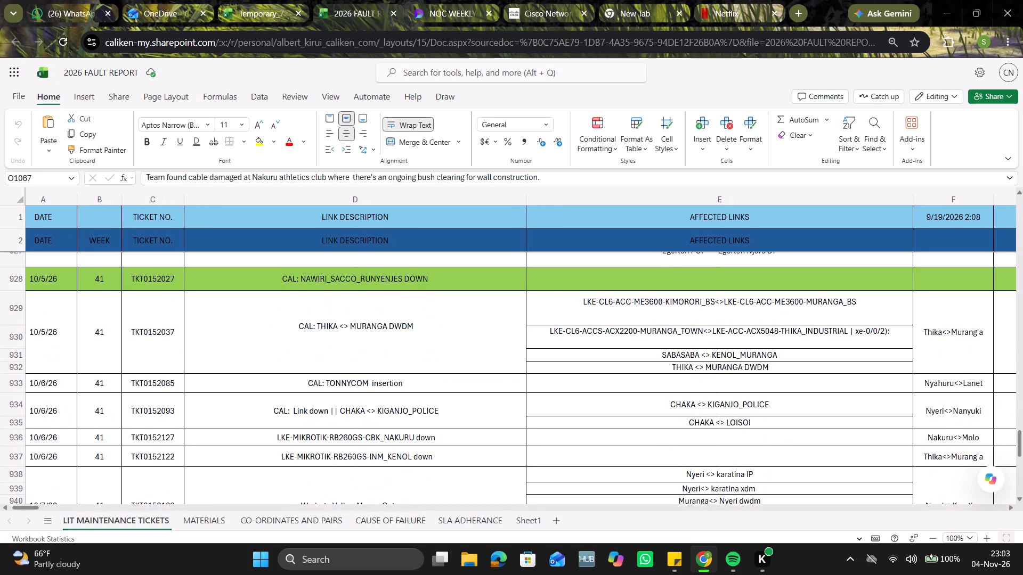
pyautogui.scroll(2, 406, 390)
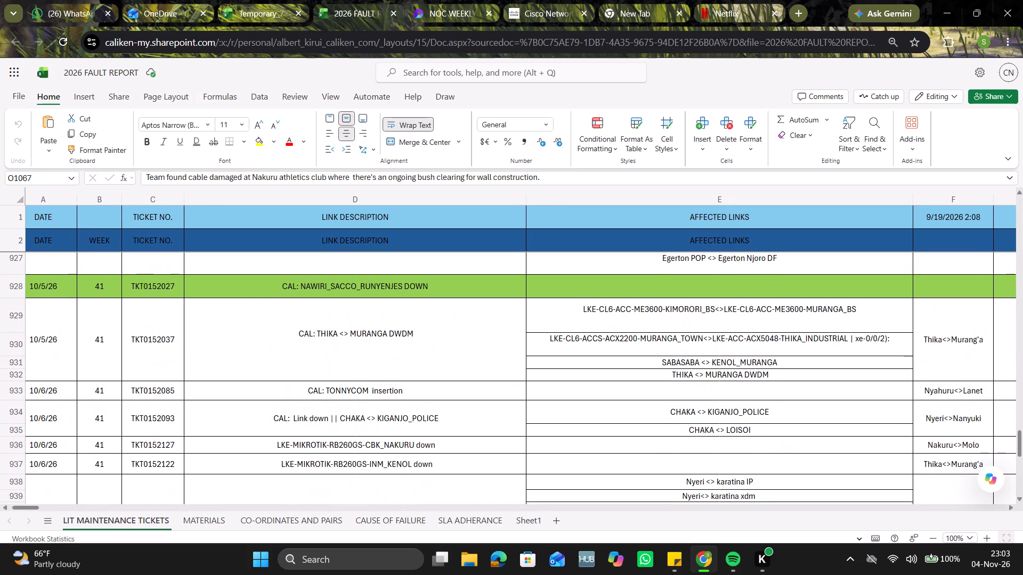
pyautogui.scroll(3, 406, 390)
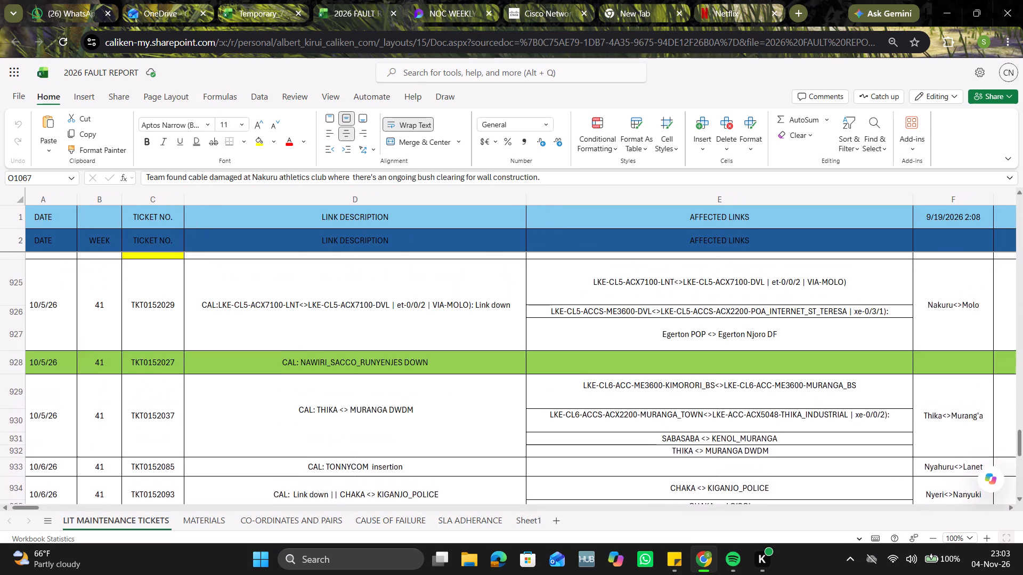
pyautogui.scroll(1, 406, 390)
pyautogui.hscroll(1, 406, 390)
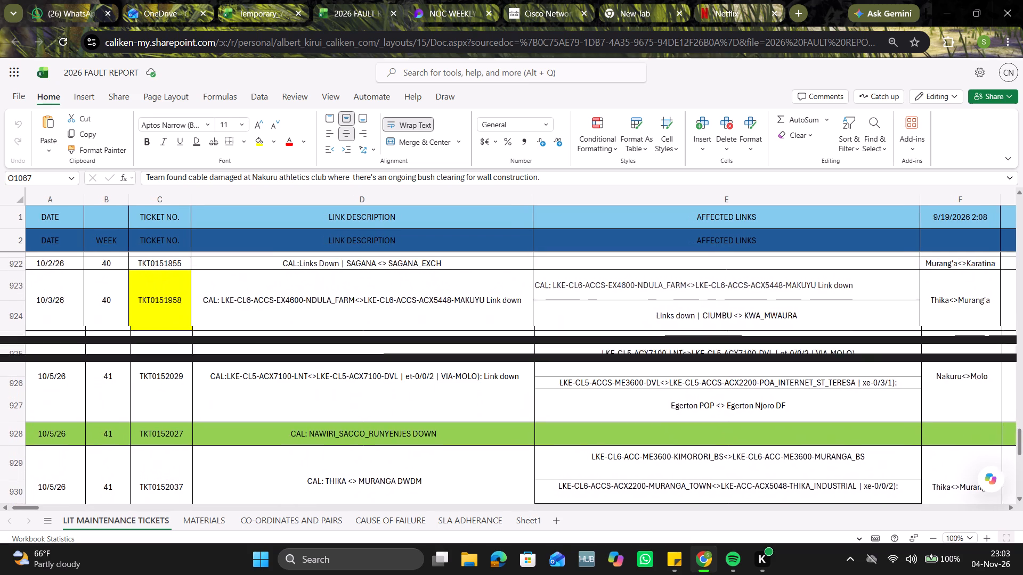
pyautogui.hscroll(1, 406, 390)
pyautogui.scroll(1, 406, 390)
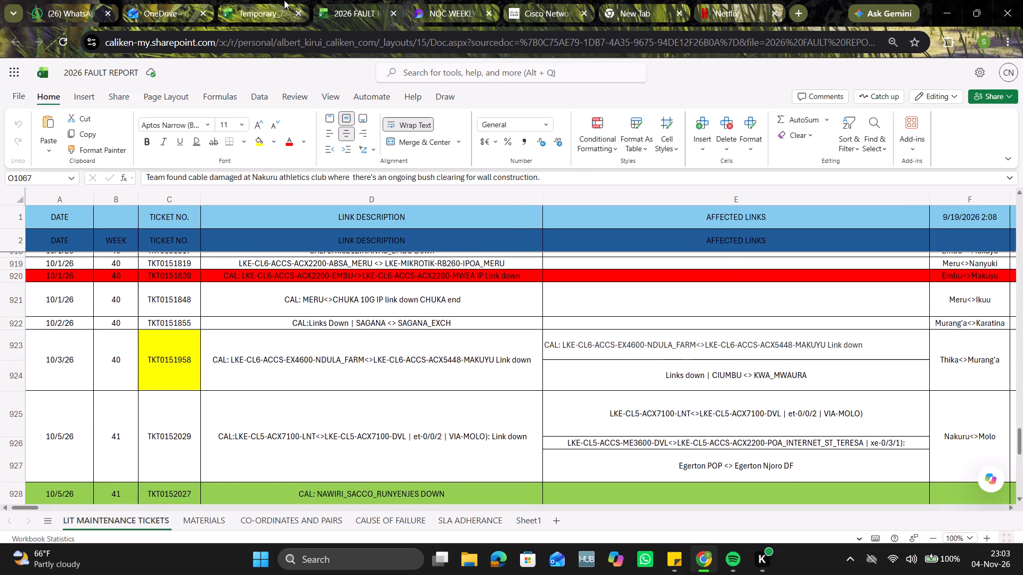
# Copy ticket ID TKT0149588 from the first Tracker entry and find it in the 2026 FAULT REPORT's LIT MAINTENANCE TICKETS sheet.
pyautogui.click(345, 0)
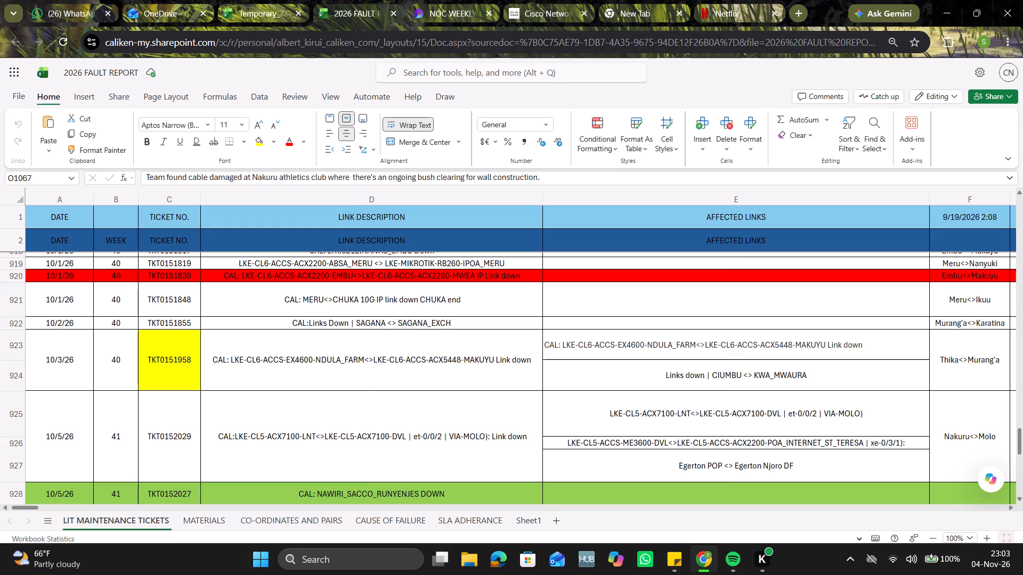
pyautogui.click(255, 0)
pyautogui.hscroll(-1, 795, 374)
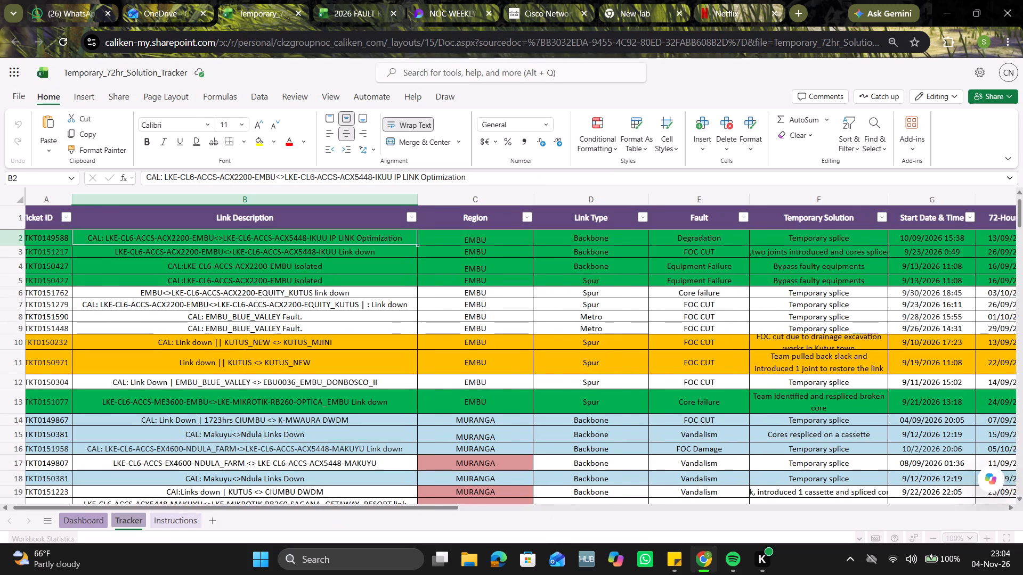
pyautogui.hscroll(-1, 795, 374)
pyautogui.scroll(2, 818, 336)
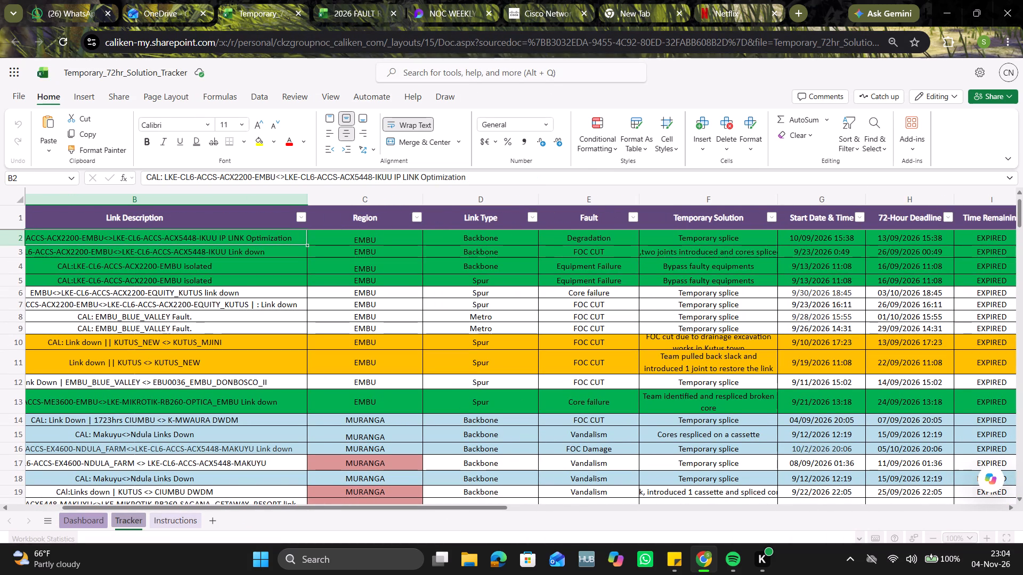
pyautogui.hscroll(5, 270, 242)
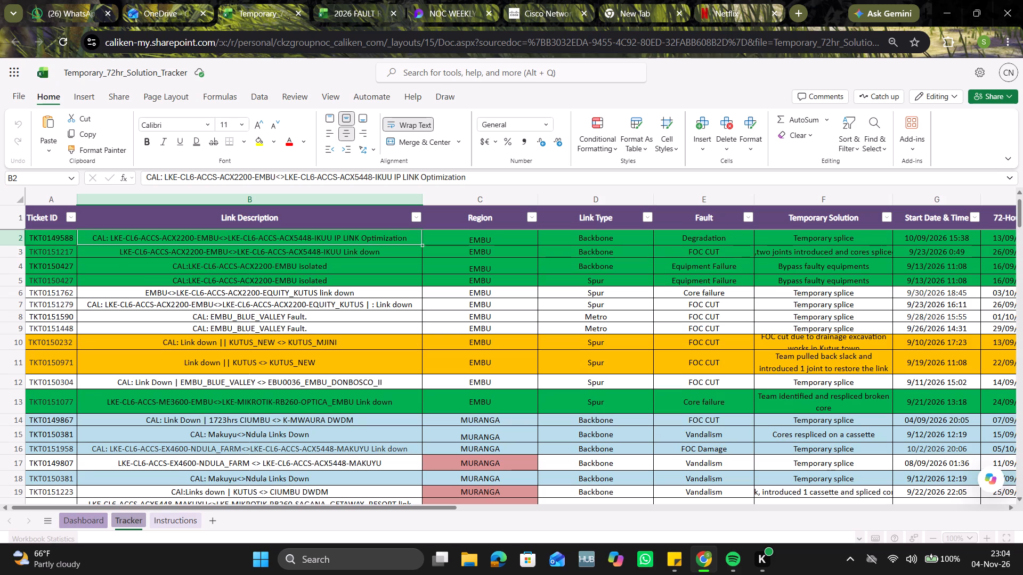
pyautogui.click(59, 238)
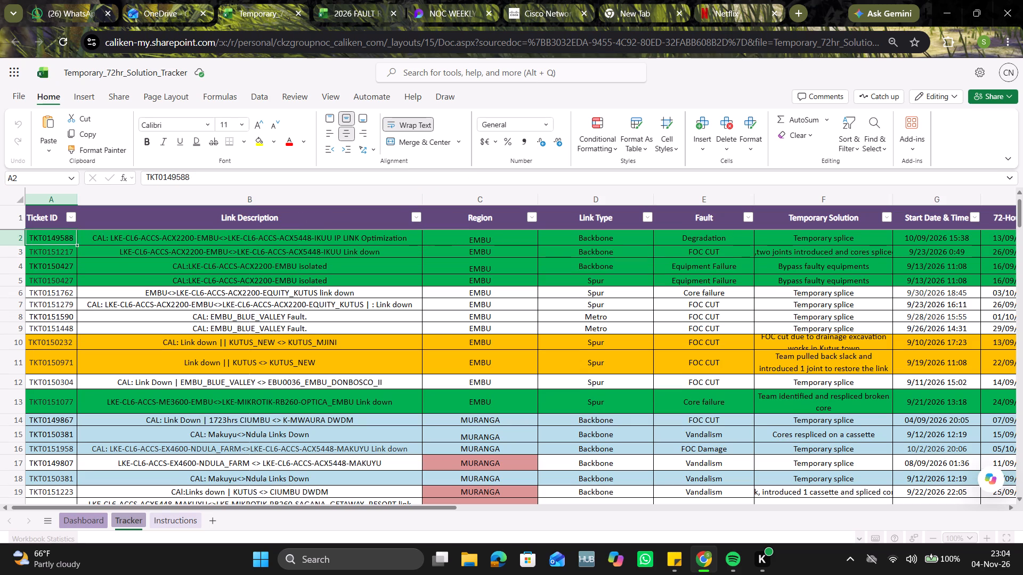
pyautogui.hotkey('ctrl', 'c')
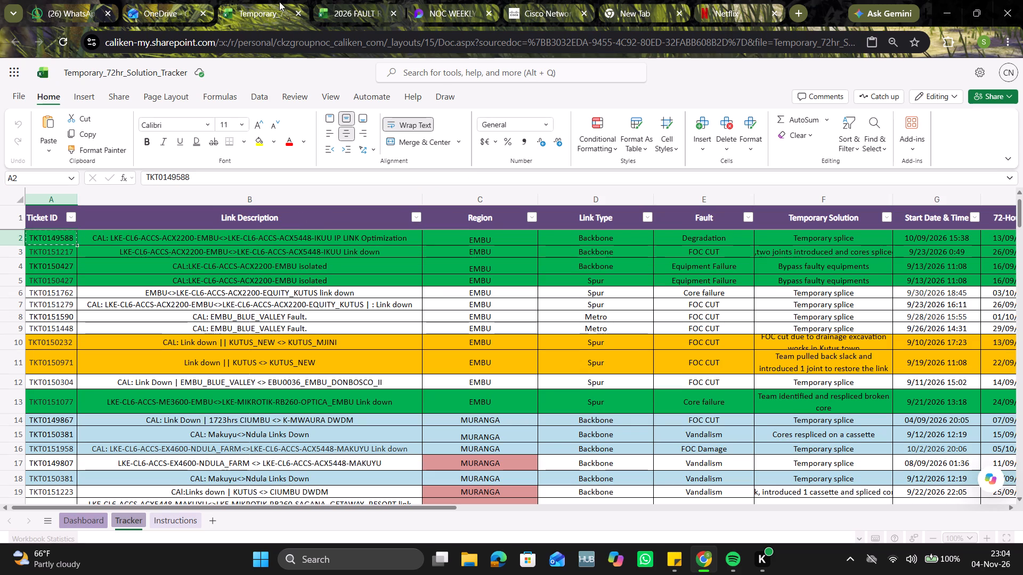
pyautogui.click(340, 4)
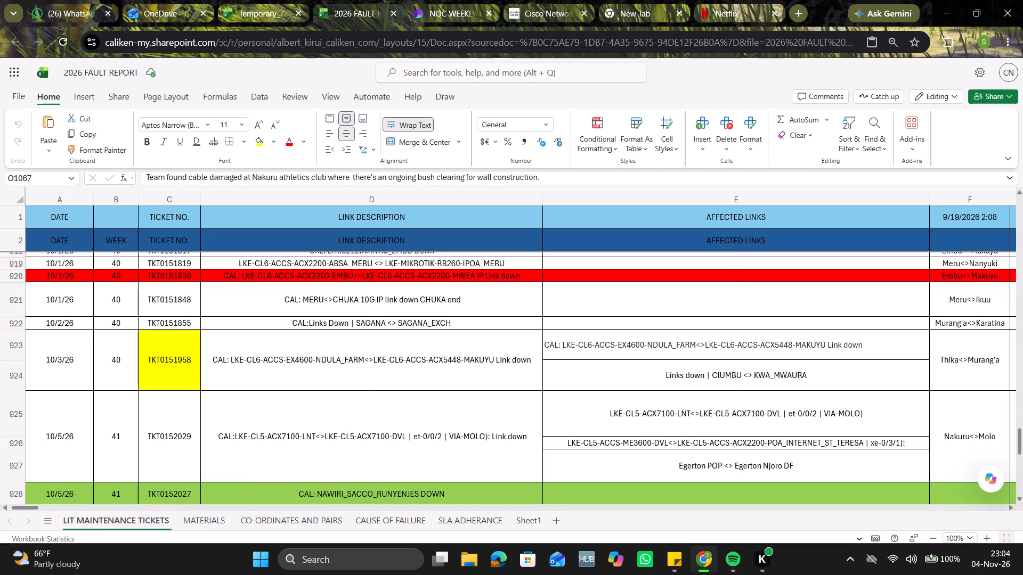
pyautogui.hotkey('ctrl', 'f')
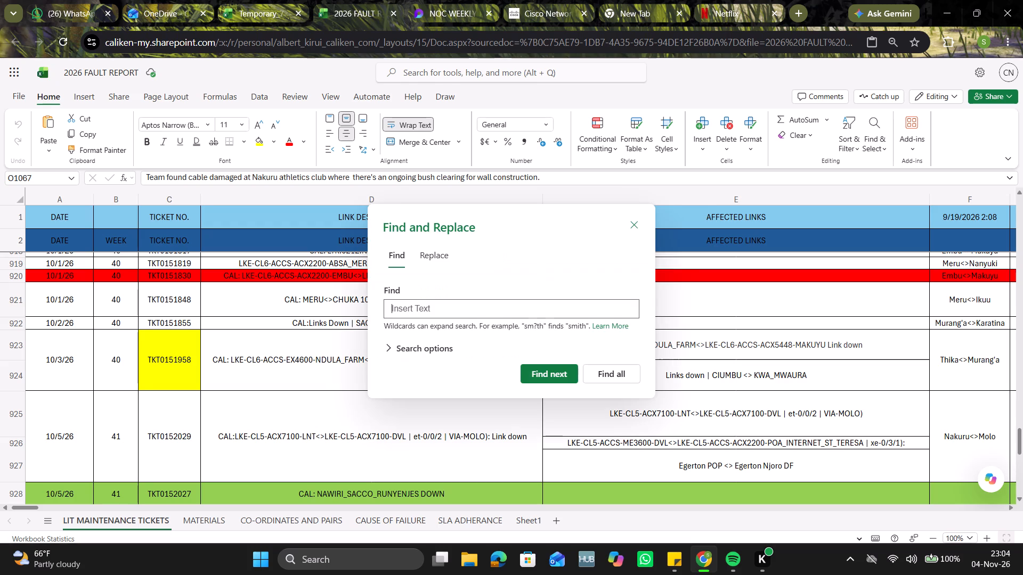
pyautogui.hotkey('ctrl', 'v')
pyautogui.press('BackSpace')
pyautogui.click(547, 375)
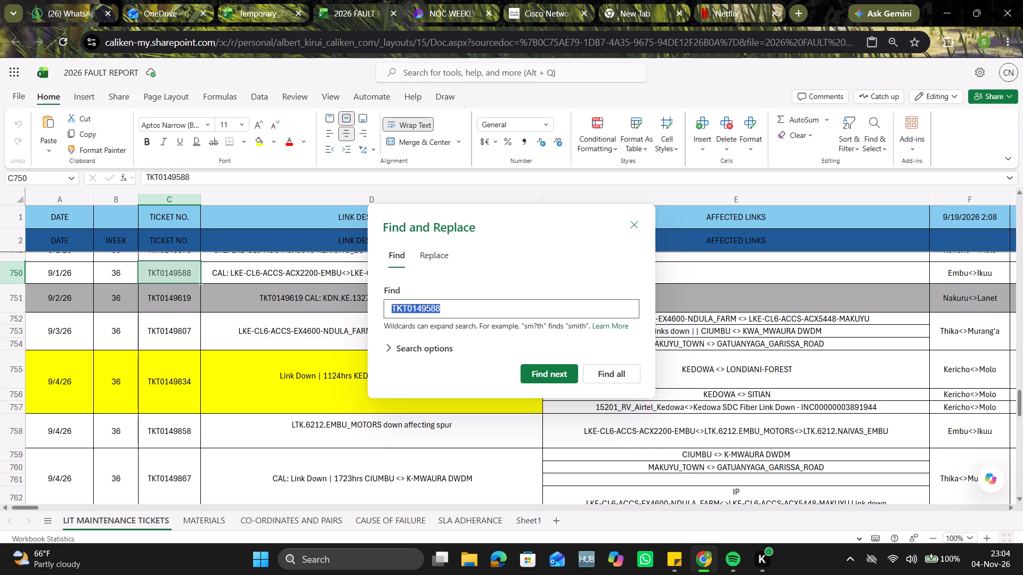
# Fill the entire row of ticket TKT0149588 in the LIT MAINTENANCE TICKETS sheet with Orange, Accent 2, Lighter 60%.
pyautogui.click(249, 415)
pyautogui.click(279, 270)
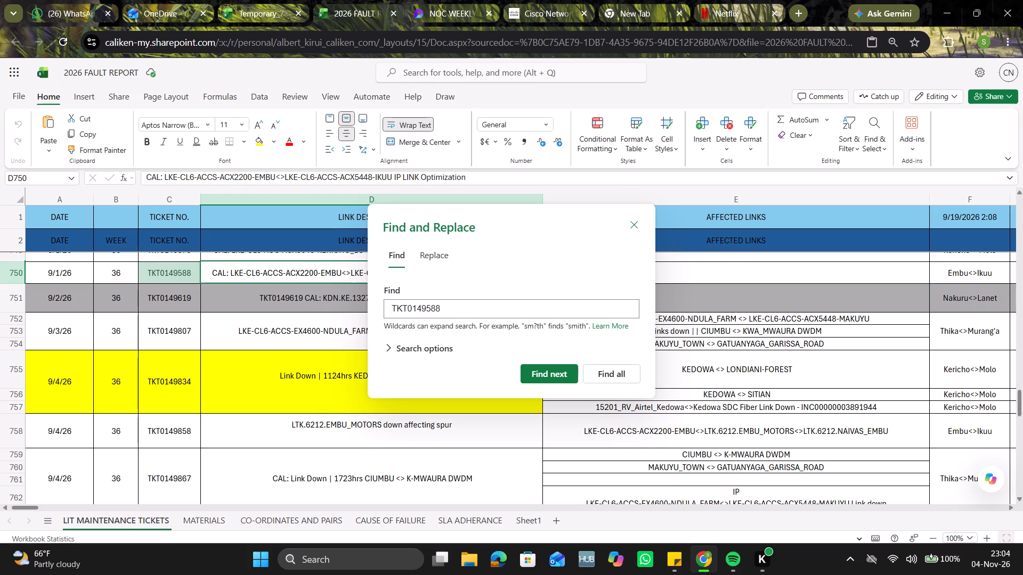
pyautogui.scroll(2, 279, 270)
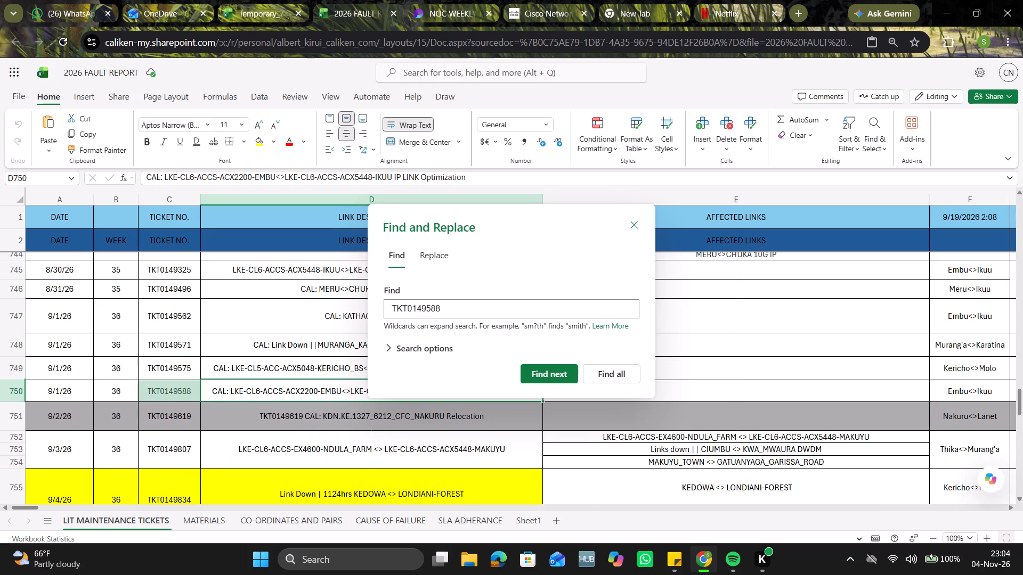
pyautogui.scroll(1, 279, 270)
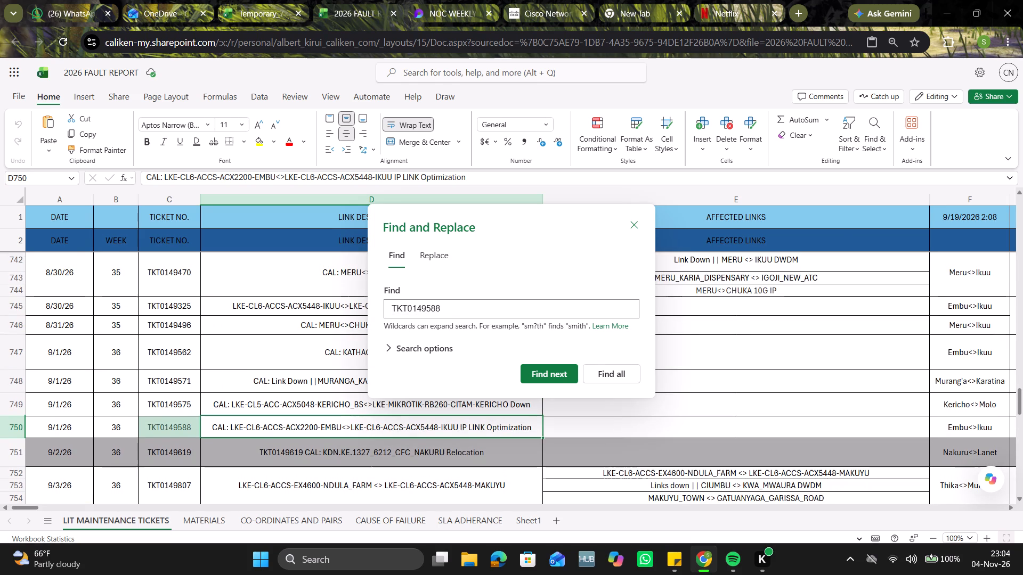
pyautogui.click(634, 231)
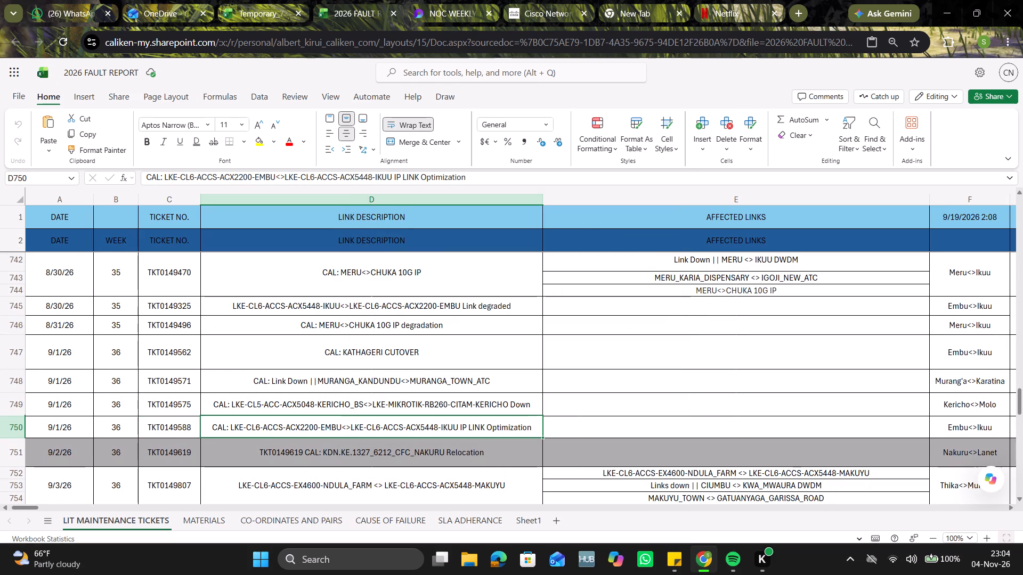
pyautogui.scroll(-1, 484, 420)
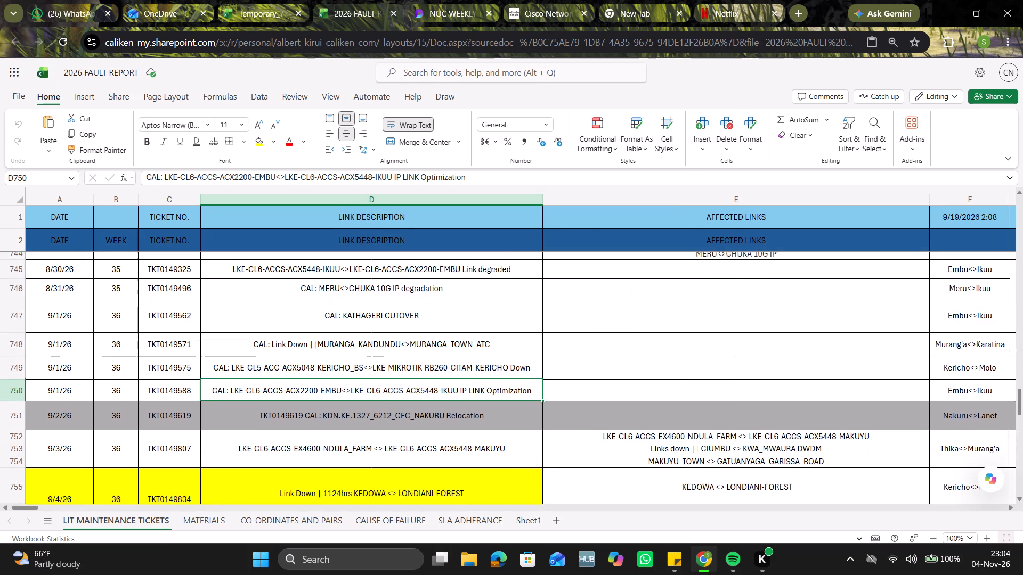
pyautogui.scroll(-1, 484, 420)
pyautogui.scroll(1, 484, 420)
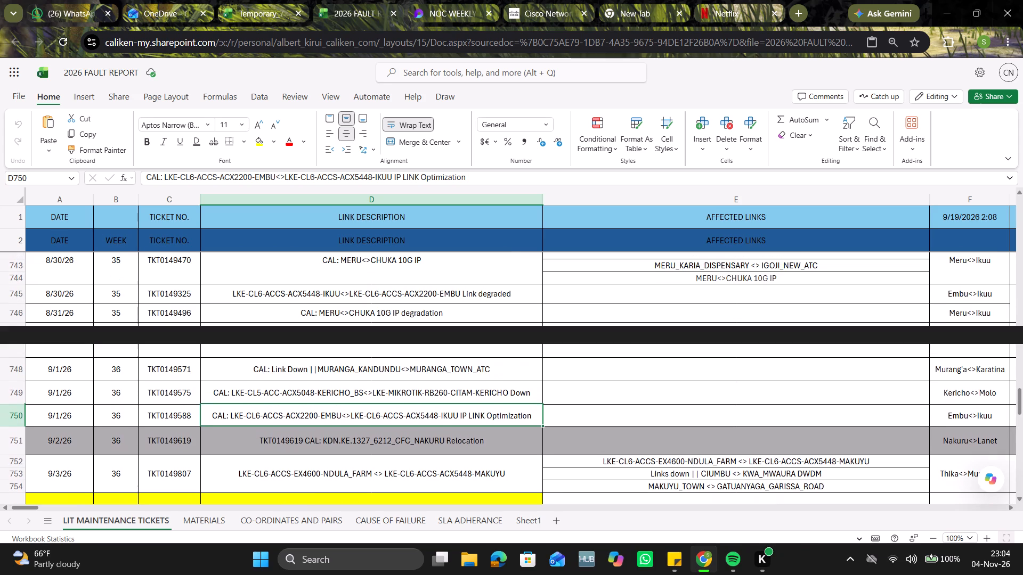
pyautogui.scroll(1, 484, 420)
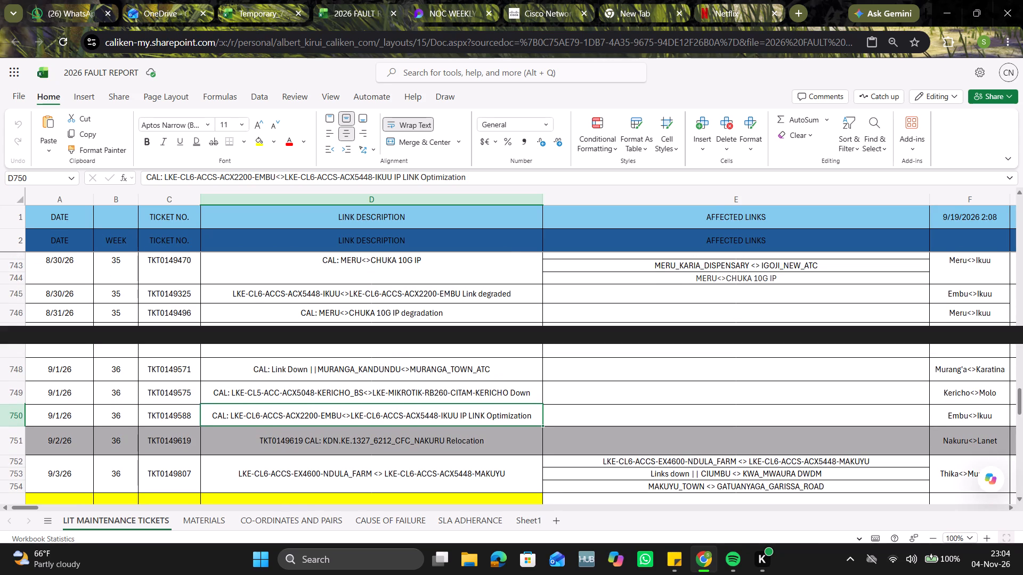
pyautogui.scroll(-1, 378, 427)
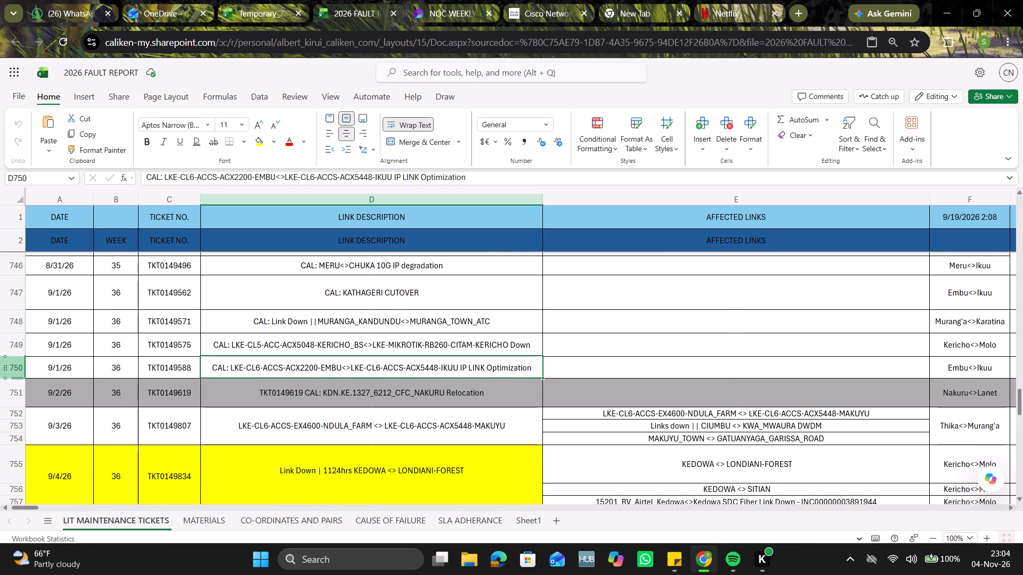
pyautogui.click(13, 366)
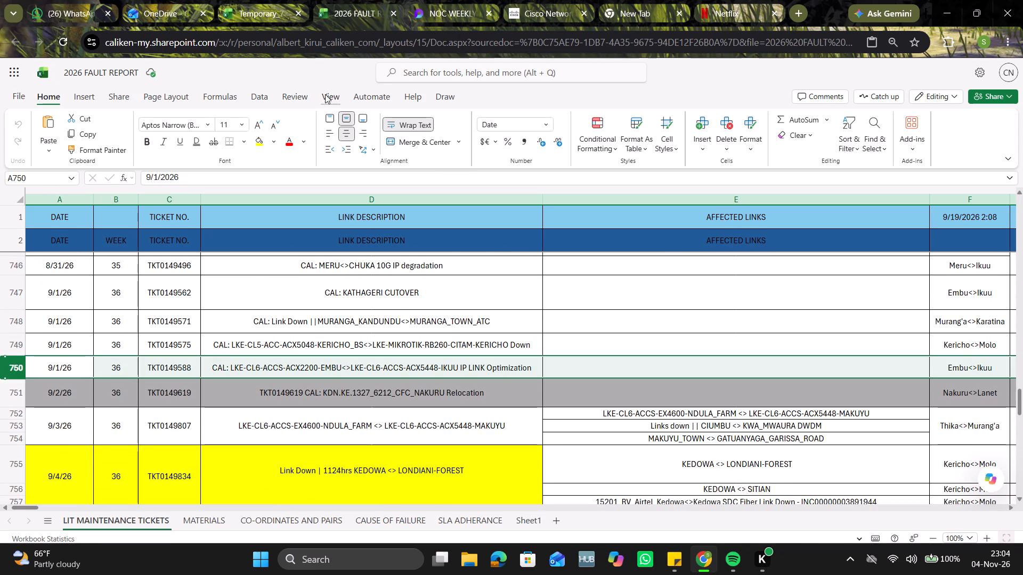
pyautogui.click(270, 144)
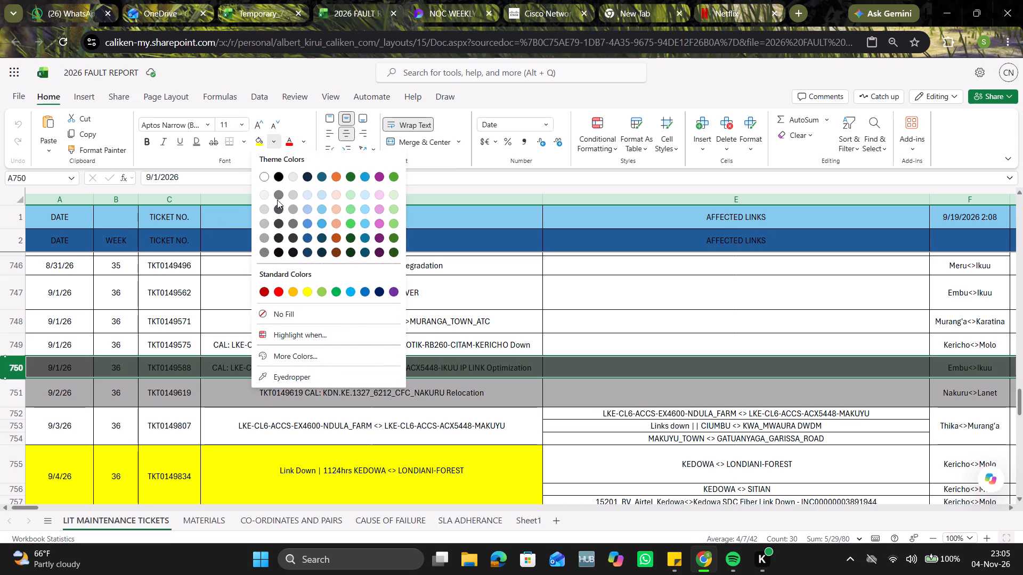
pyautogui.click(332, 210)
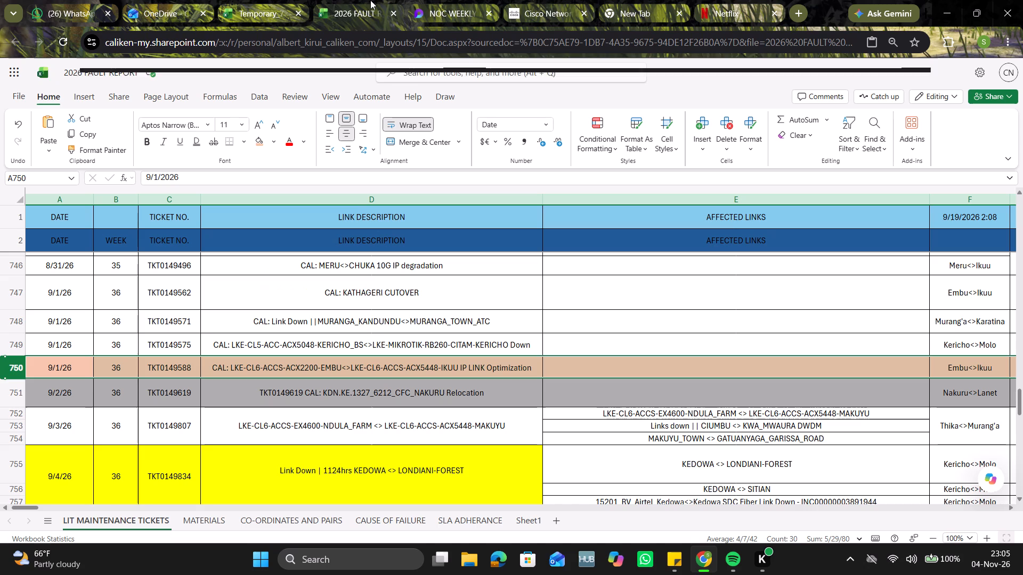
# Switch to the Temporary_72hr_Solution_Tracker workbook and examine the first entries' start dates, 72-hour deadlines, statuses and permanent solutions.
pyautogui.click(258, 3)
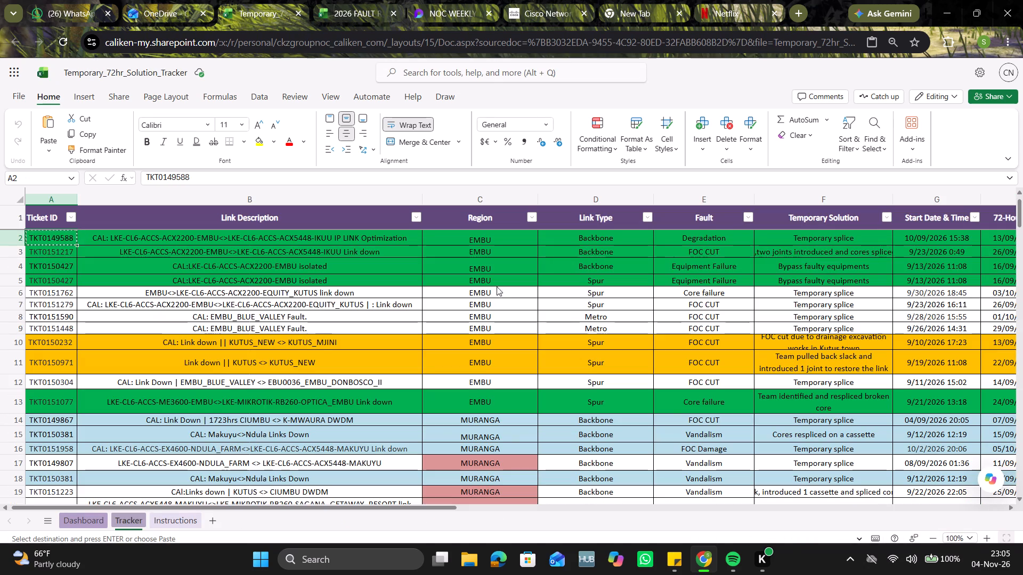
pyautogui.scroll(2, 318, 344)
pyautogui.hscroll(-2, 575, 383)
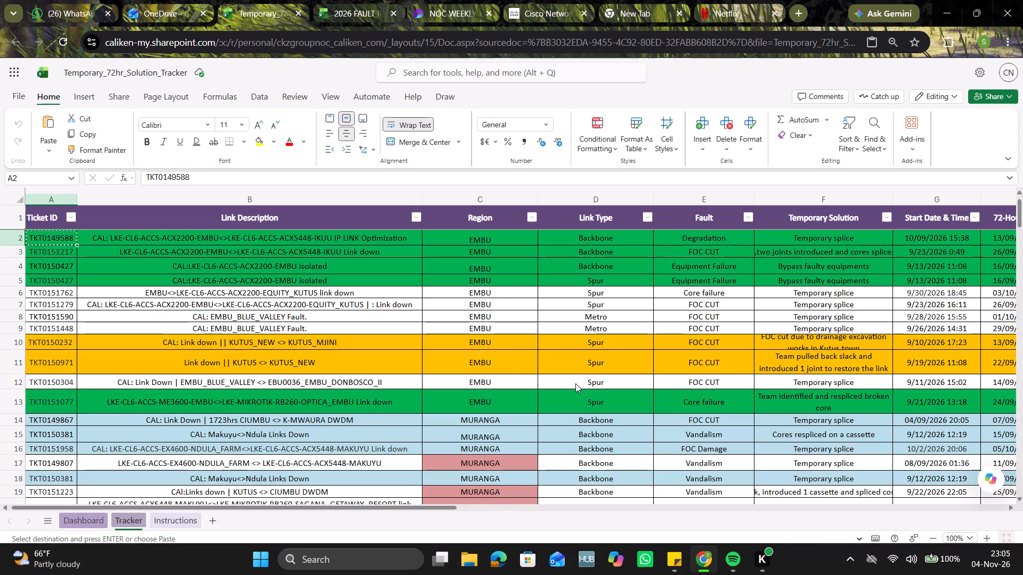
pyautogui.hscroll(-2, 575, 383)
pyautogui.click(754, 388)
pyautogui.hscroll(-4, 754, 388)
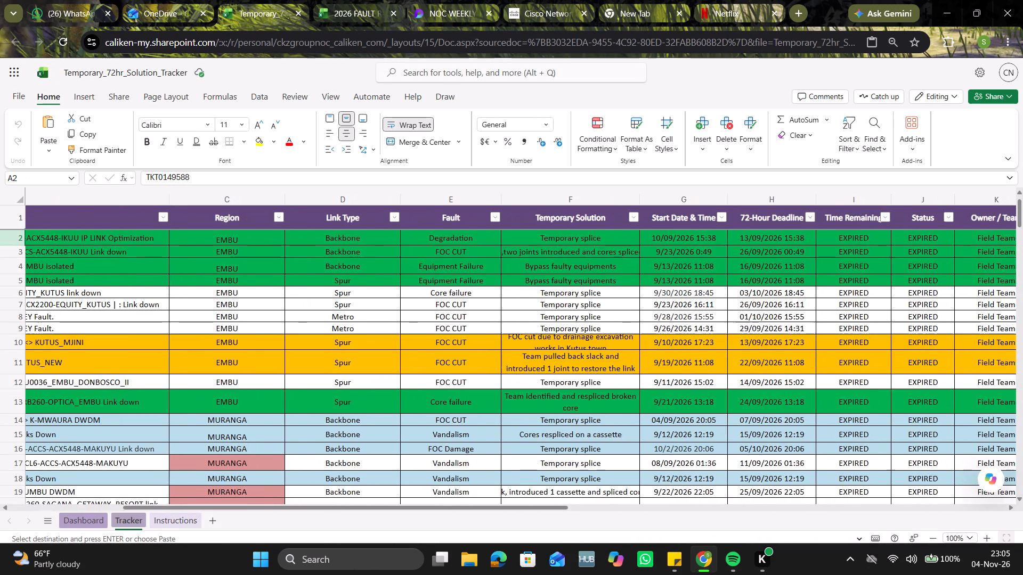
pyautogui.hscroll(-3, 754, 388)
pyautogui.scroll(1, 803, 369)
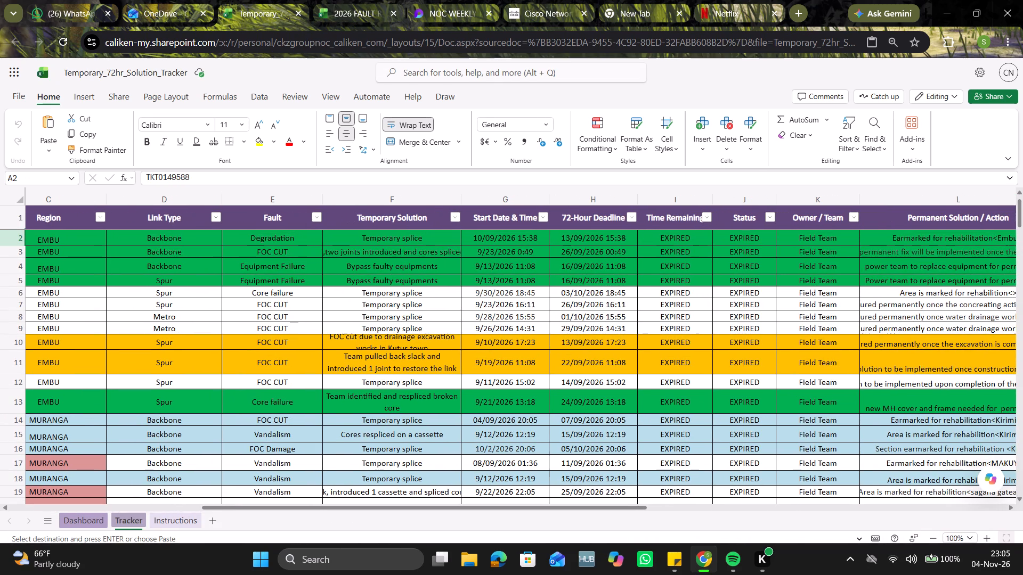
pyautogui.scroll(1, 803, 369)
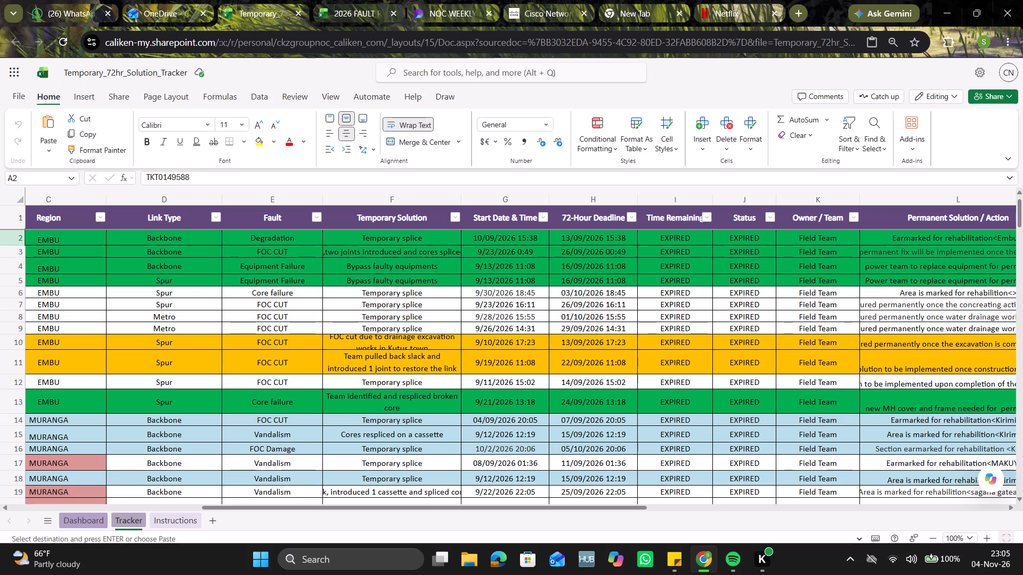
pyautogui.scroll(2, 540, 312)
# Read through the Tracker entries from the Embu region to the last Kericho entry, and return to the ticket IDs of the first entries.
pyautogui.scroll(-1, 505, 295)
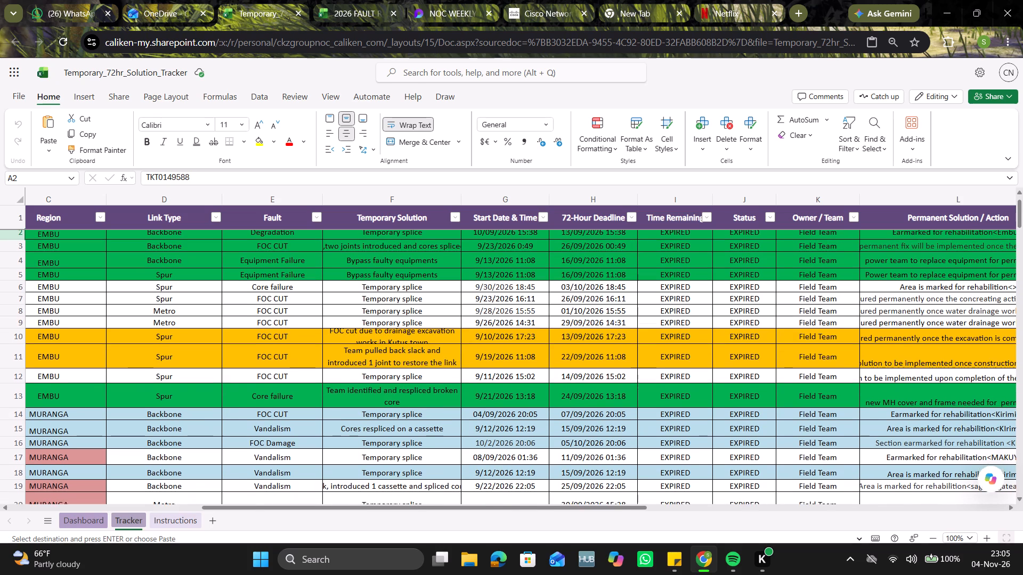
pyautogui.scroll(-1, 505, 295)
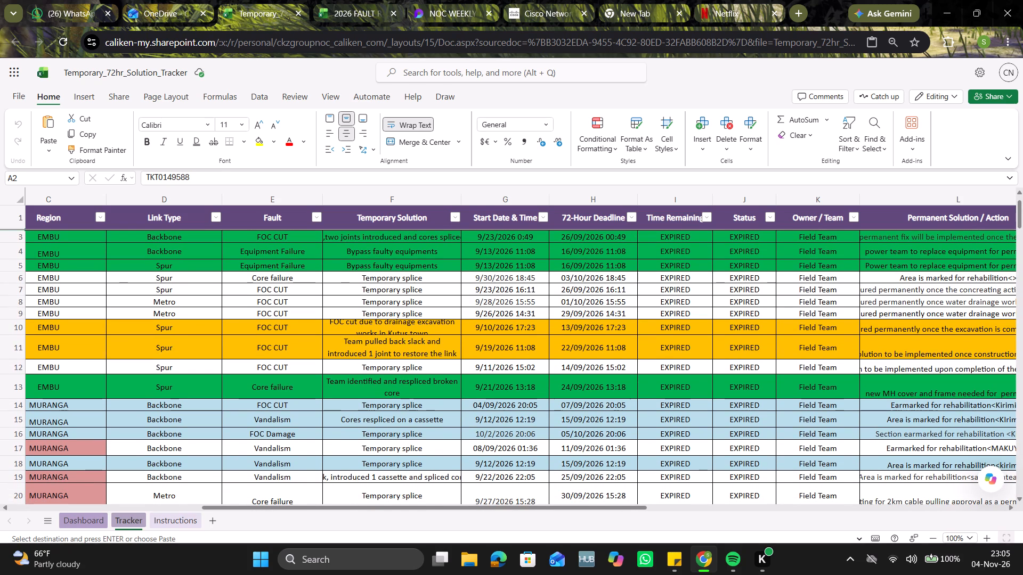
pyautogui.click(497, 327)
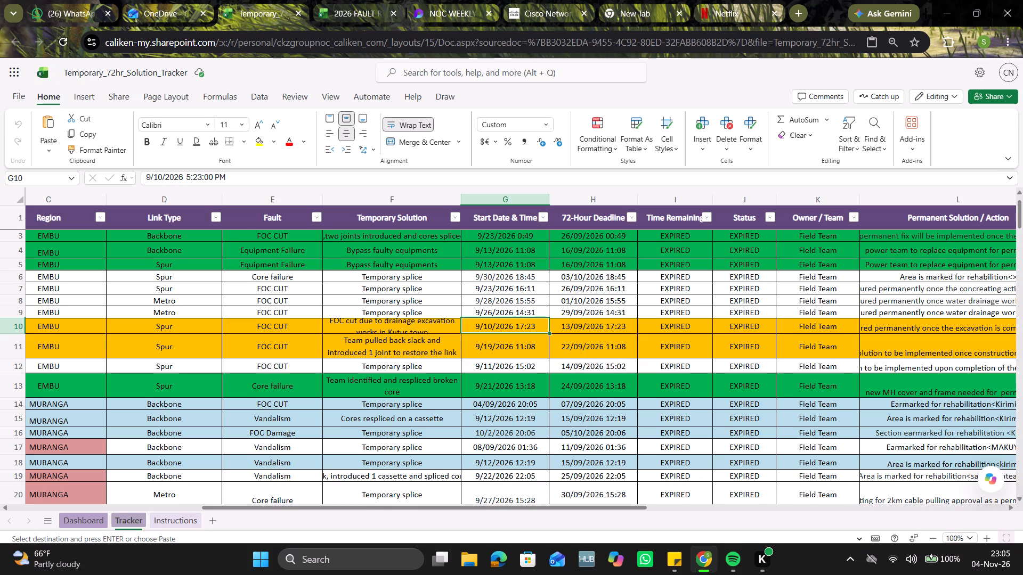
pyautogui.scroll(-2, 507, 354)
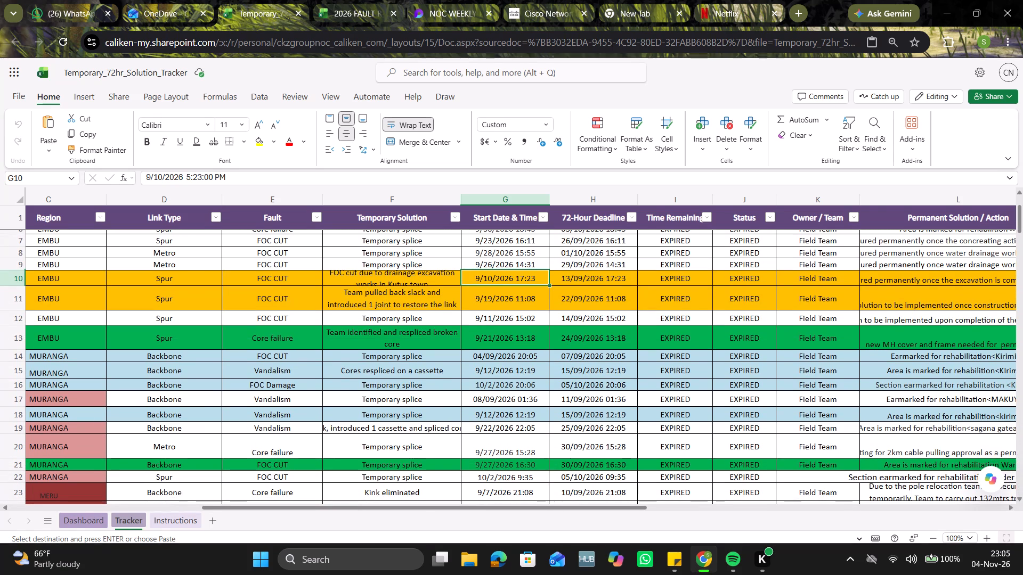
pyautogui.scroll(-1, 515, 365)
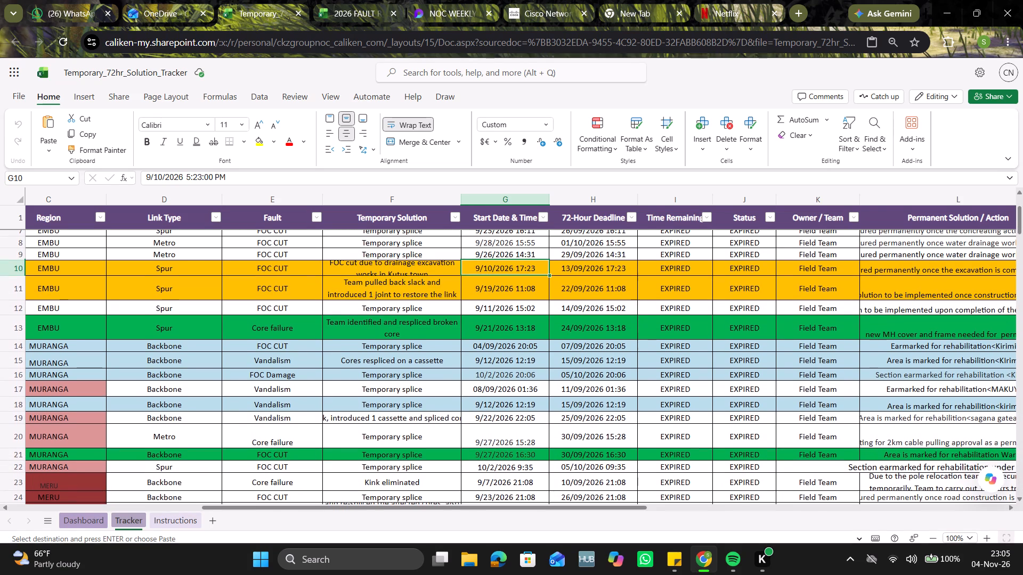
pyautogui.scroll(-1, 515, 365)
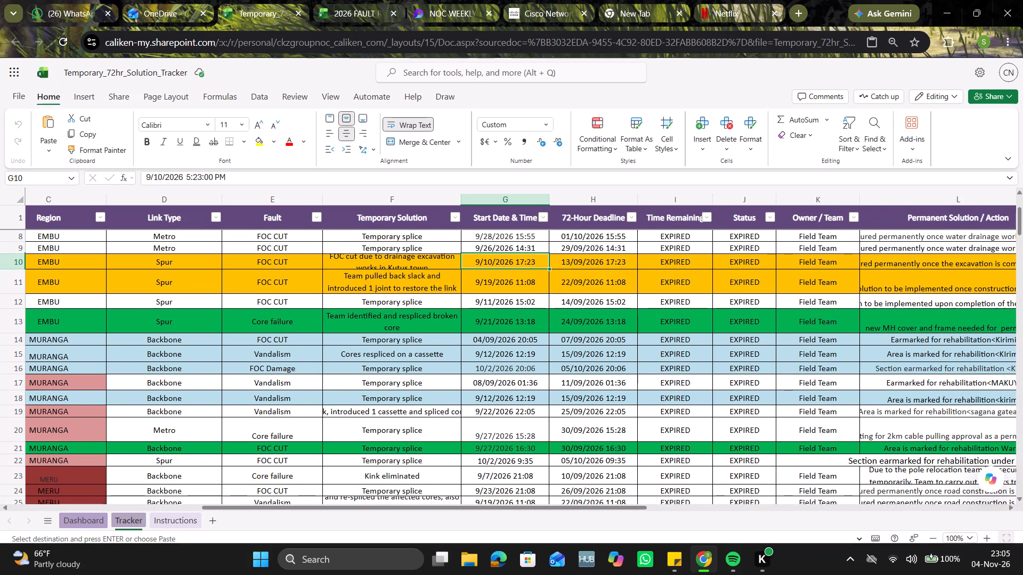
pyautogui.scroll(-1, 521, 366)
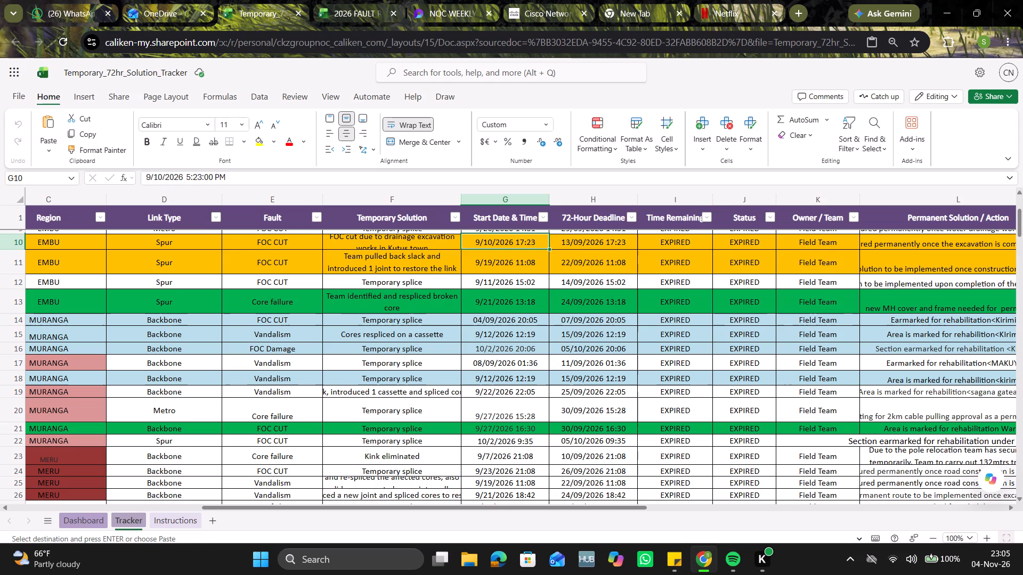
pyautogui.scroll(-1, 521, 361)
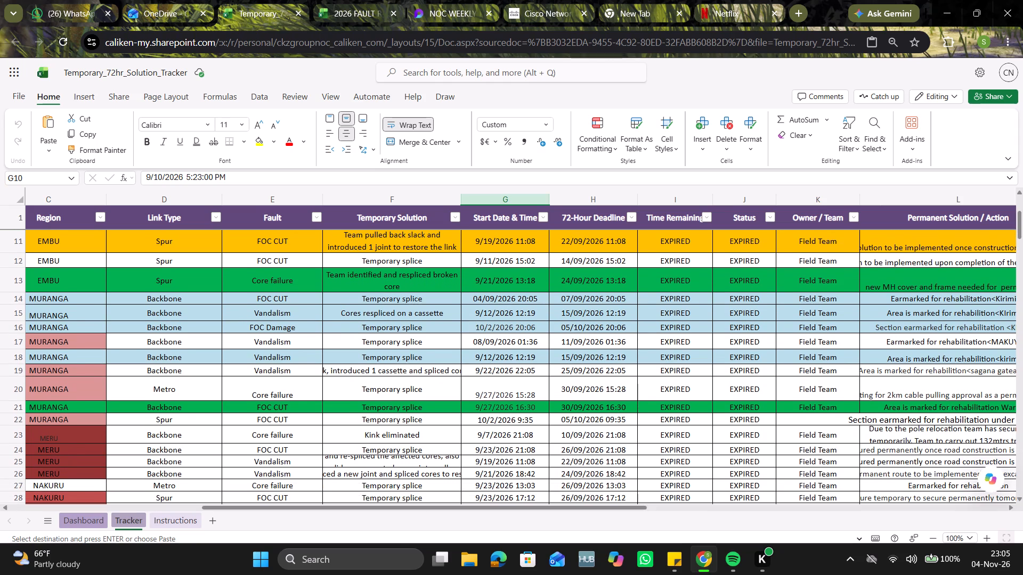
pyautogui.scroll(-3, 521, 361)
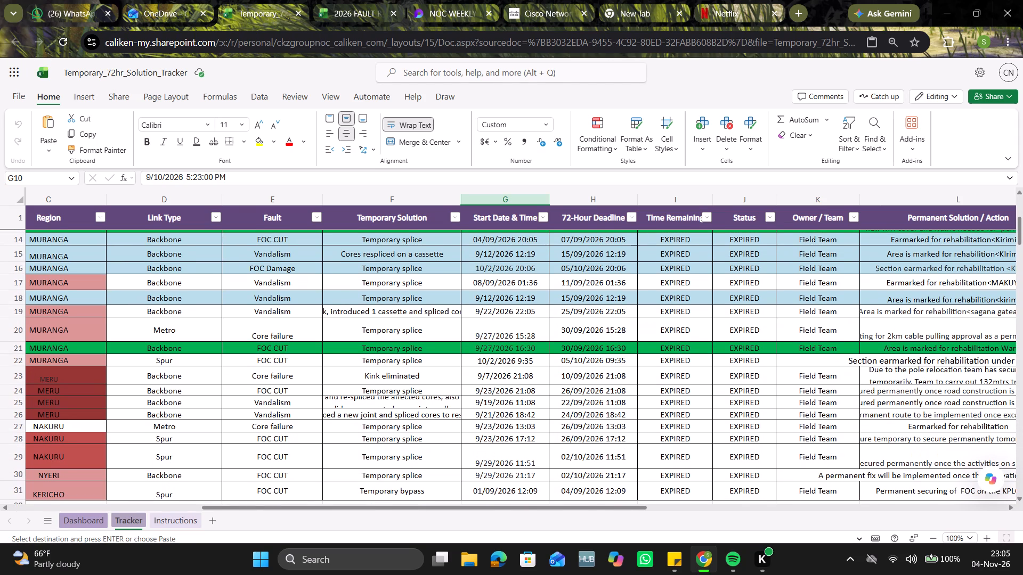
pyautogui.scroll(-1, 521, 361)
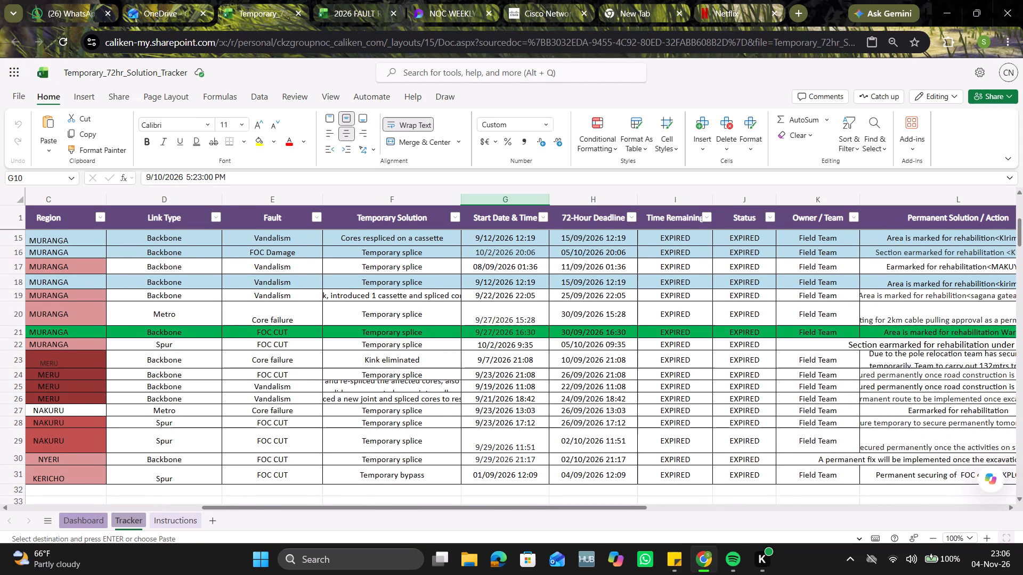
pyautogui.scroll(-1, 522, 349)
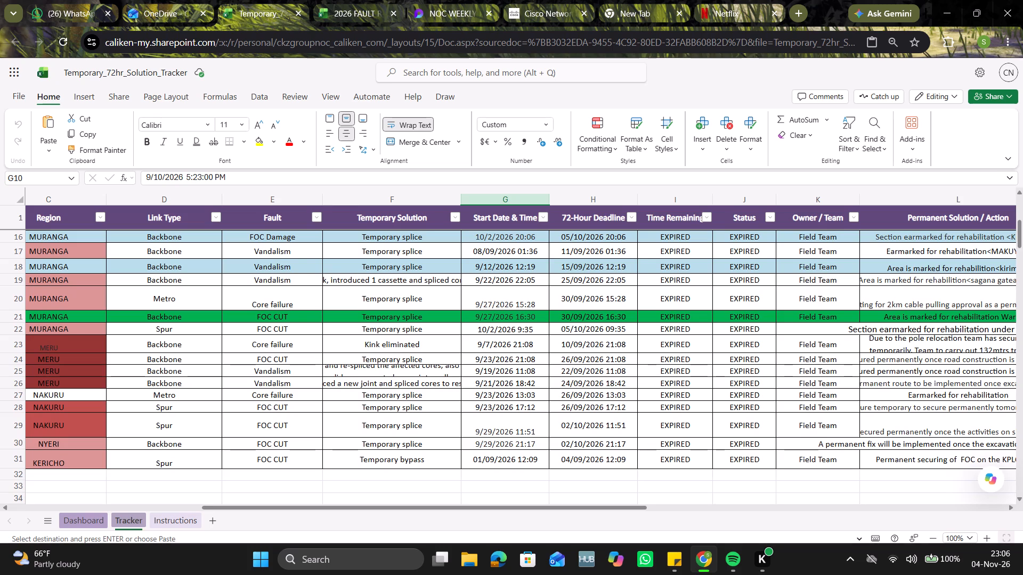
pyautogui.hscroll(12, 477, 418)
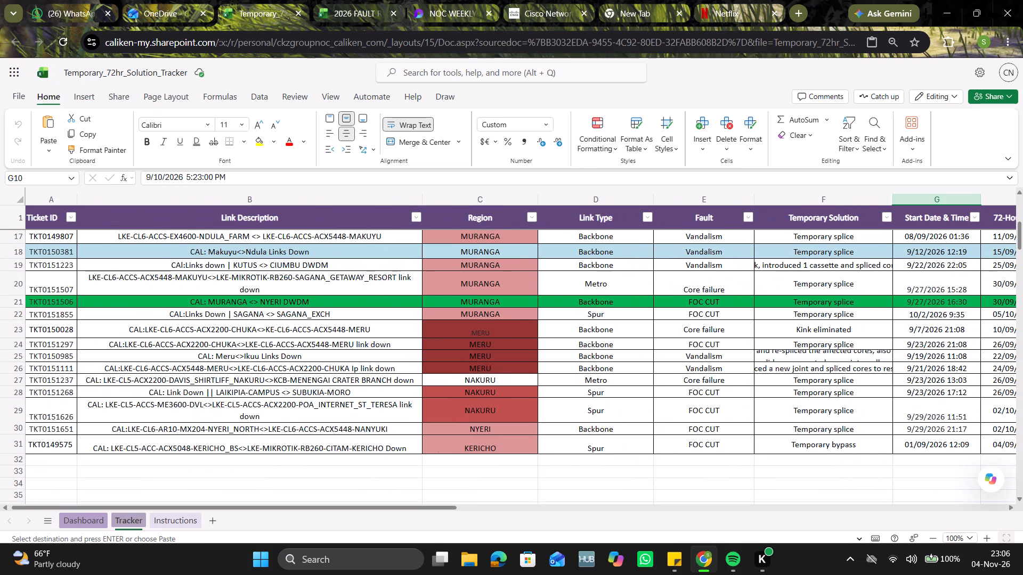
pyautogui.scroll(5, 367, 286)
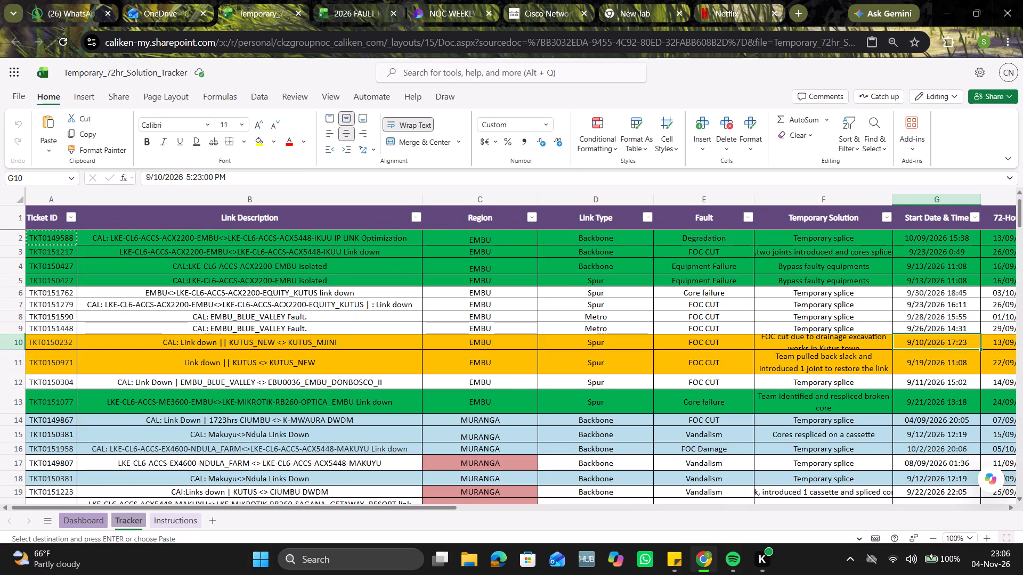
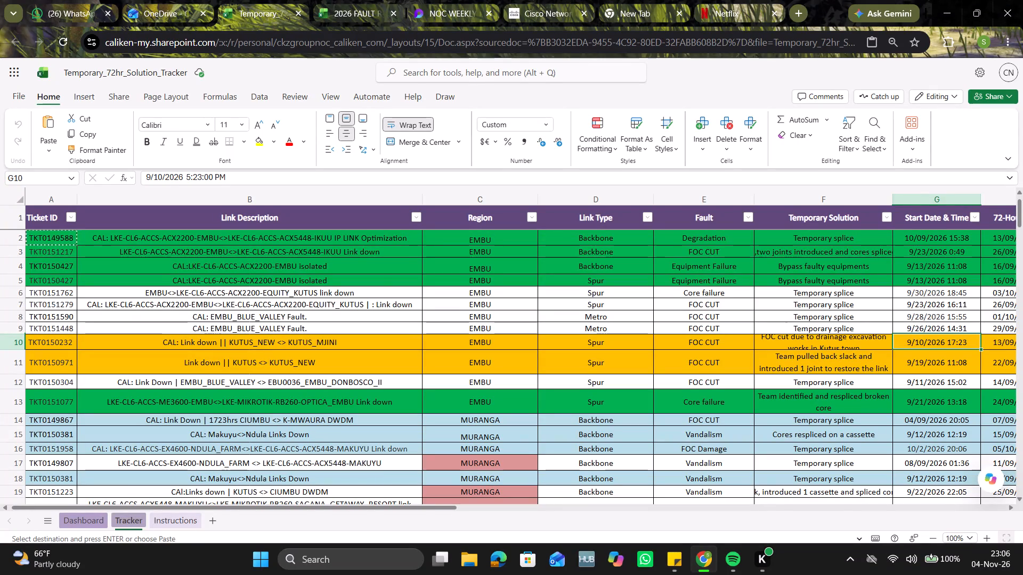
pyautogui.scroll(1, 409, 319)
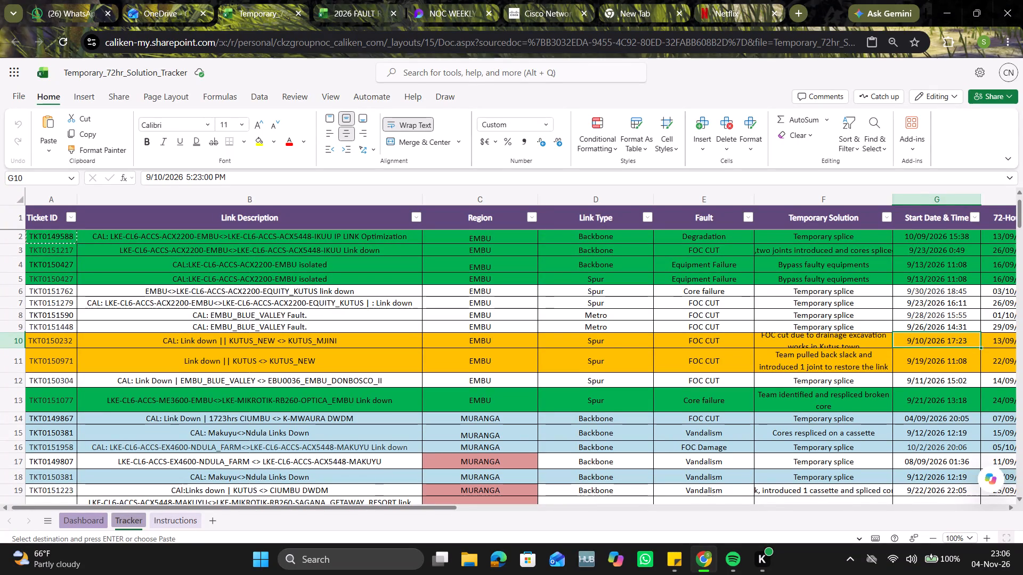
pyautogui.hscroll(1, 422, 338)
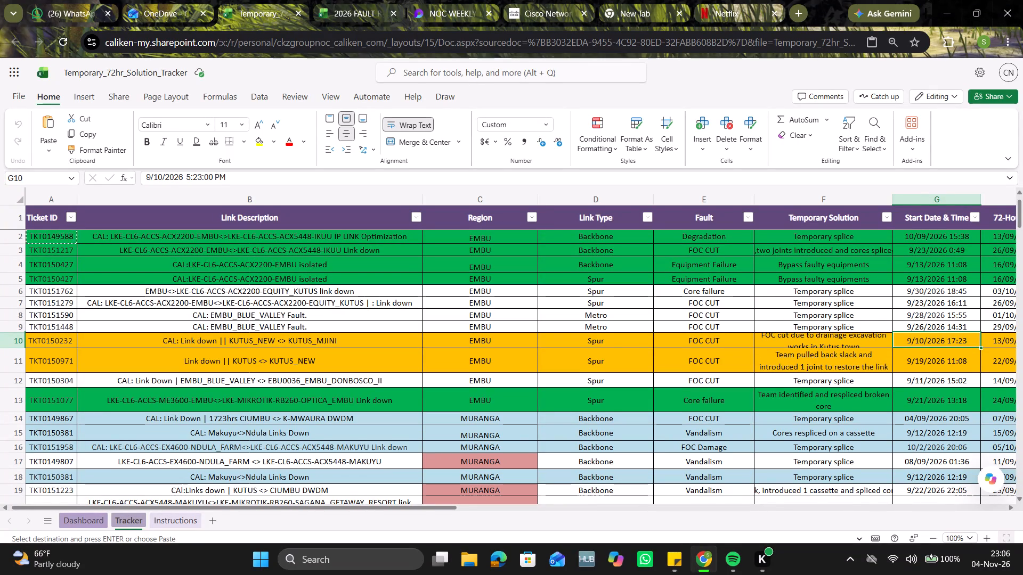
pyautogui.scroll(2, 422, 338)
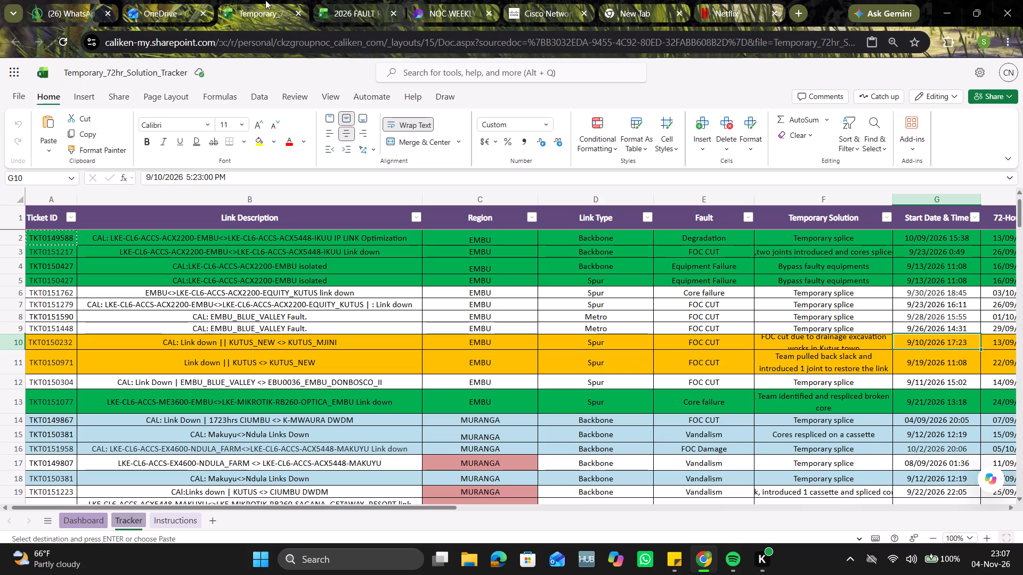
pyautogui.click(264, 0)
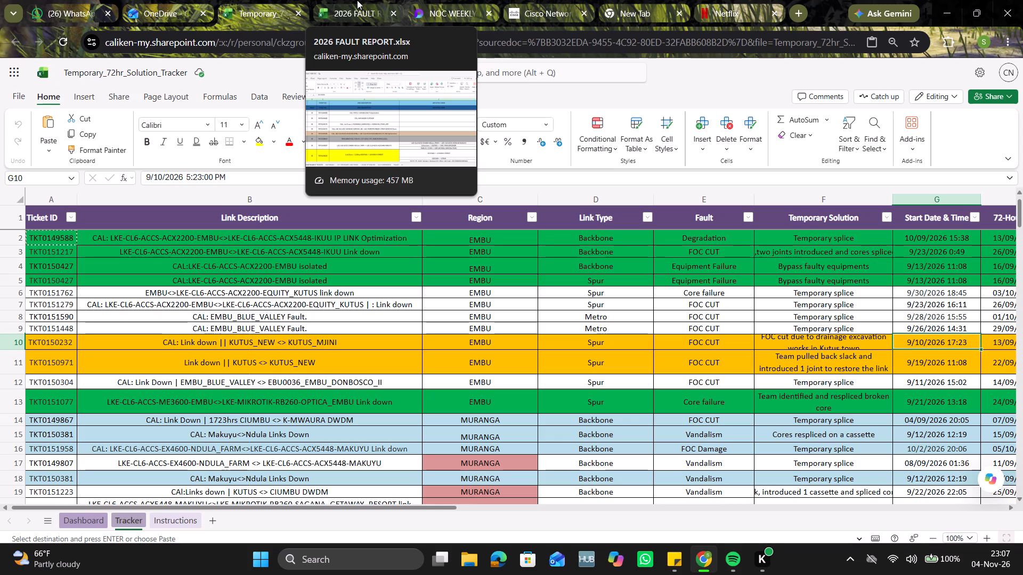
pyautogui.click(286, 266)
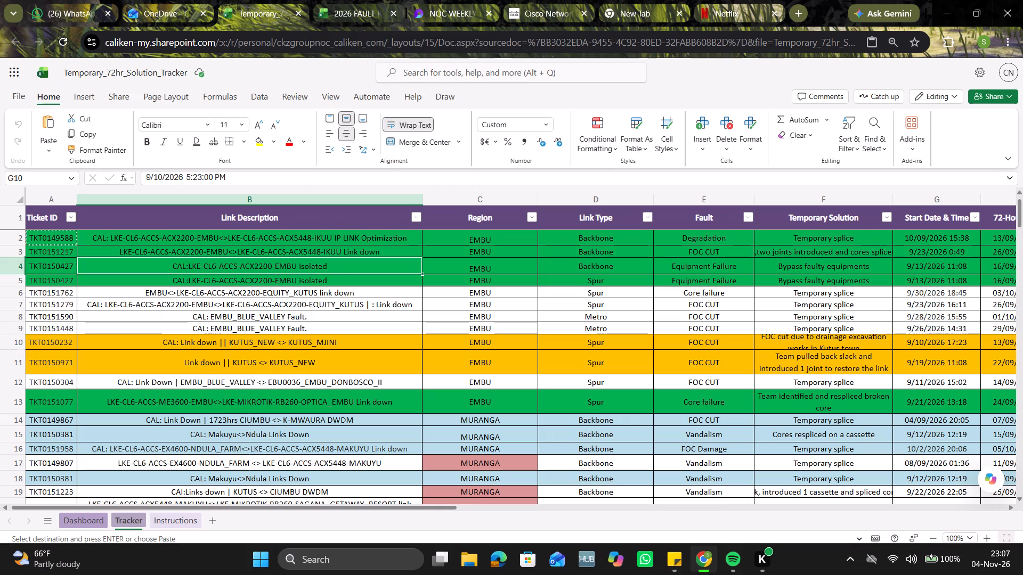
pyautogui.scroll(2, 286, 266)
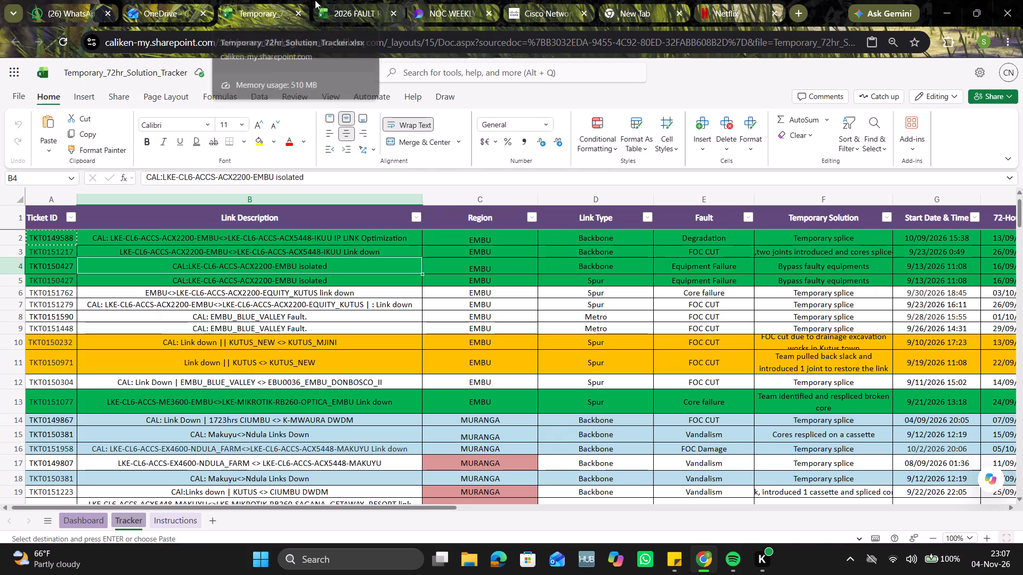
# Switch to the 2026 FAULT REPORT workbook and examine the resolution types and long-term mitigations of the tickets just below TKT0149588.
pyautogui.click(334, 1)
pyautogui.scroll(-1, 348, 401)
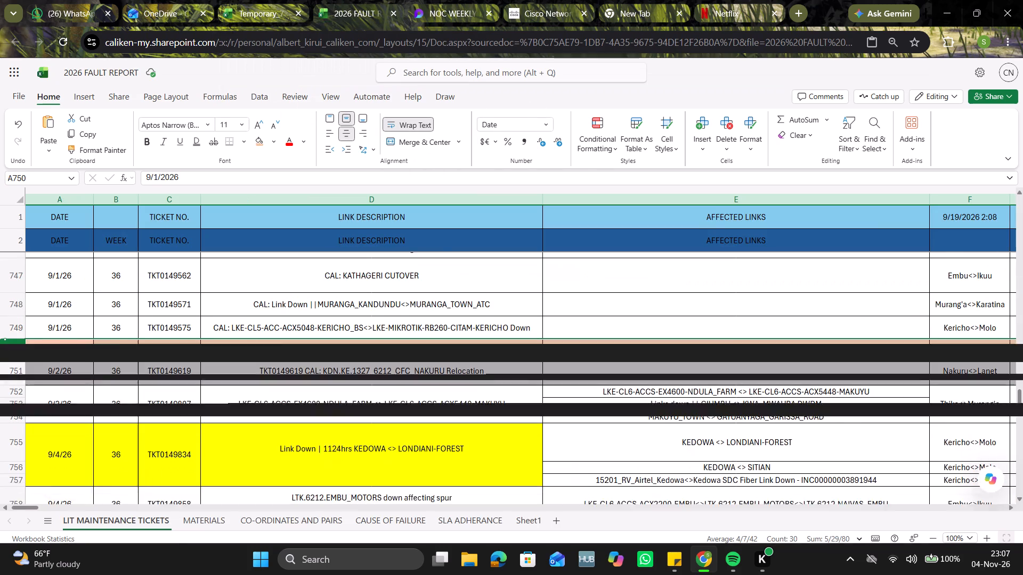
pyautogui.scroll(-1, 348, 401)
pyautogui.hscroll(-9, 348, 401)
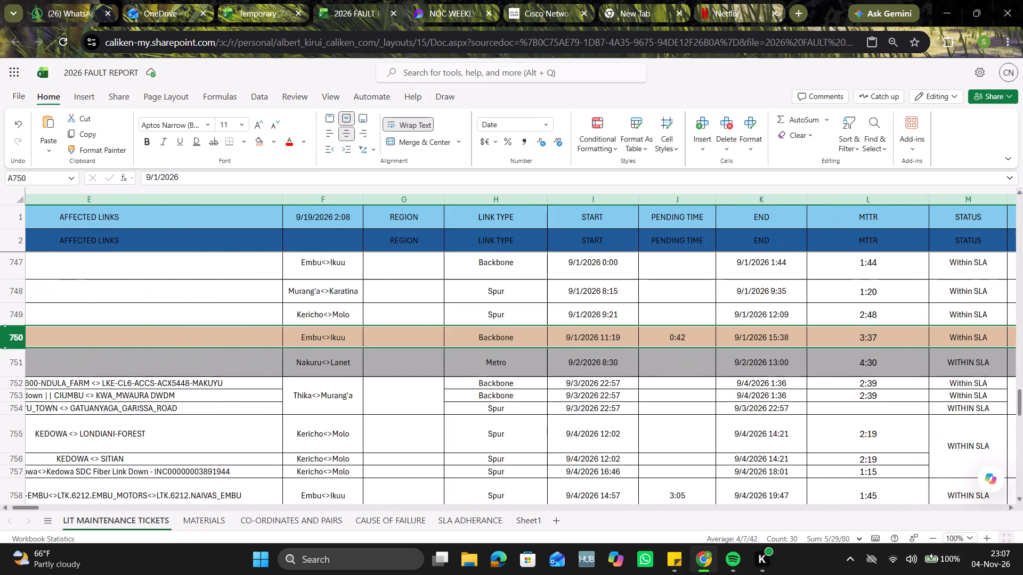
pyautogui.hscroll(-5, 348, 401)
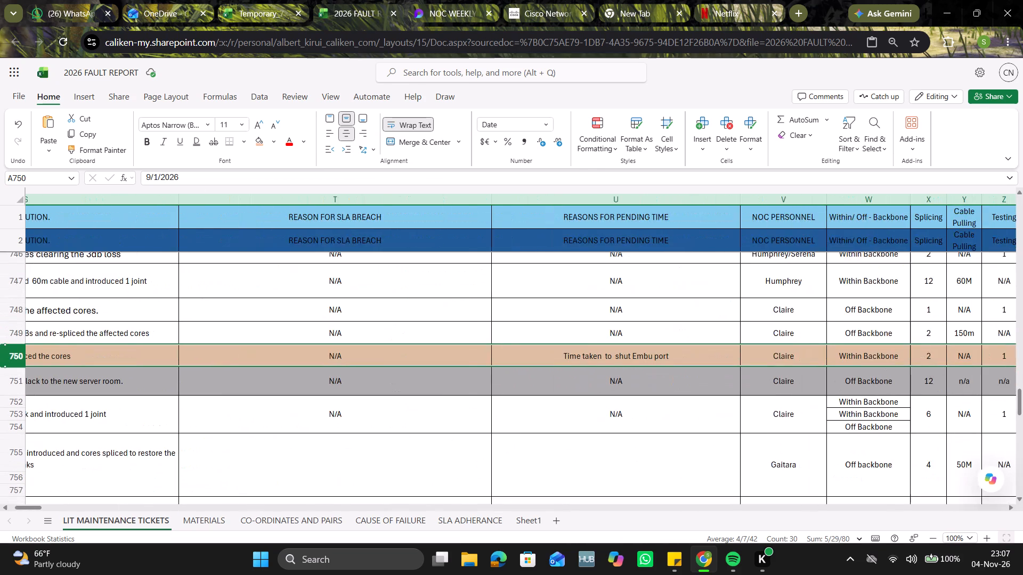
pyautogui.hscroll(-5, 348, 401)
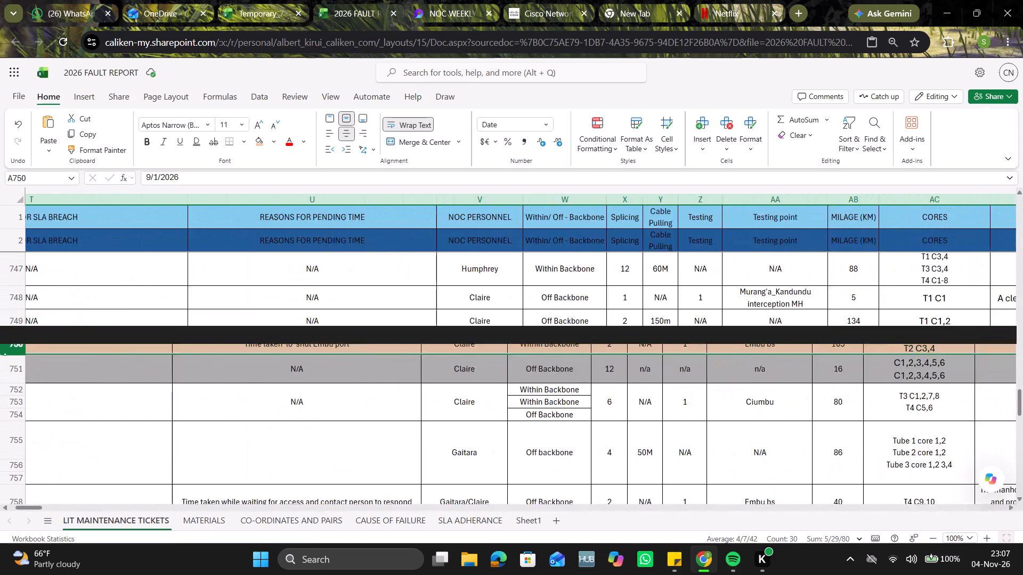
pyautogui.hscroll(-5, 348, 401)
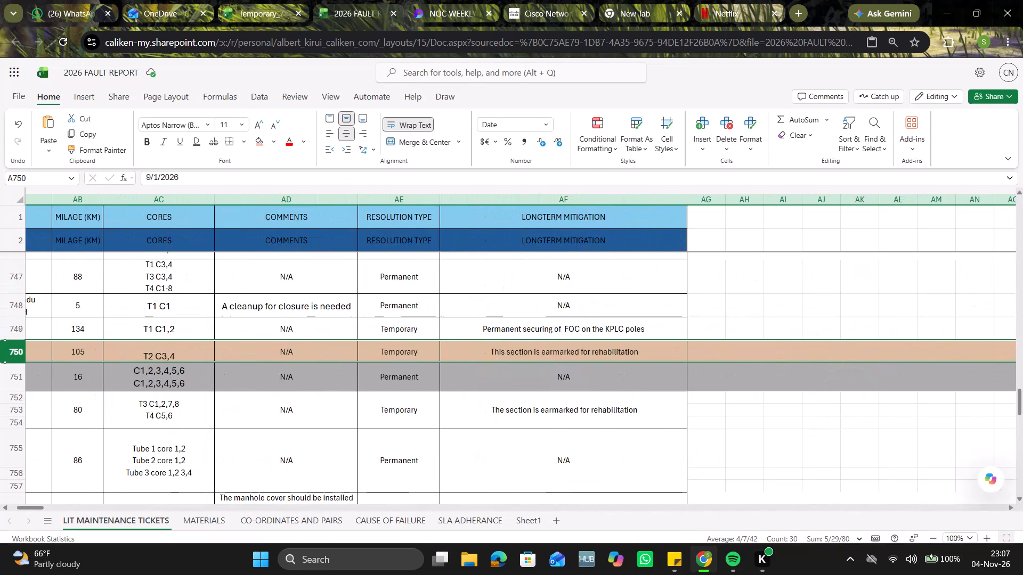
pyautogui.click(491, 405)
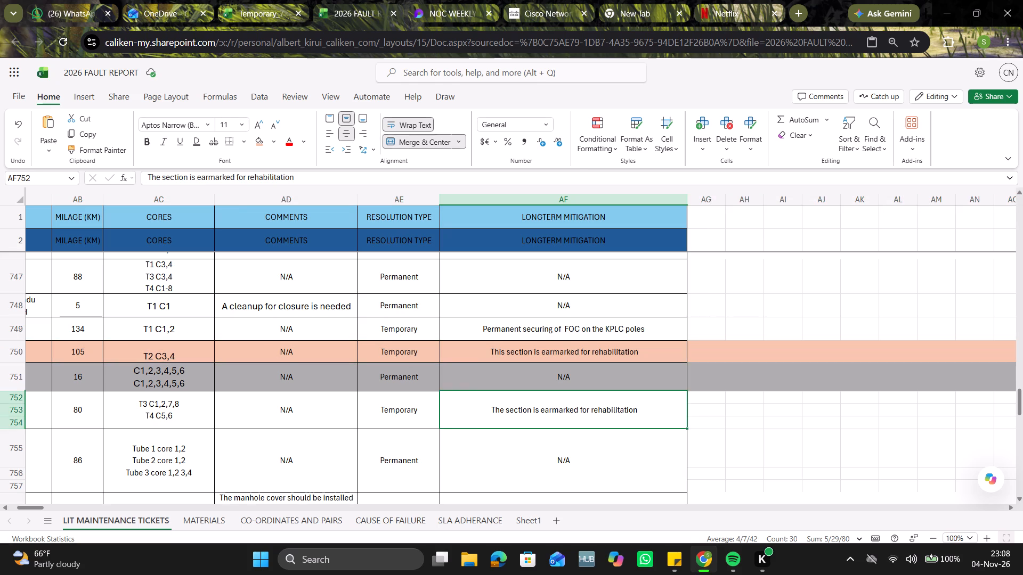
# Trace the temporary resolution in rows 752 to 754 back through its fault details to its link description and ticket number.
pyautogui.hscroll(2, 491, 405)
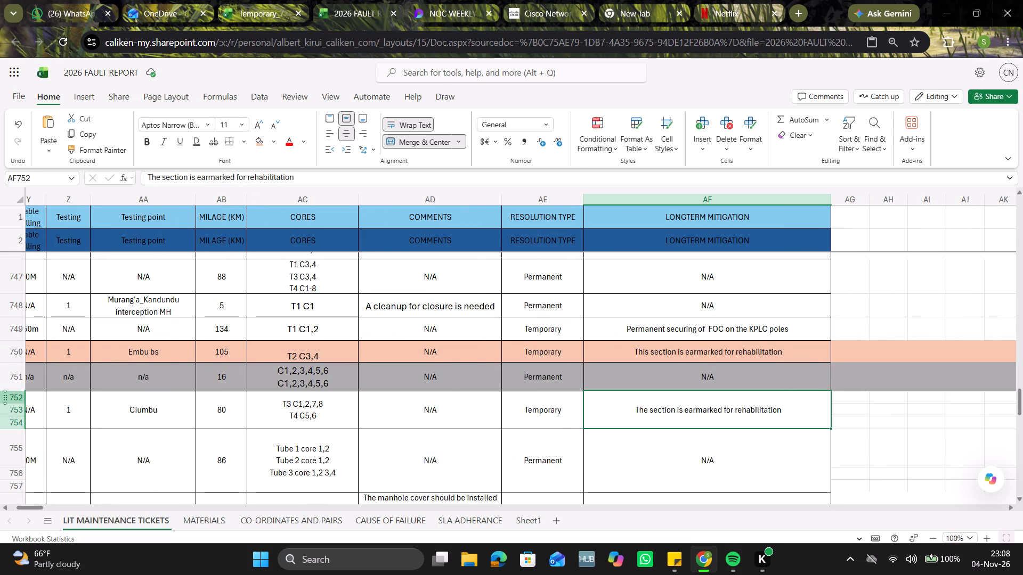
pyautogui.click(13, 395)
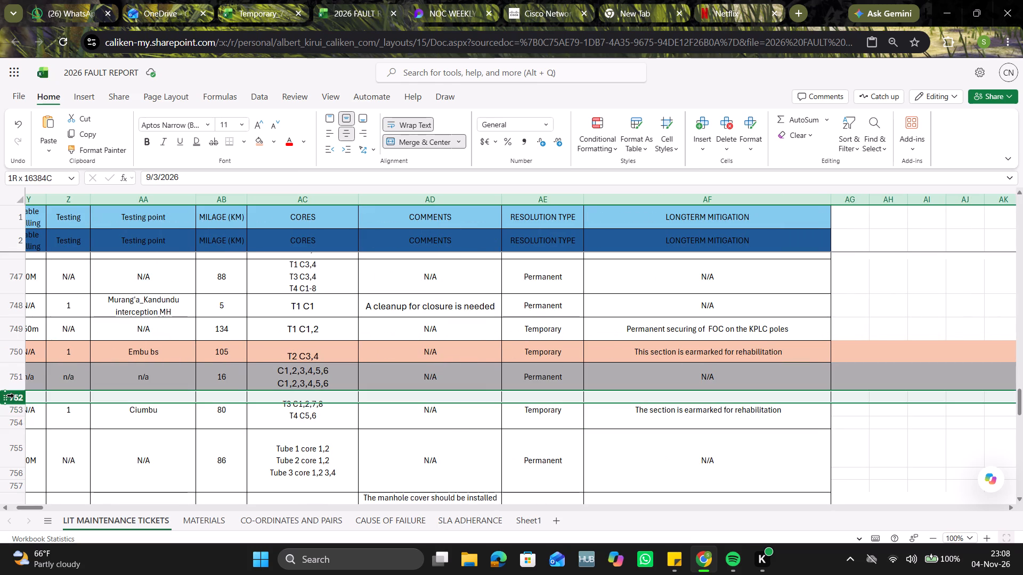
pyautogui.hscroll(6, 199, 456)
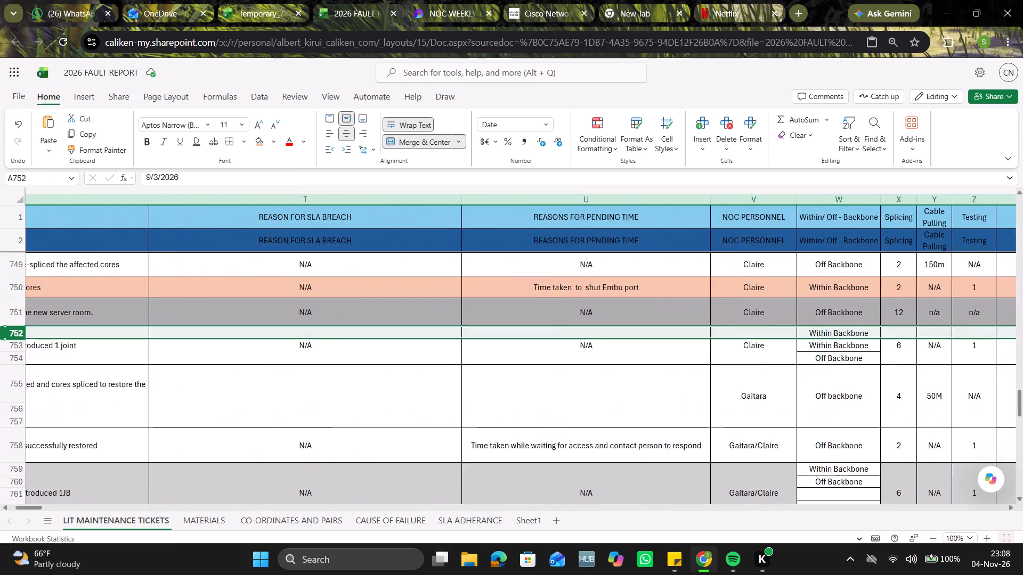
pyautogui.hscroll(3, 199, 456)
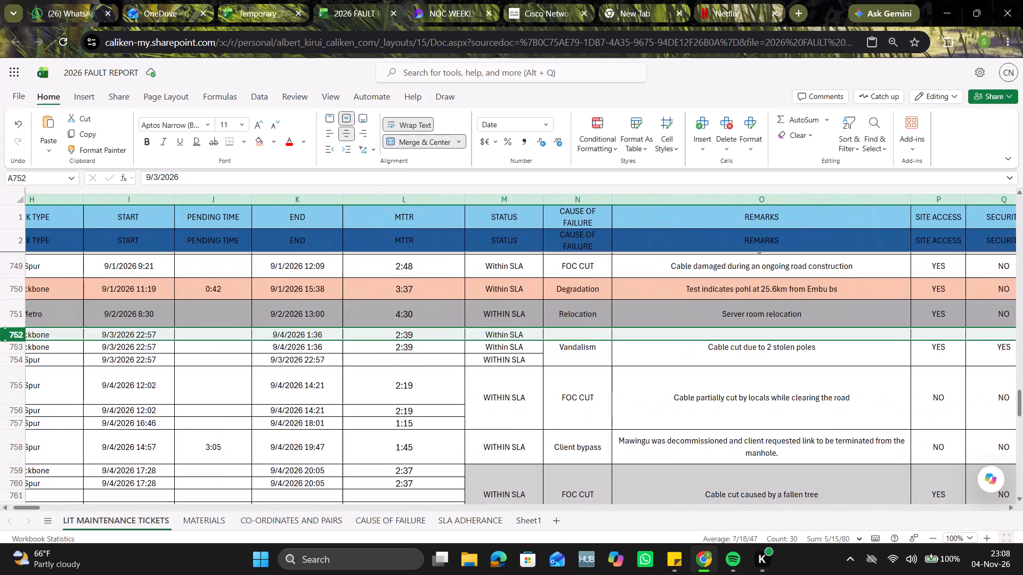
pyautogui.hscroll(9, 199, 456)
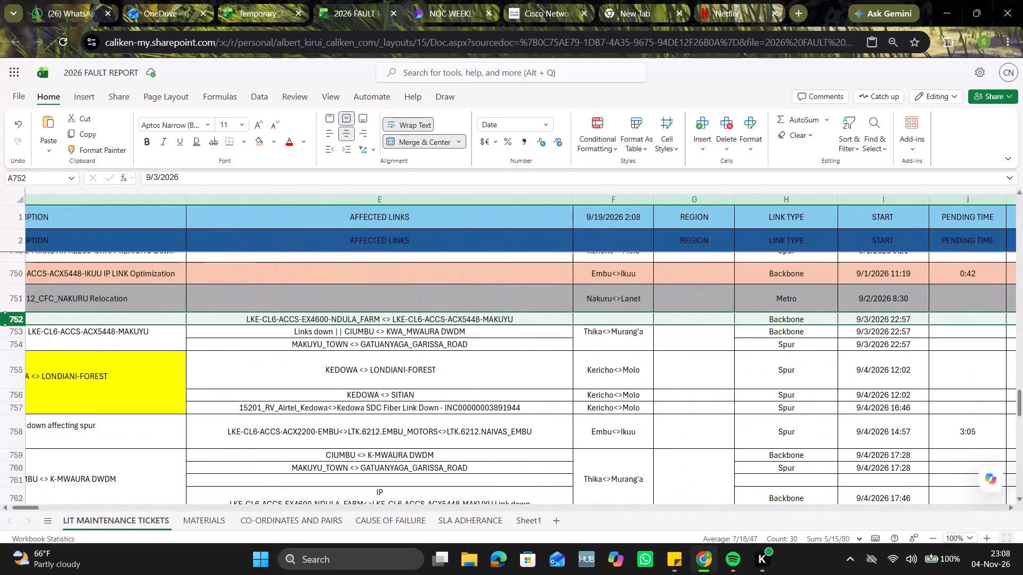
pyautogui.hscroll(5, 199, 456)
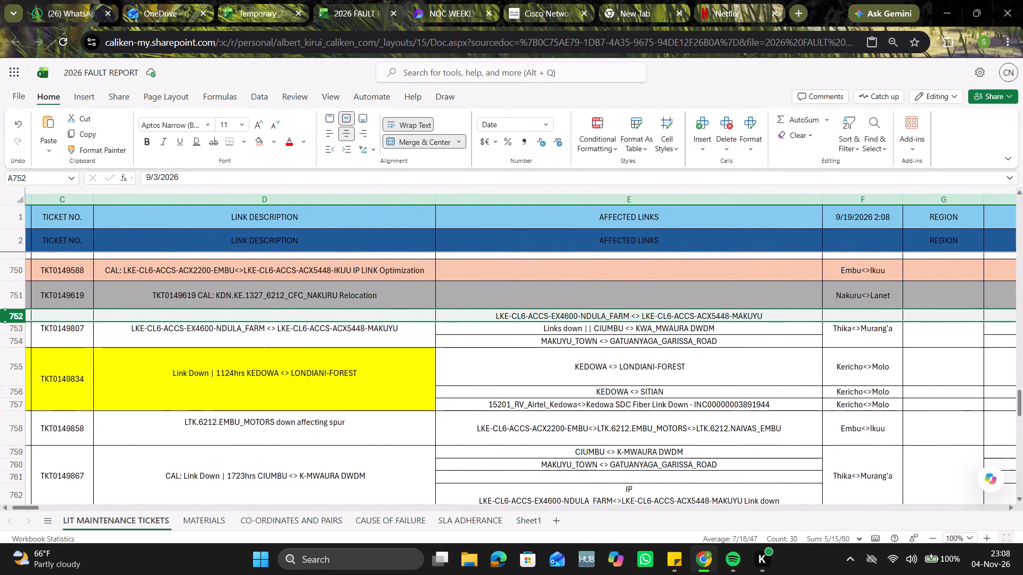
pyautogui.hscroll(4, 182, 424)
pyautogui.scroll(1, 182, 424)
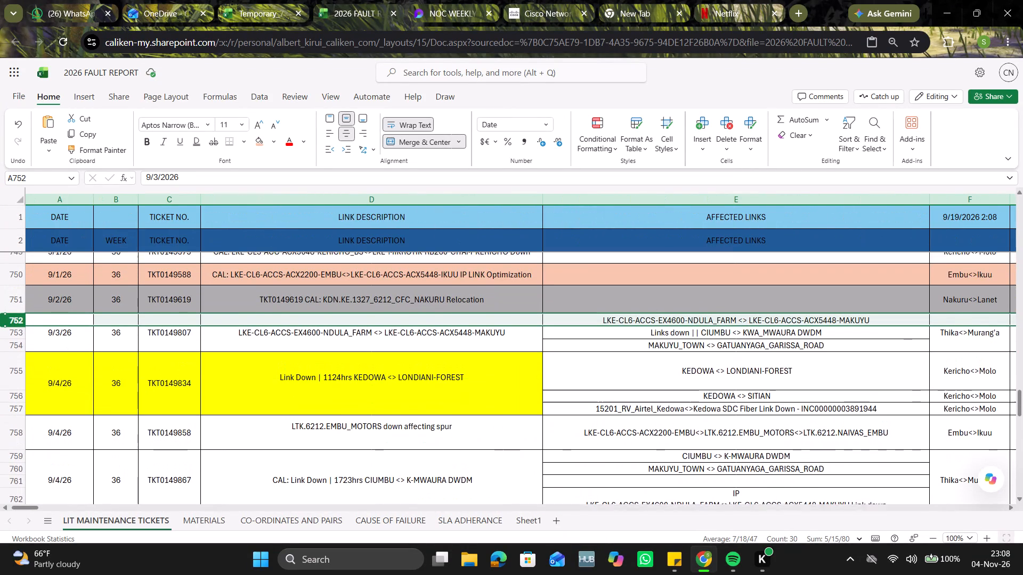
pyautogui.scroll(2, 182, 424)
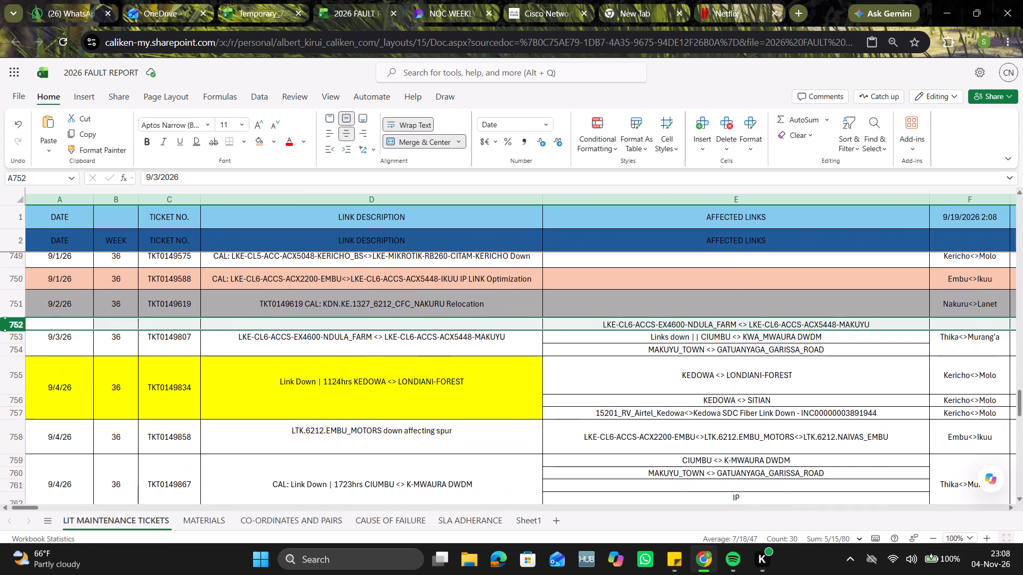
pyautogui.hscroll(-2, 329, 371)
pyautogui.hscroll(1, 329, 371)
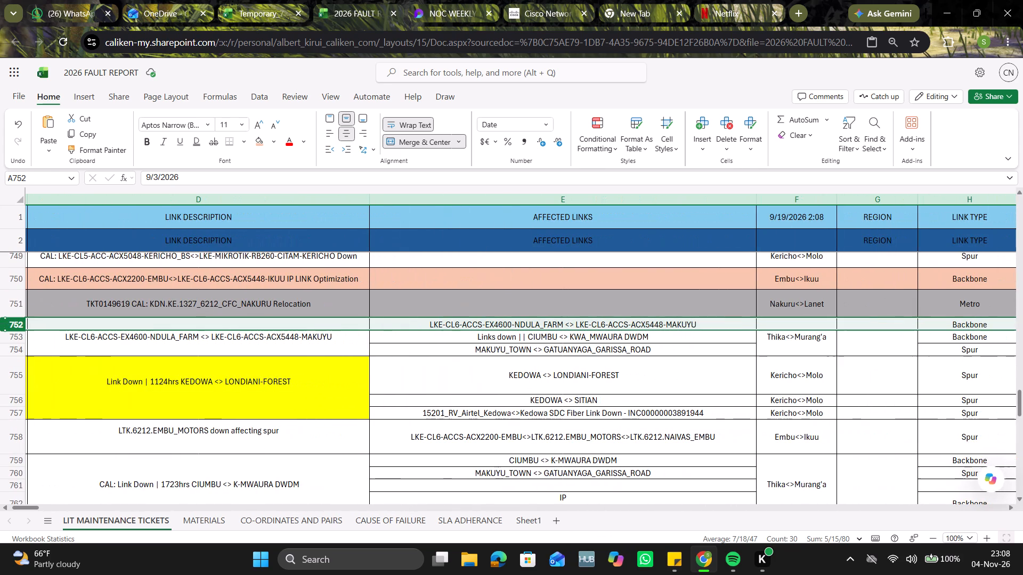
pyautogui.hscroll(3, 329, 371)
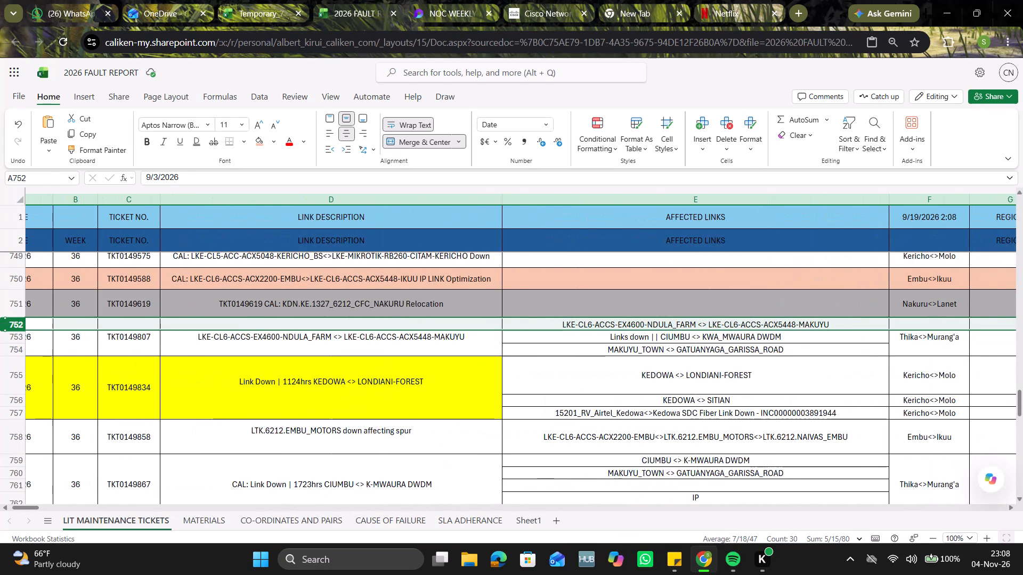
pyautogui.hscroll(1, 329, 371)
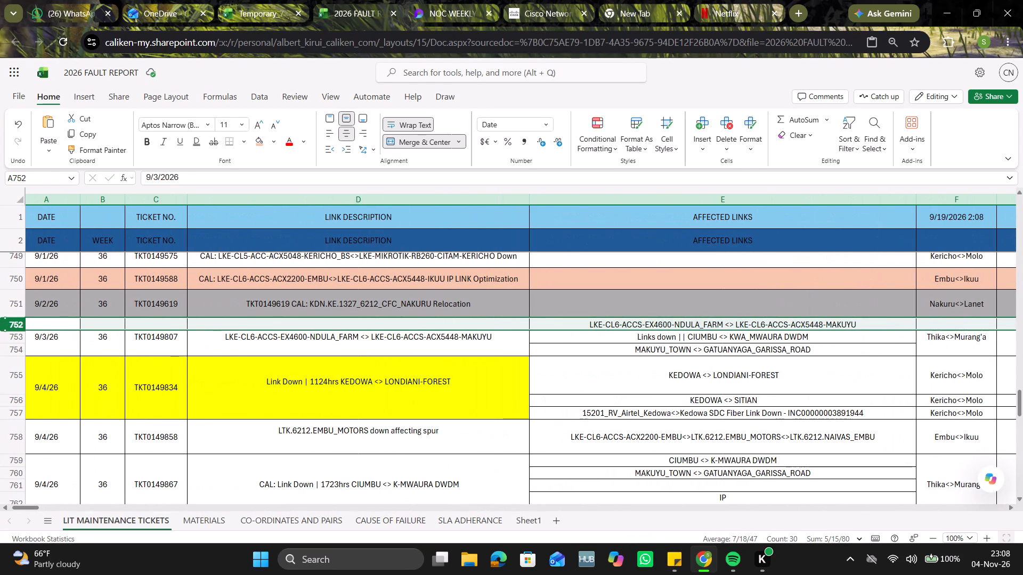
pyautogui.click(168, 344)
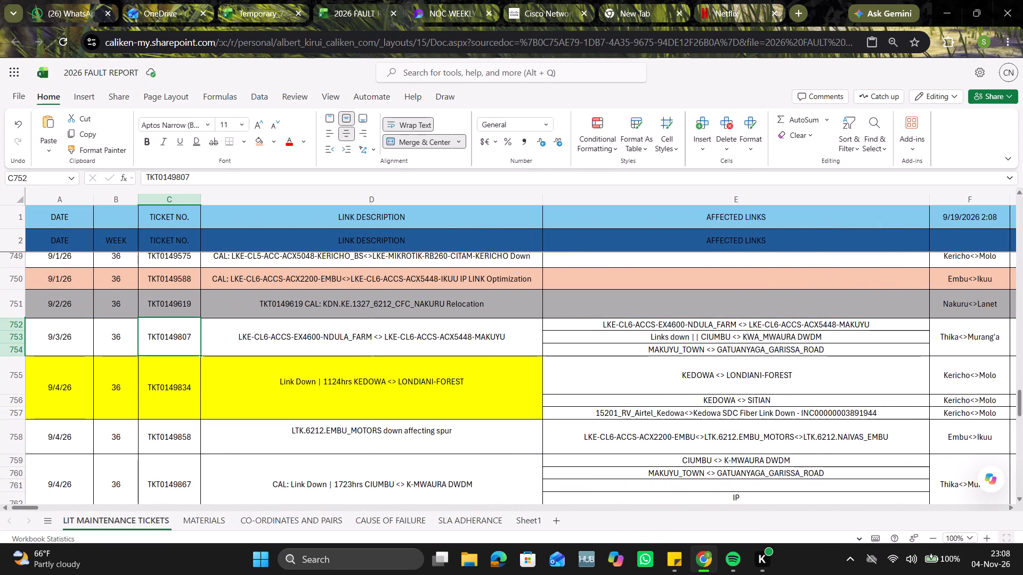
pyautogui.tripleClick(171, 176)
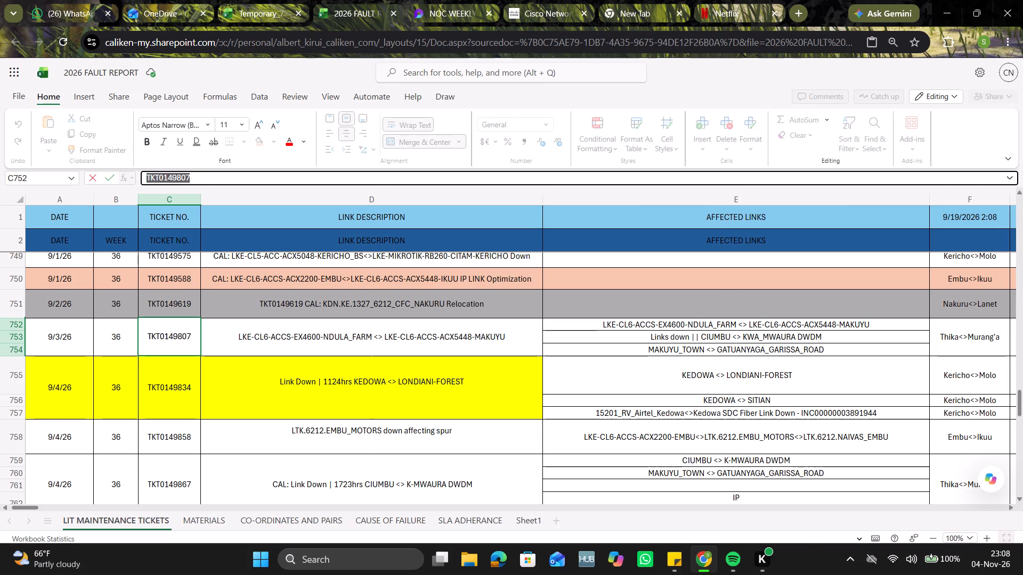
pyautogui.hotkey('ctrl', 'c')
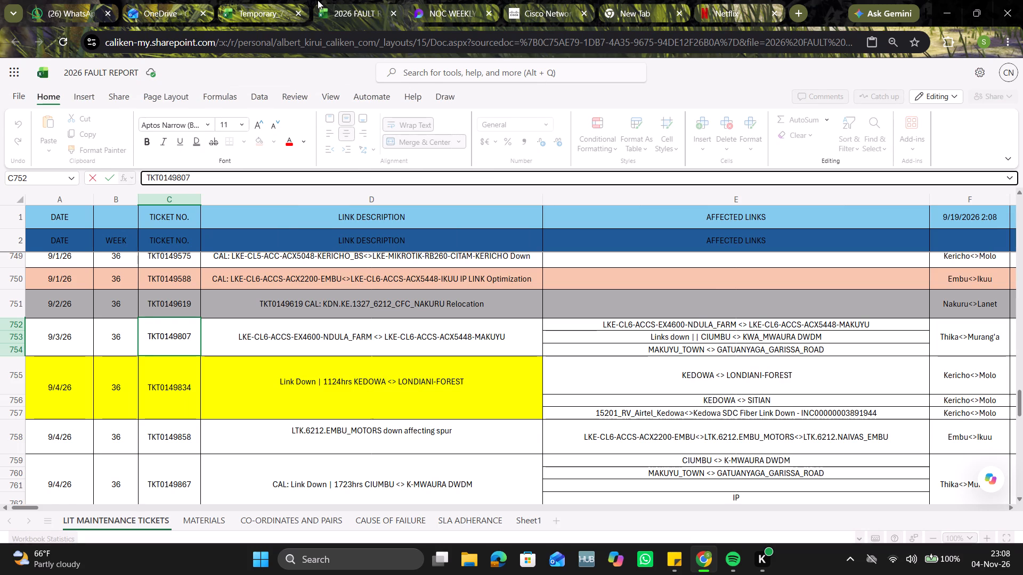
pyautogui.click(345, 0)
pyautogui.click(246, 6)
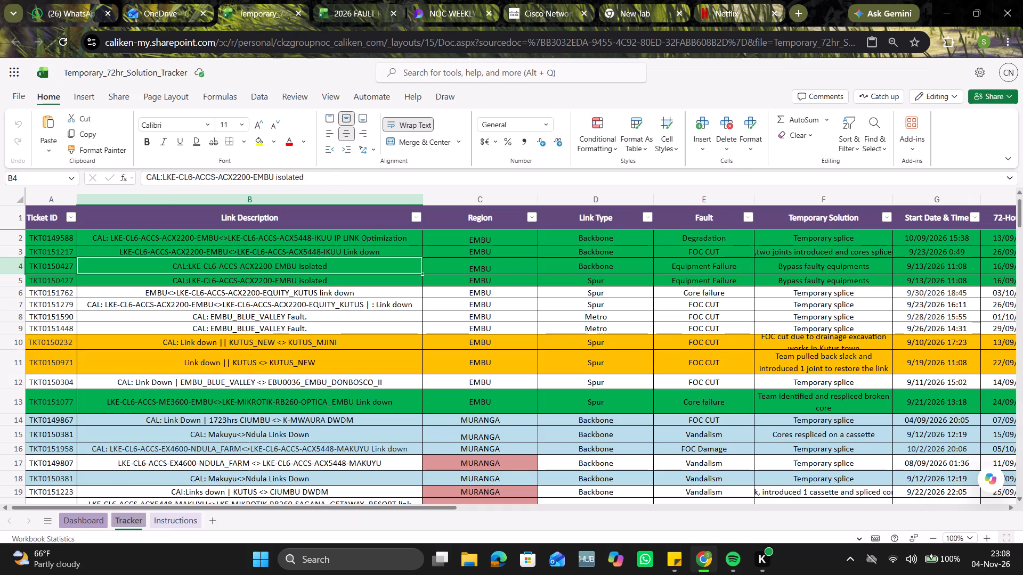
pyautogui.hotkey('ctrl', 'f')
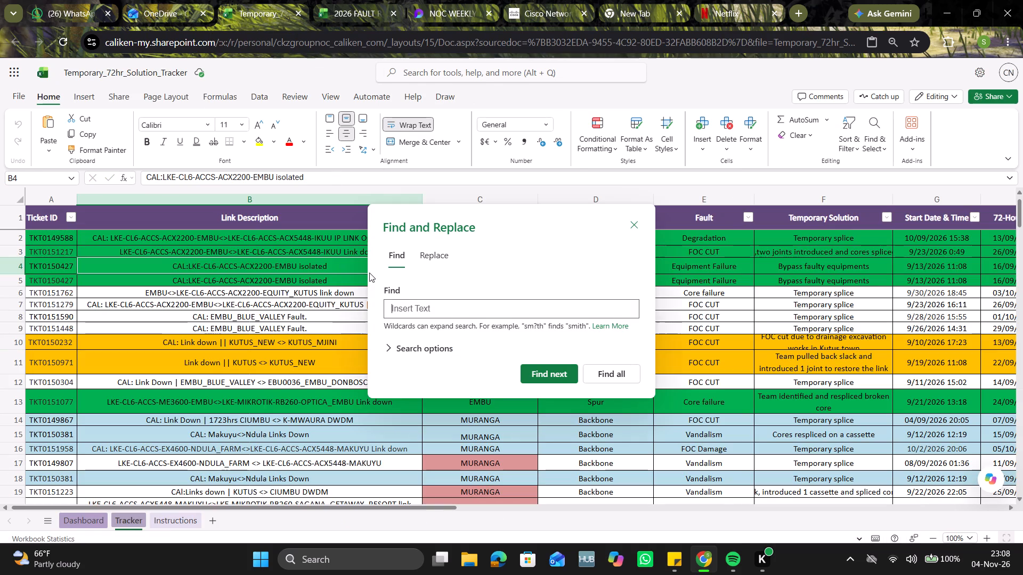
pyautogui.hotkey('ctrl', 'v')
# Copy ticket number TKT0149807 from the 2026 FAULT REPORT workbook into the sticky note, below the Elburgon<>Molo Rehabilitation line.
pyautogui.click(336, 0)
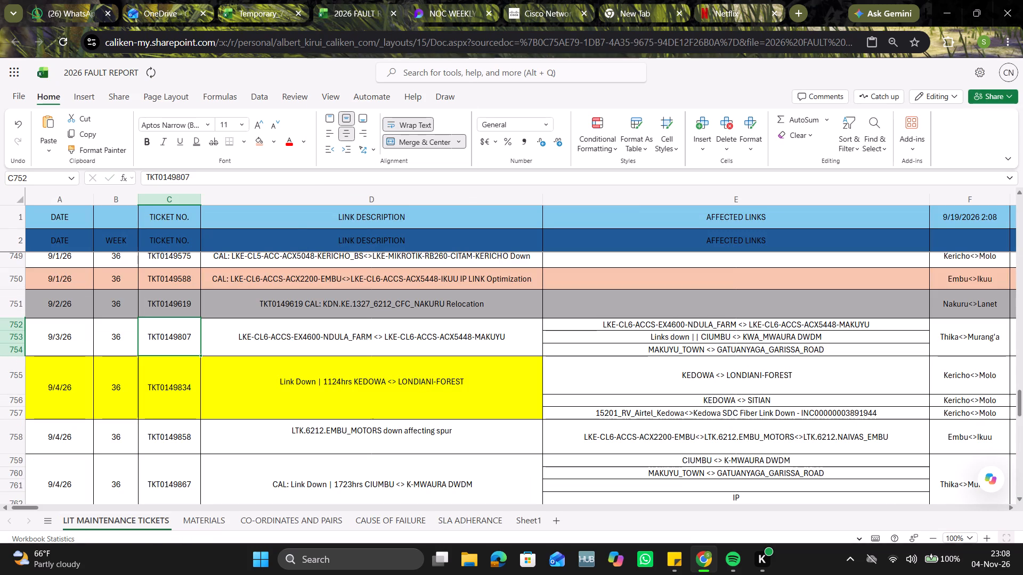
pyautogui.tripleClick(177, 178)
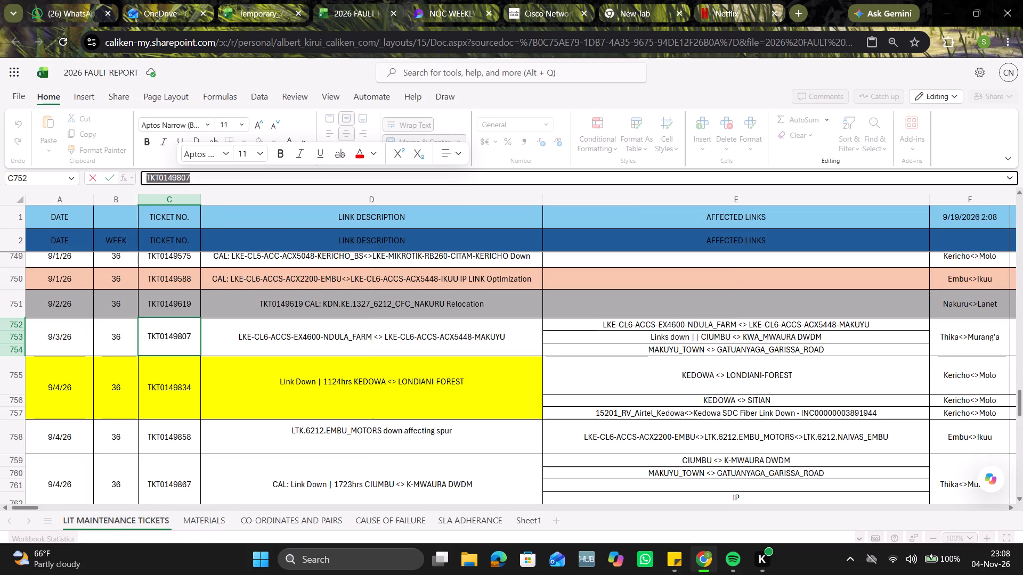
pyautogui.hotkey('ctrl', 'c')
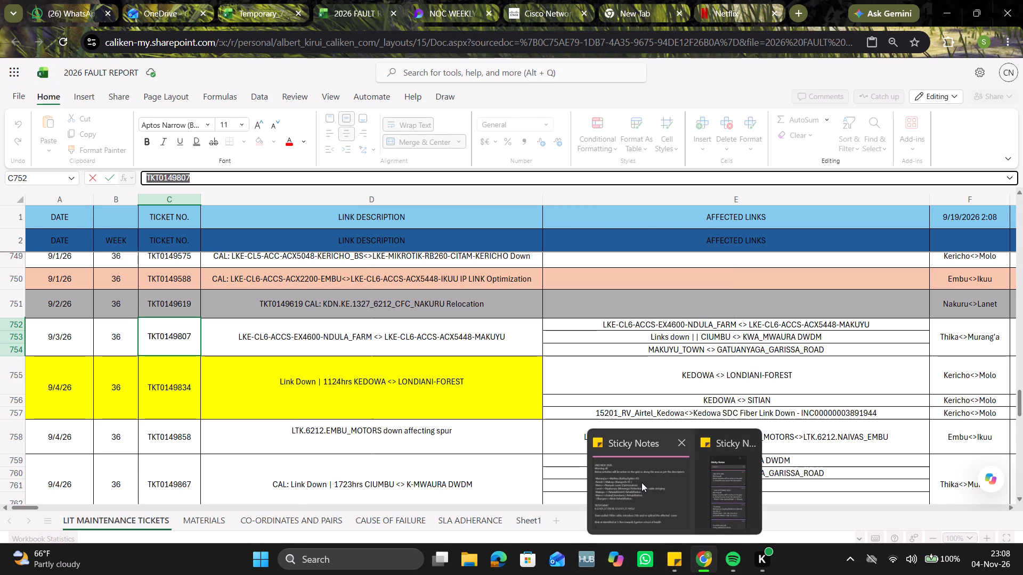
pyautogui.click(642, 482)
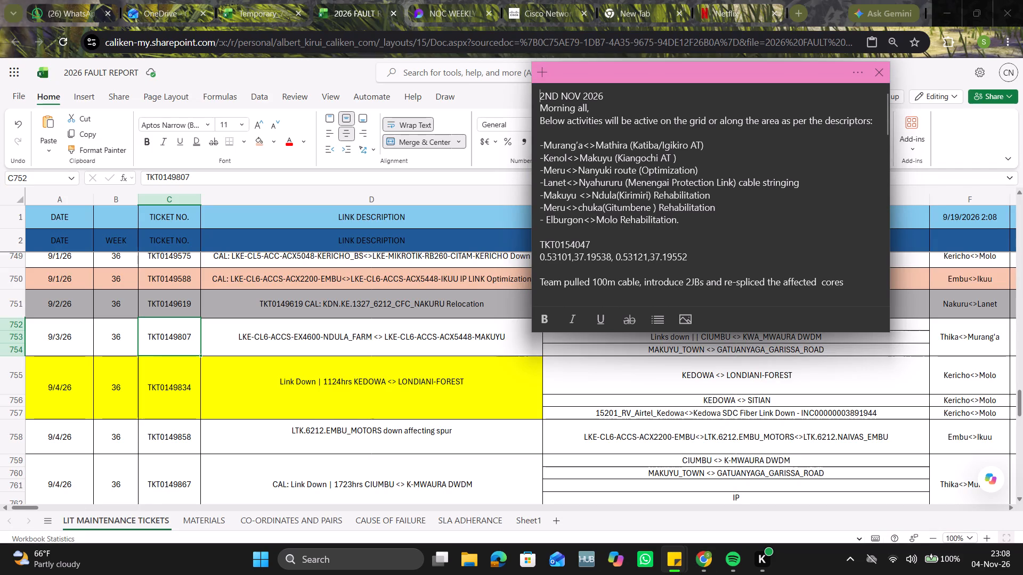
pyautogui.click(553, 228)
pyautogui.hotkey('ctrl', 'v')
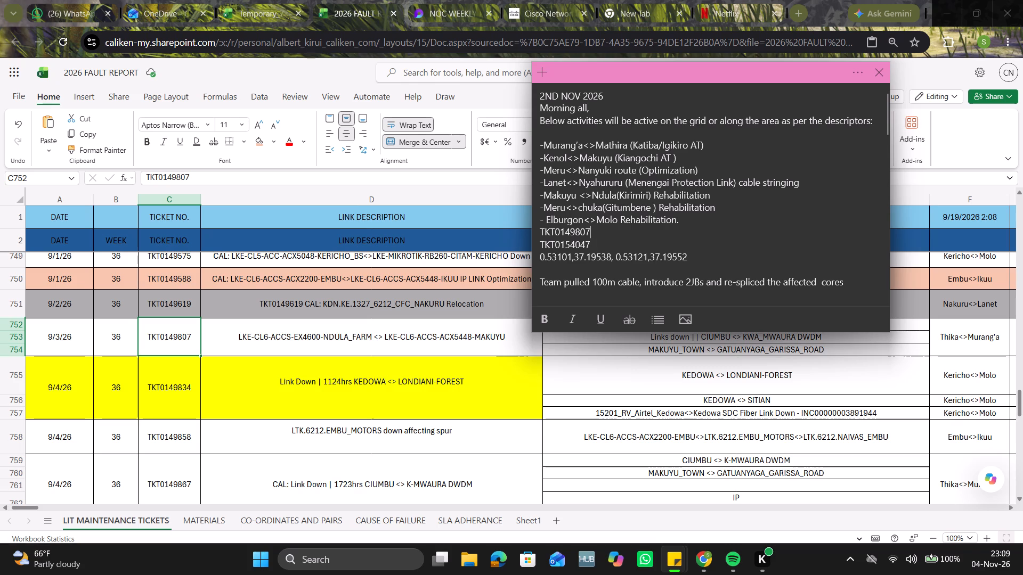
# Copy TKT0149807 from the sticky note, find it in the Temporary_72hr_Solution_Tracker workbook, and check the matching row's details.
pyautogui.moveTo(593, 227); pyautogui.dragTo(542, 233)
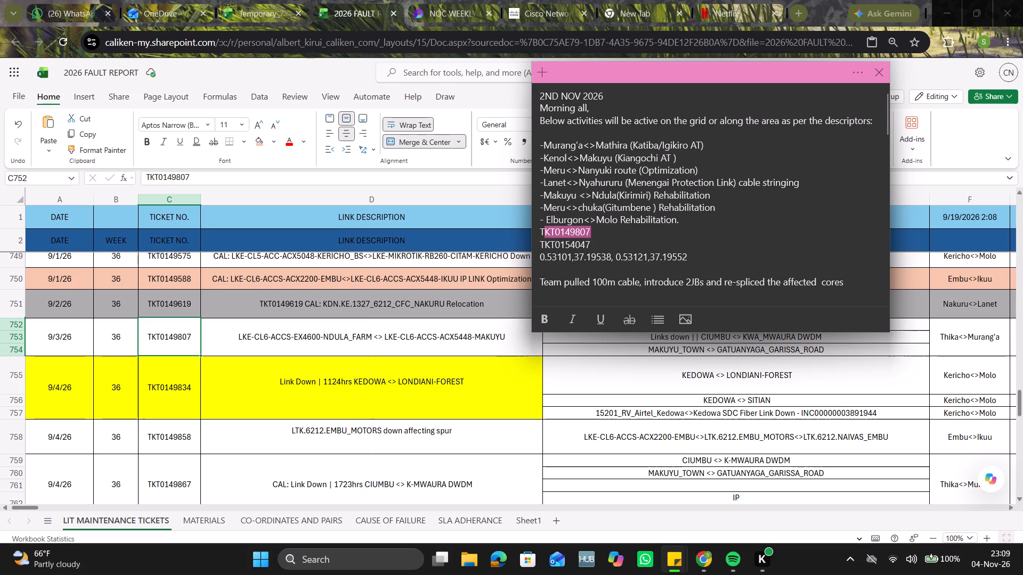
pyautogui.moveTo(542, 233); pyautogui.dragTo(541, 233)
pyautogui.click(589, 234)
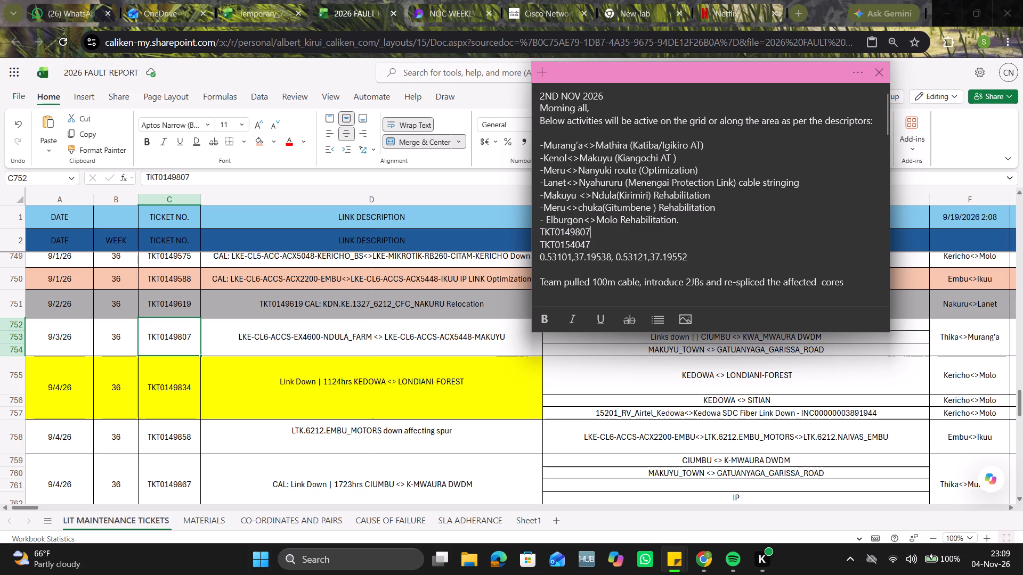
pyautogui.click(589, 234)
pyautogui.moveTo(589, 231); pyautogui.dragTo(536, 234)
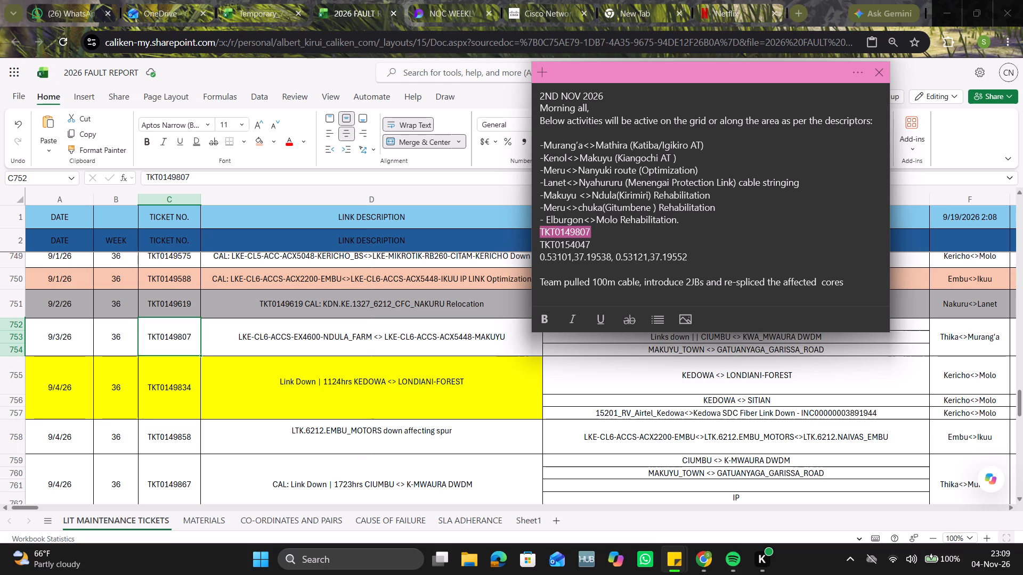
pyautogui.hotkey('ctrl', 'c')
pyautogui.click(432, 385)
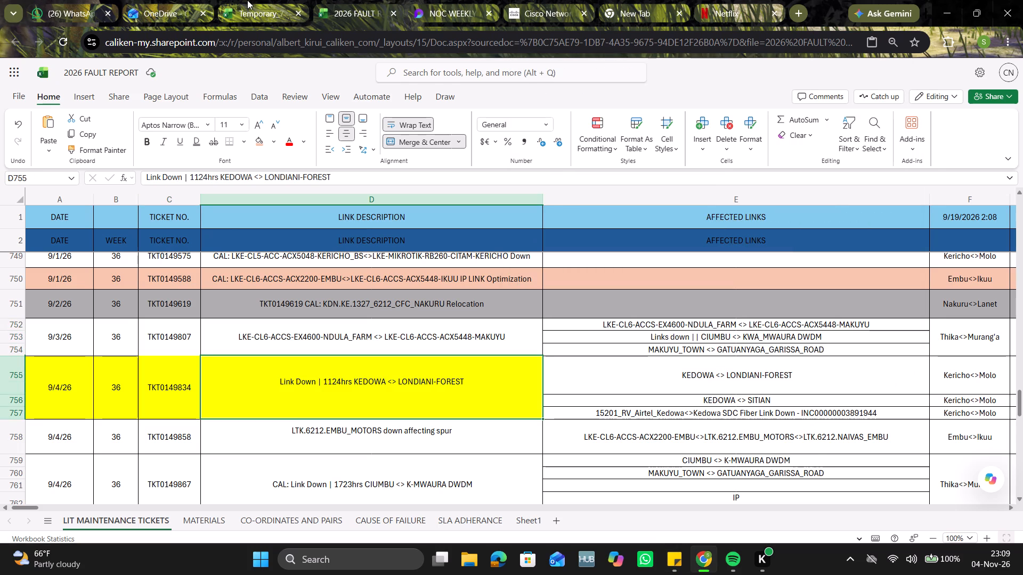
pyautogui.click(250, 0)
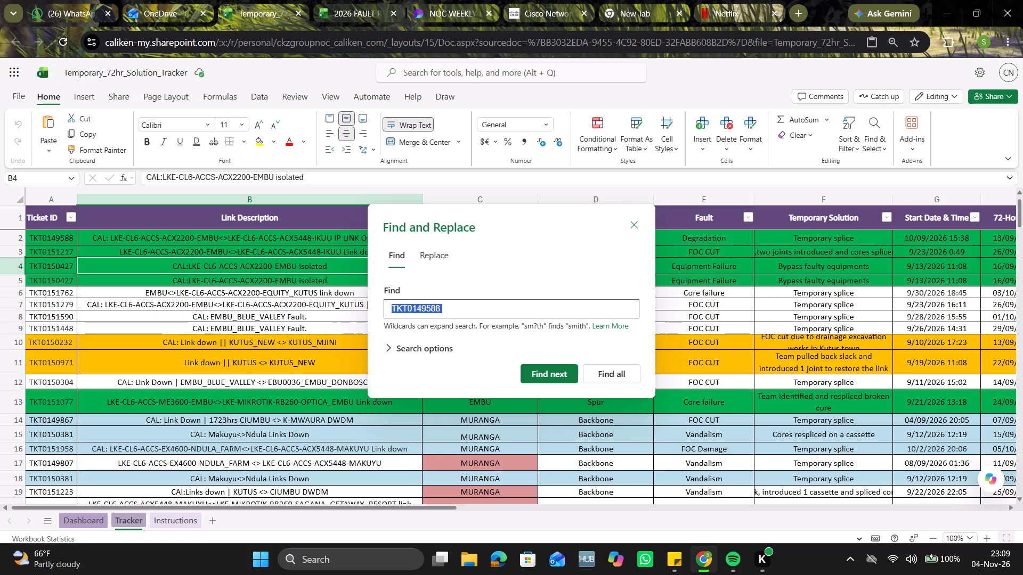
pyautogui.press('BackSpace')
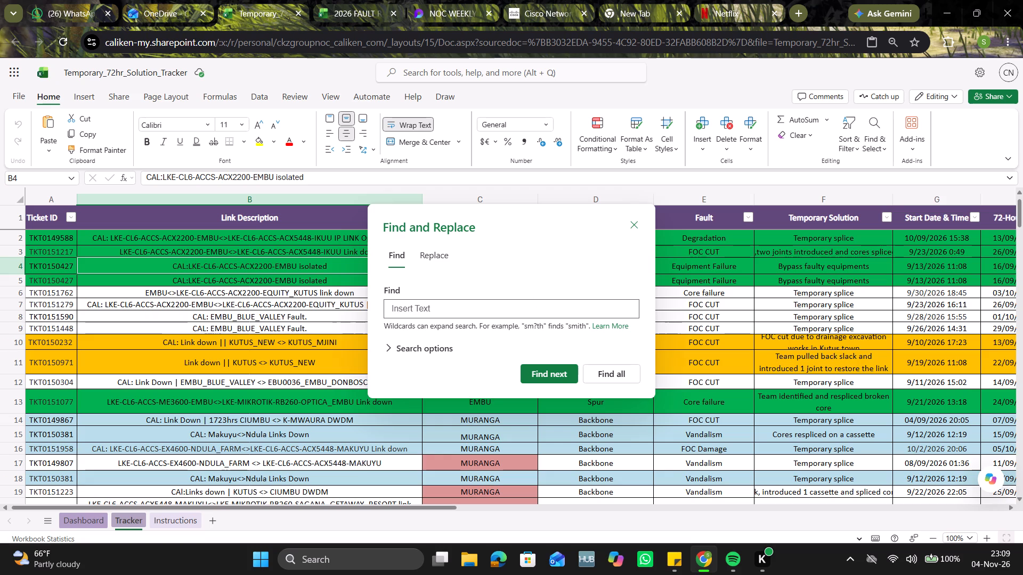
pyautogui.hotkey('ctrl', 'v')
pyautogui.click(553, 378)
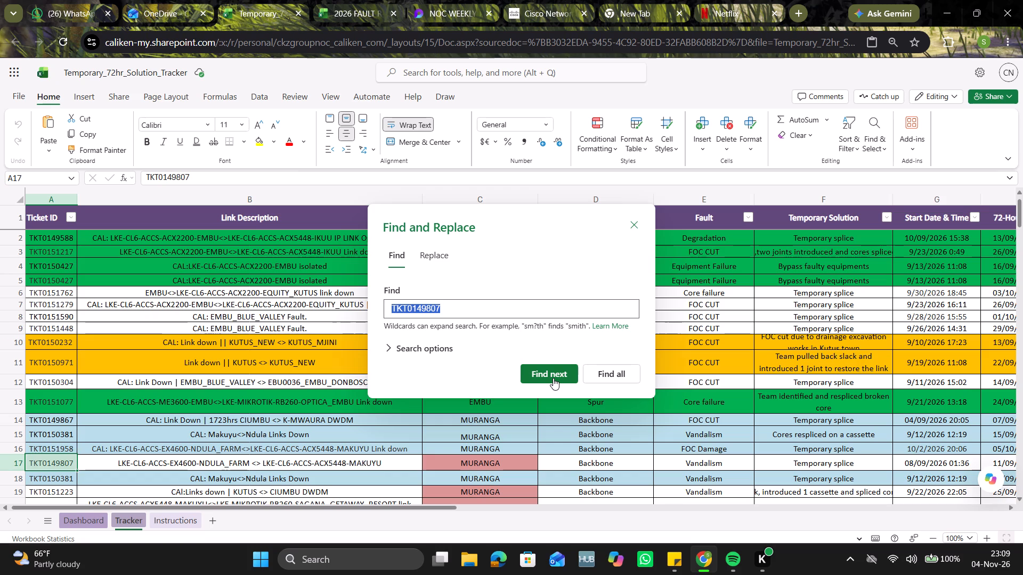
pyautogui.click(360, 461)
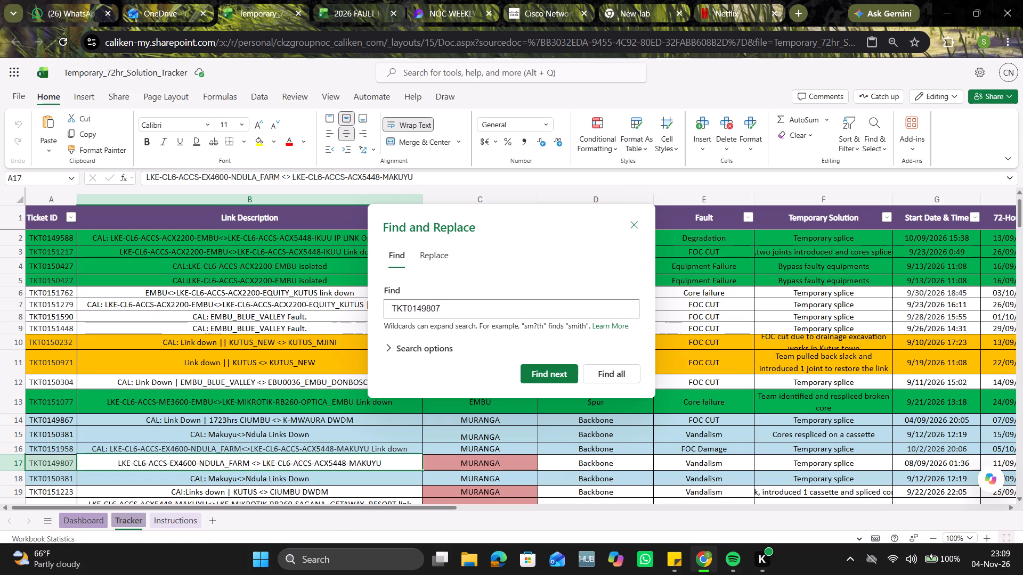
pyautogui.hscroll(-1, 688, 449)
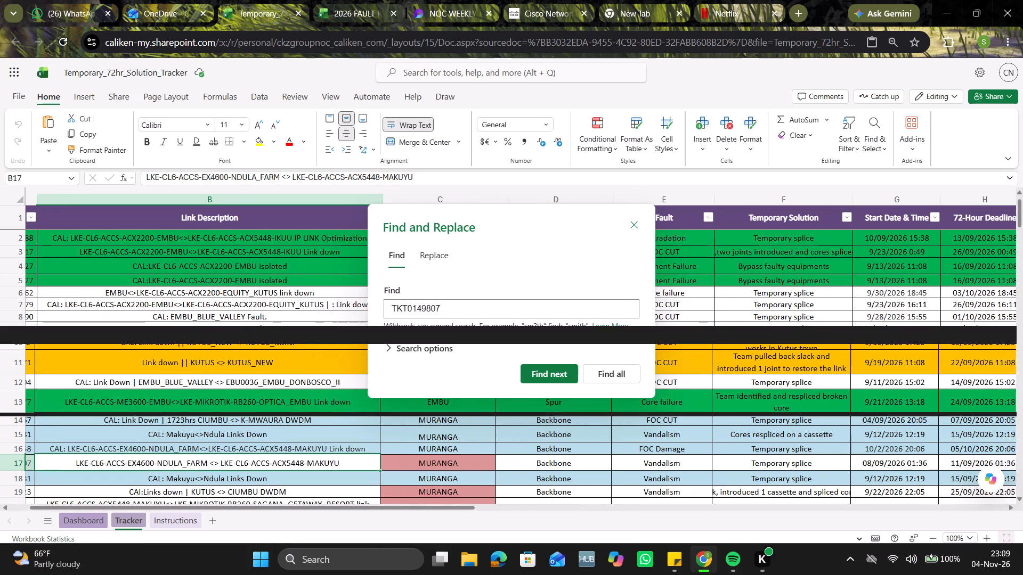
pyautogui.hscroll(-1, 688, 449)
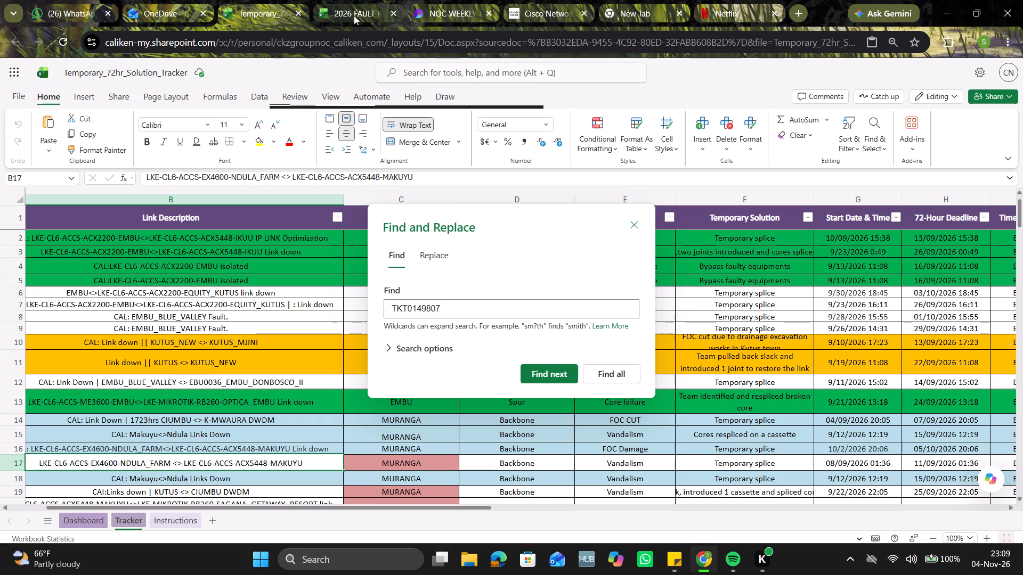
# Return to the 2026 FAULT REPORT workbook and examine the resolution types and long-term mitigations of the tickets below TKT0149807.
pyautogui.click(340, 0)
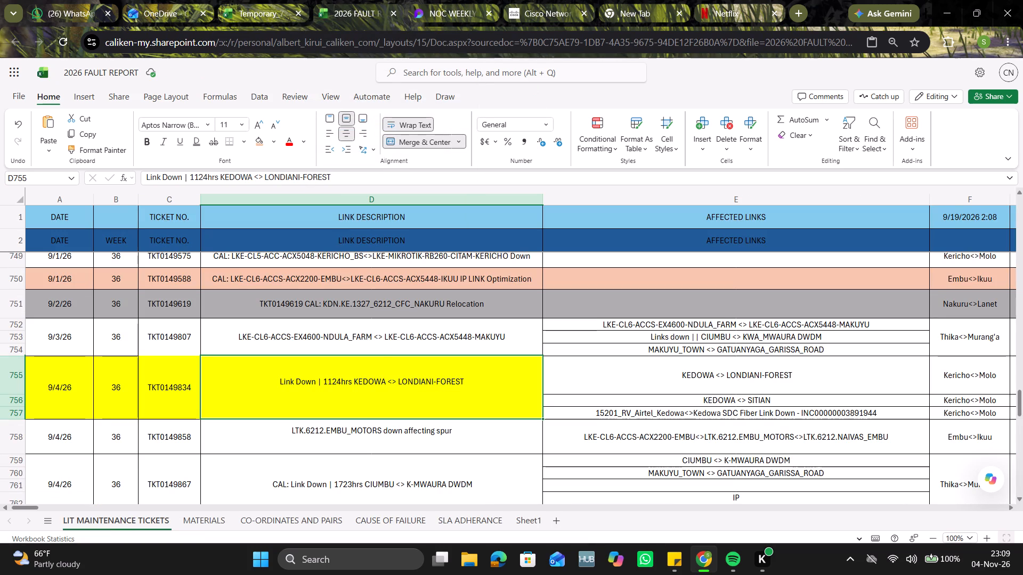
pyautogui.hscroll(-5, 420, 363)
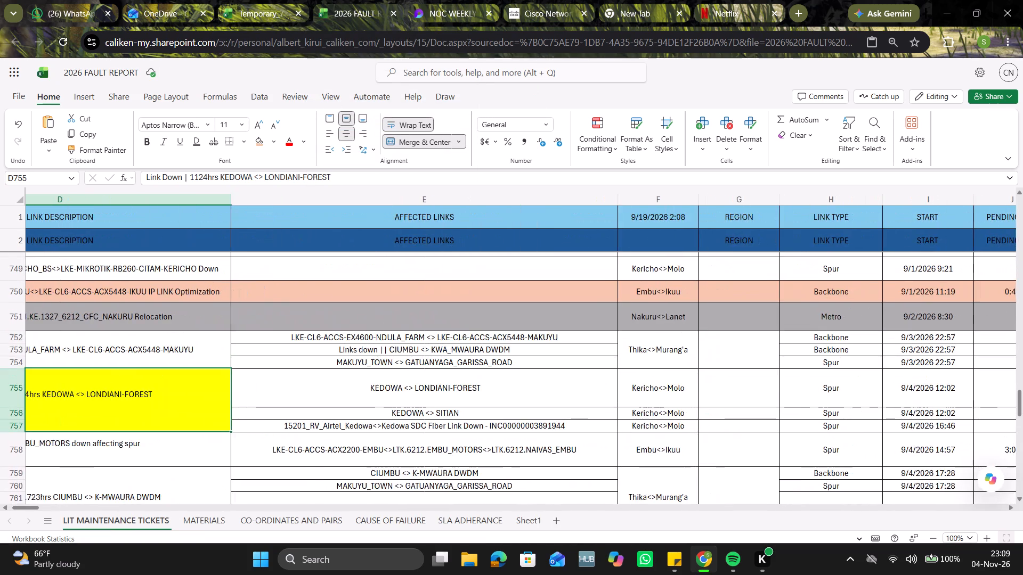
pyautogui.hscroll(-14, 420, 363)
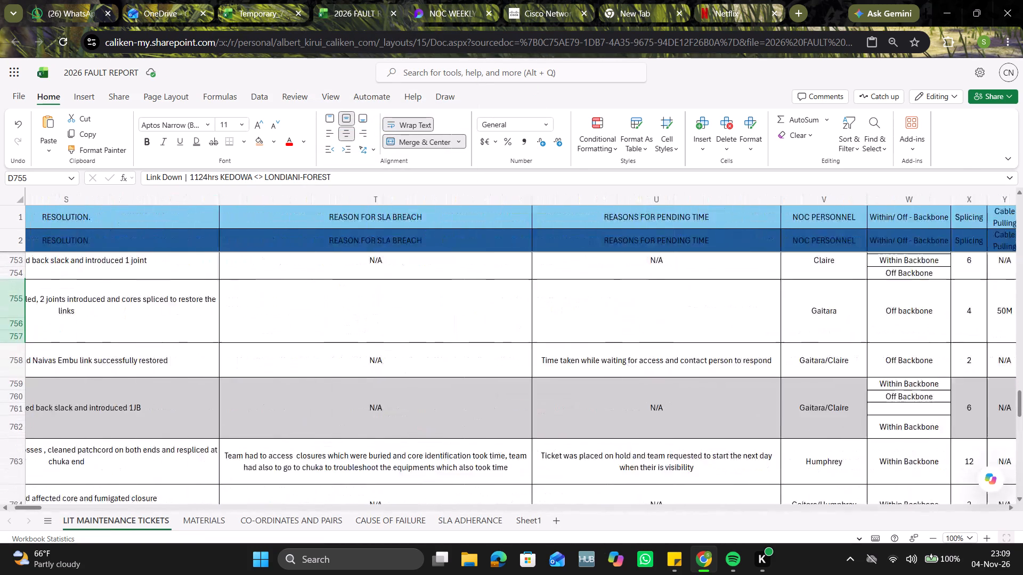
pyautogui.hscroll(-2, 420, 363)
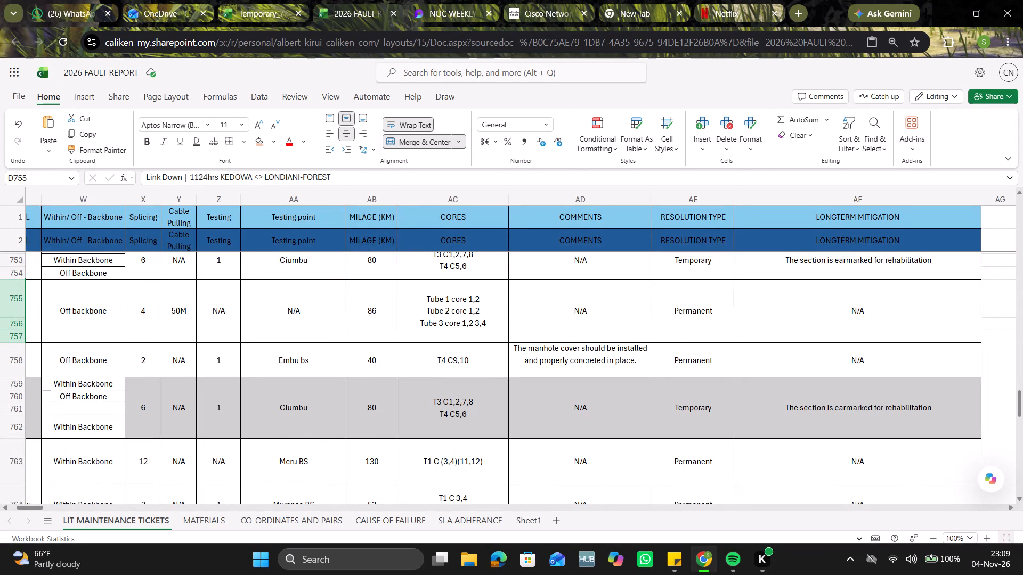
pyautogui.scroll(-1, 794, 321)
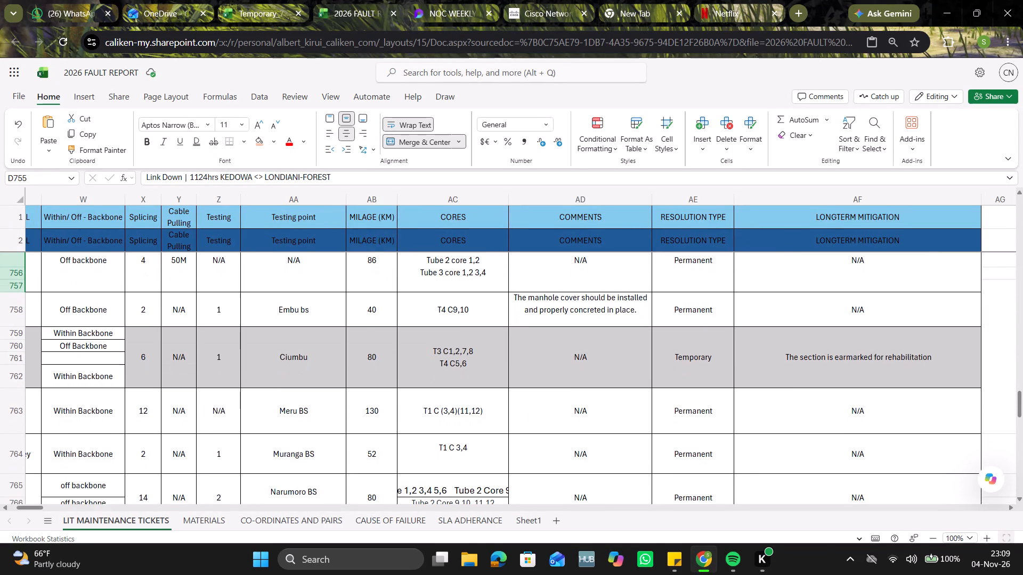
pyautogui.click(550, 370)
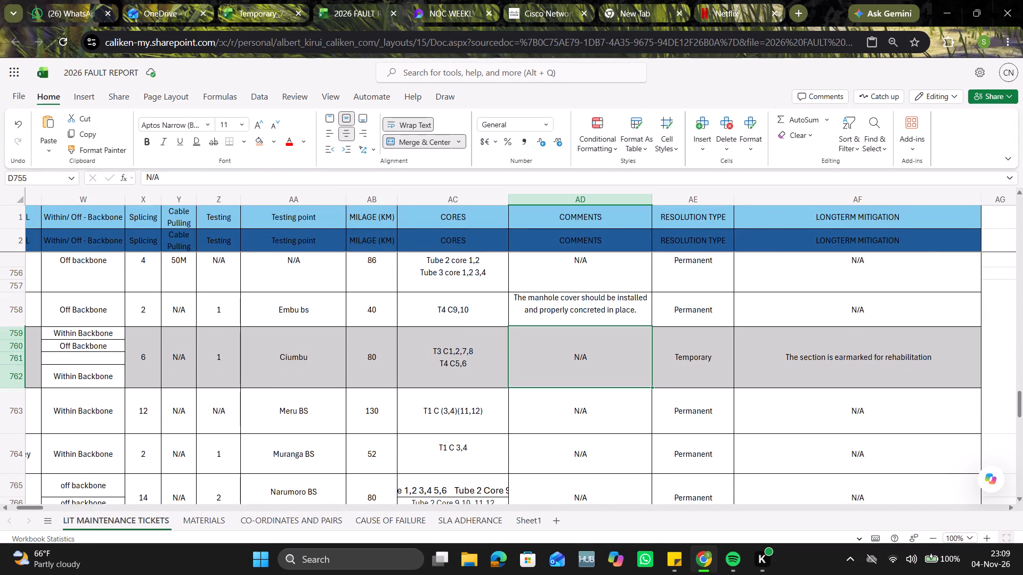
# Trace the temporary resolution in rows 759 to 762 back through its fault details to its link description and ticket number.
pyautogui.hscroll(10, 417, 355)
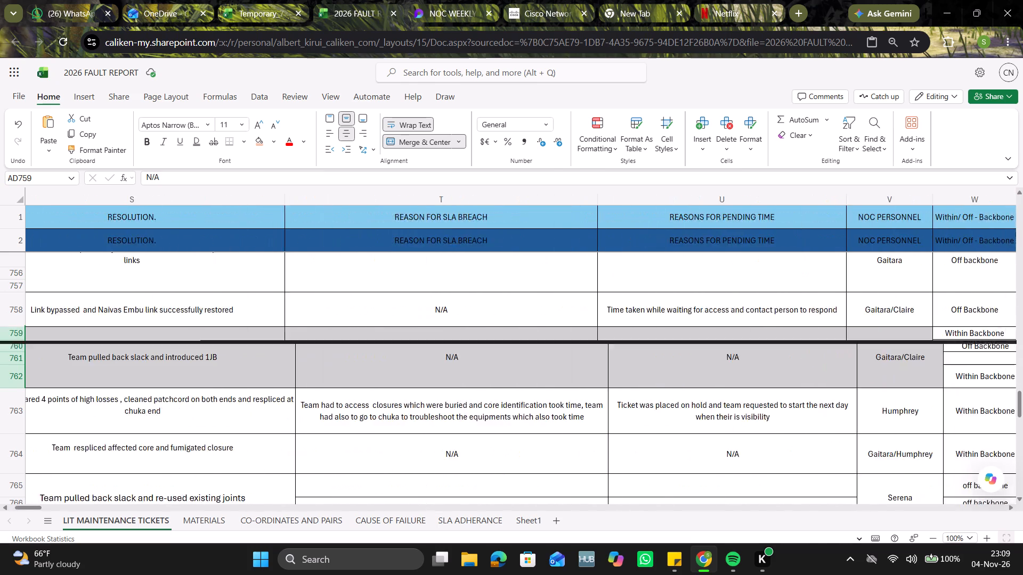
pyautogui.hscroll(5, 417, 355)
pyautogui.scroll(1, 417, 355)
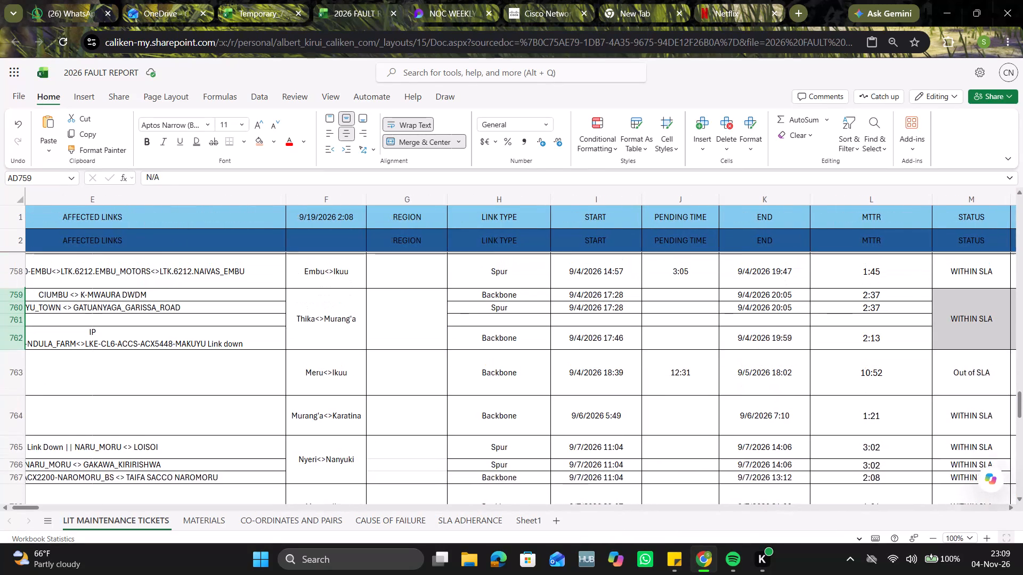
pyautogui.scroll(1, 417, 355)
pyautogui.hscroll(5, 417, 355)
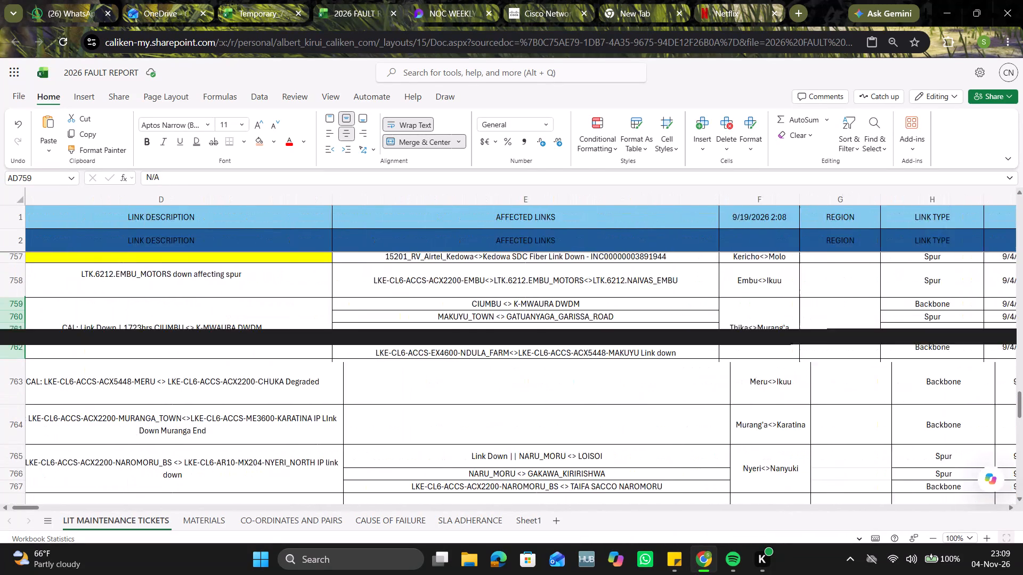
pyautogui.hscroll(3, 417, 355)
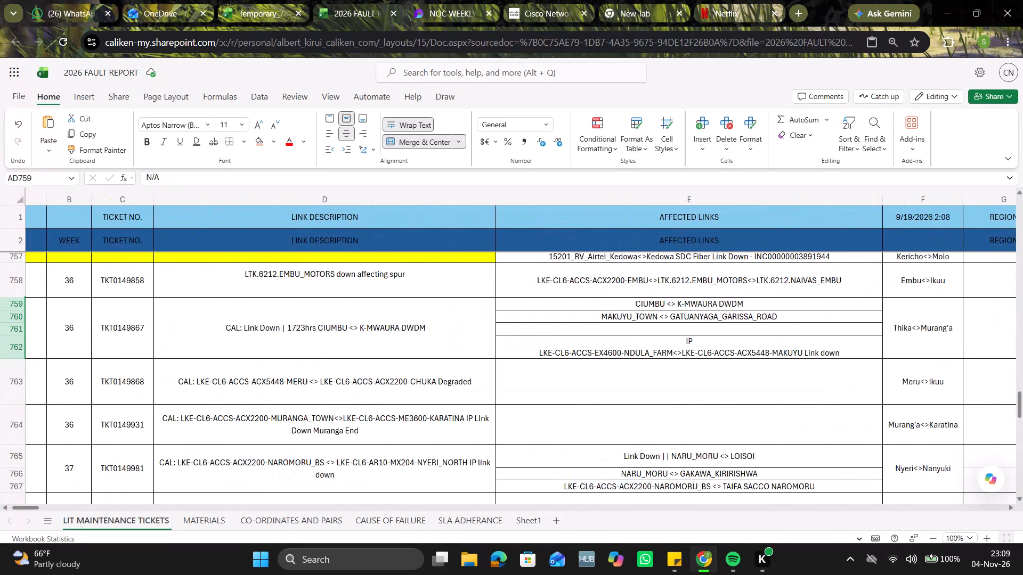
pyautogui.hscroll(1, 338, 336)
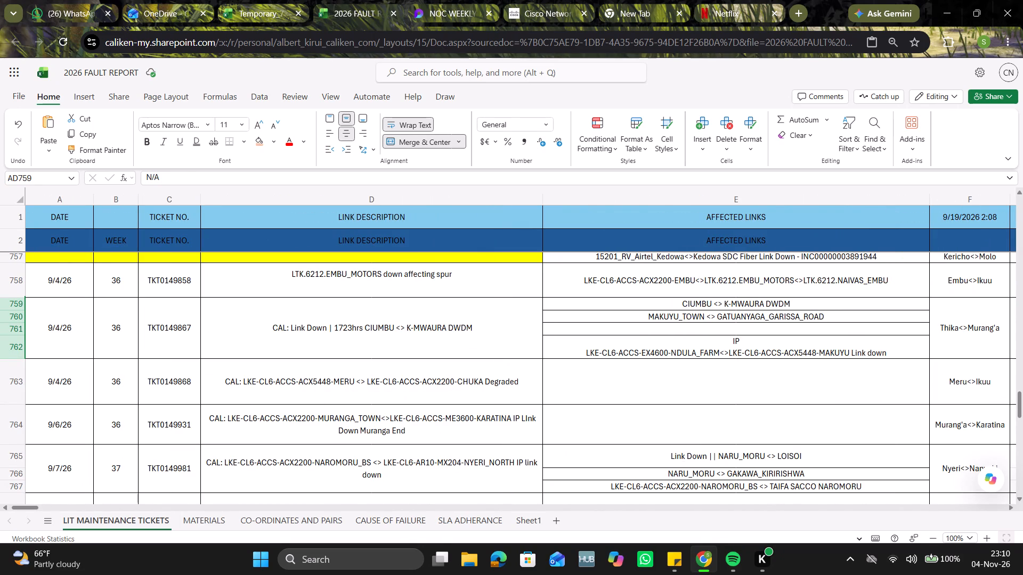
# Copy ticket number TKT0149867 from the fault report into the sticky note, on the blank line below the coordinates.
pyautogui.click(179, 326)
pyautogui.doubleClick(169, 178)
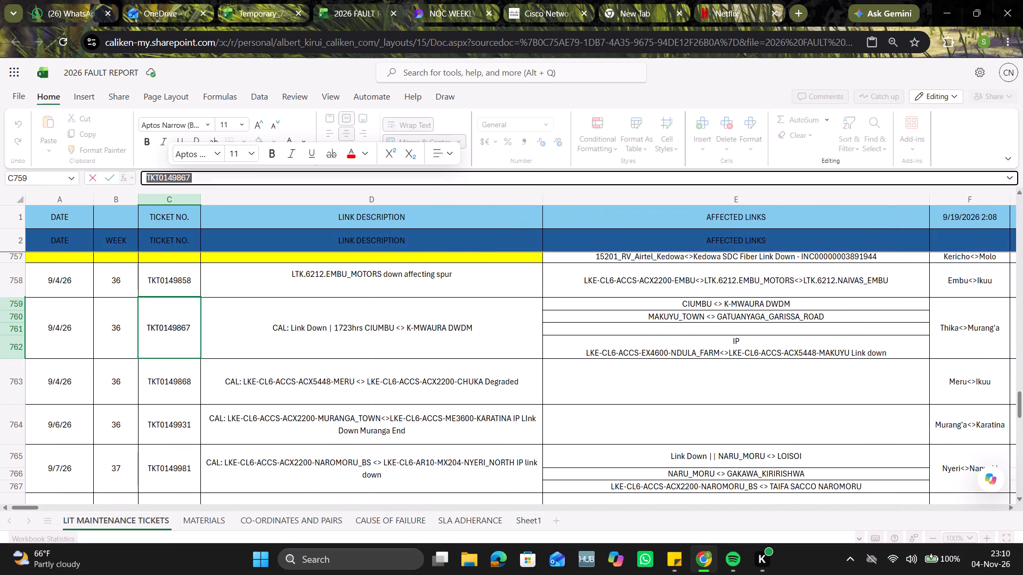
pyautogui.hotkey('ctrl', 'c')
pyautogui.hotkey('ctrl', 'c')
pyautogui.hotkey('ctrl', 'c')
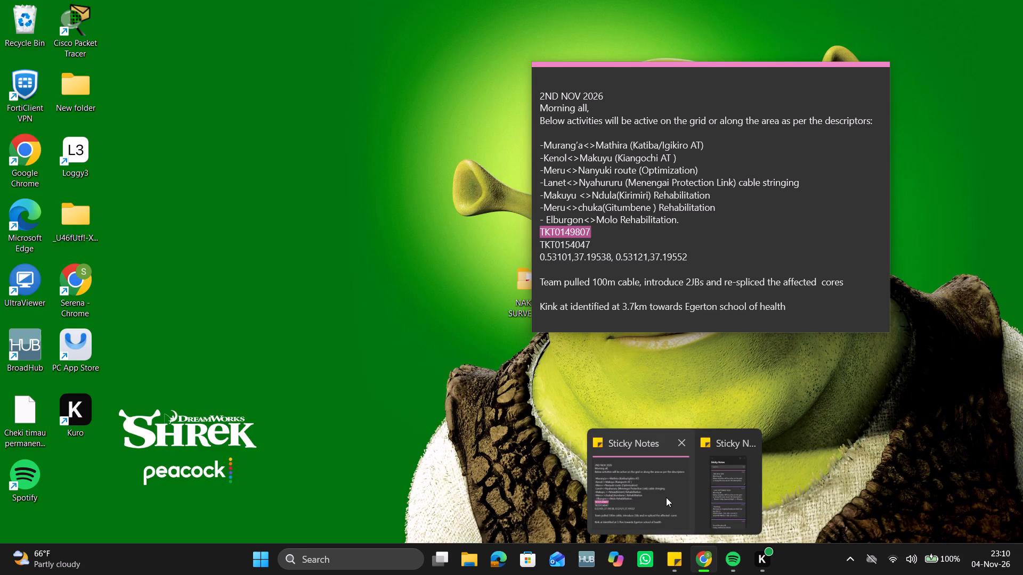
pyautogui.click(666, 497)
pyautogui.click(564, 266)
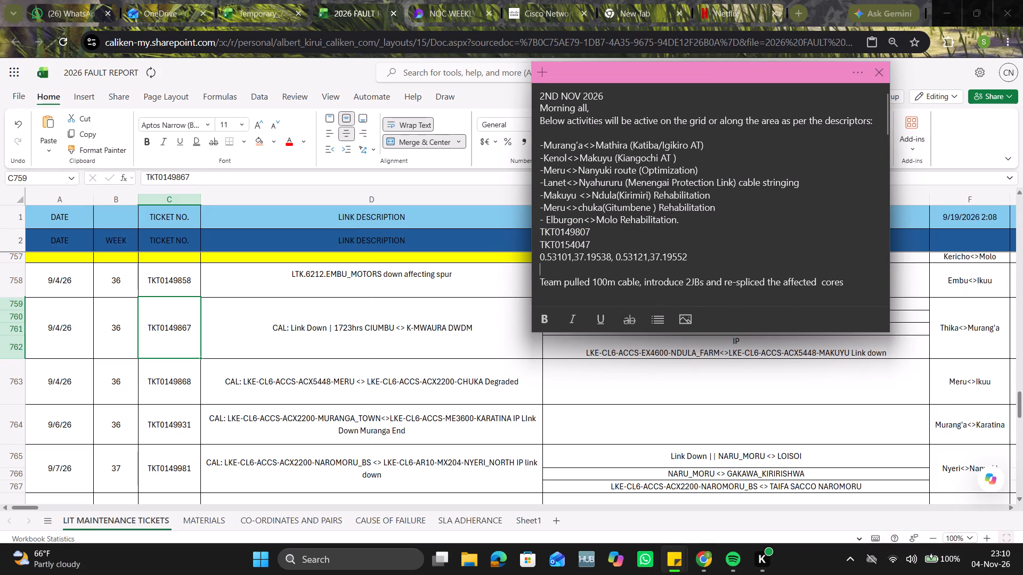
pyautogui.hotkey('ctrl', 'v')
pyautogui.click(591, 265)
# Copy TKT0149867 from the sticky note and search for it in the Temporary_72hr_Solution_Tracker workbook.
pyautogui.moveTo(591, 265); pyautogui.dragTo(536, 274)
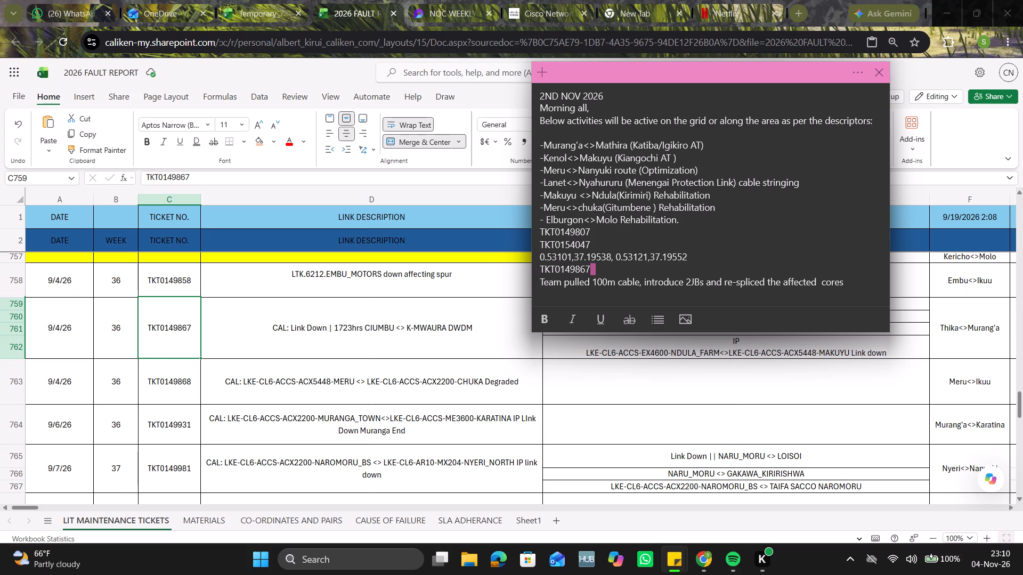
pyautogui.moveTo(536, 274); pyautogui.dragTo(534, 270)
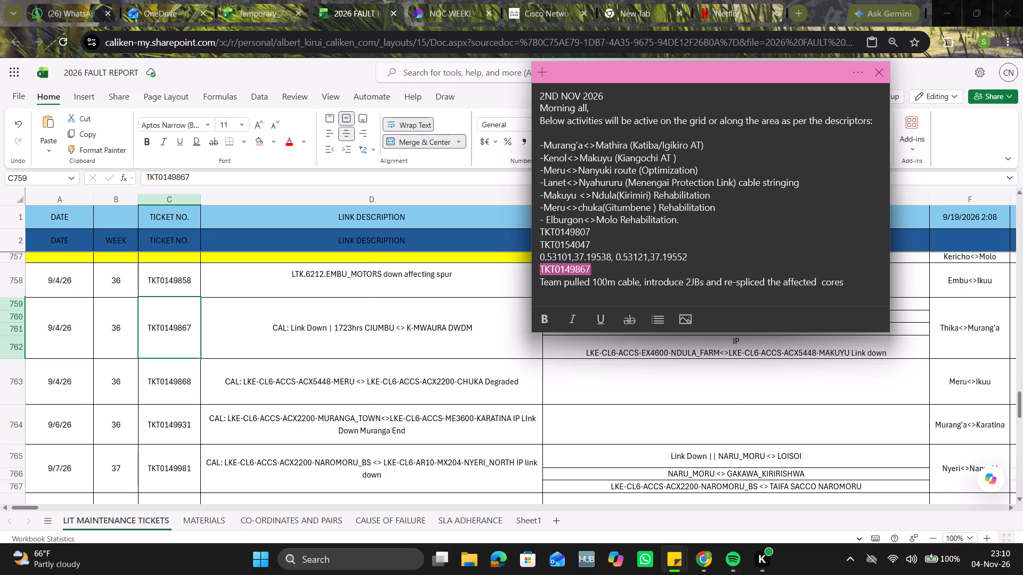
pyautogui.hotkey('ctrl', 'c')
pyautogui.click(459, 357)
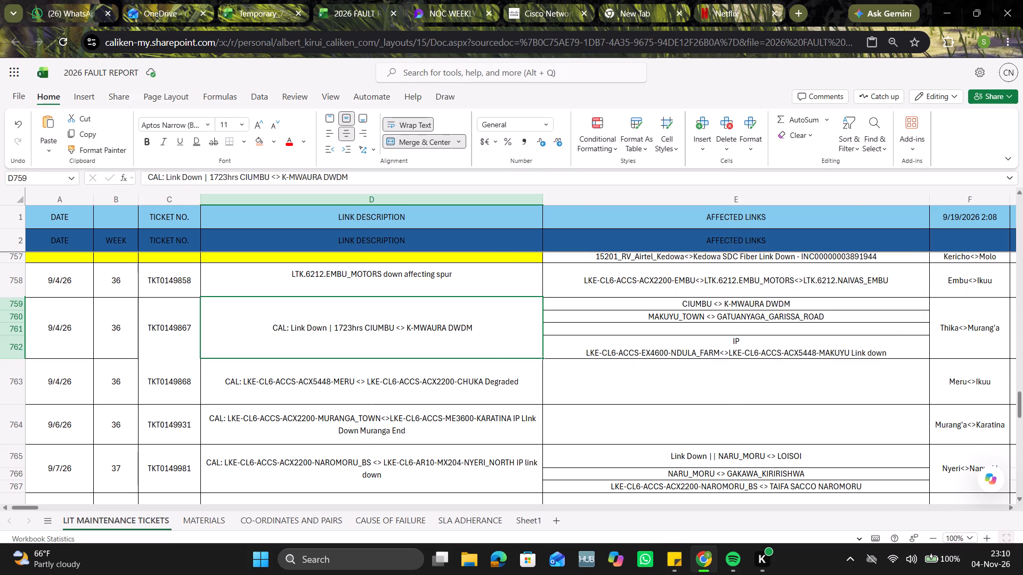
pyautogui.click(248, 5)
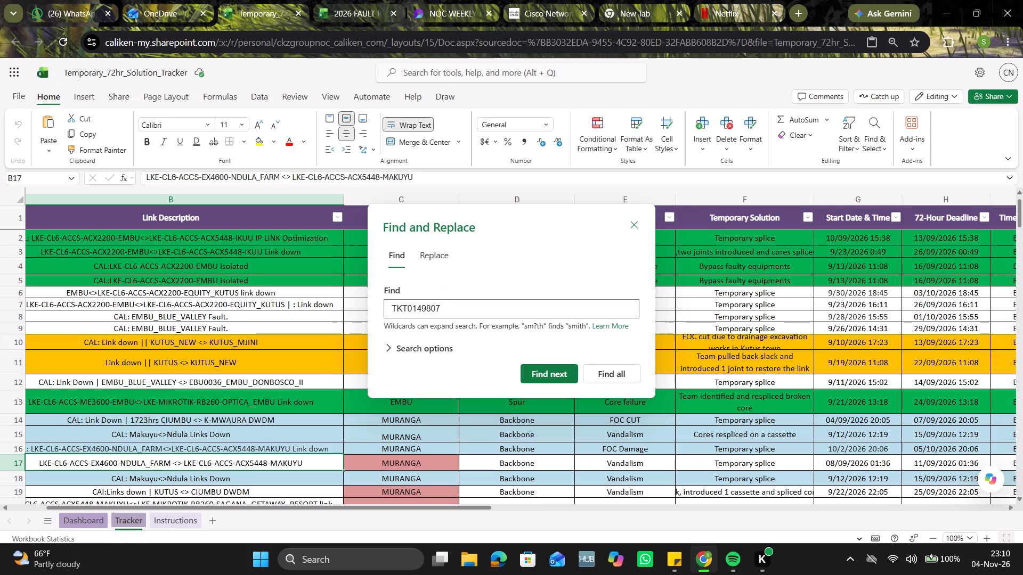
pyautogui.click(445, 304)
pyautogui.press('BackSpace')
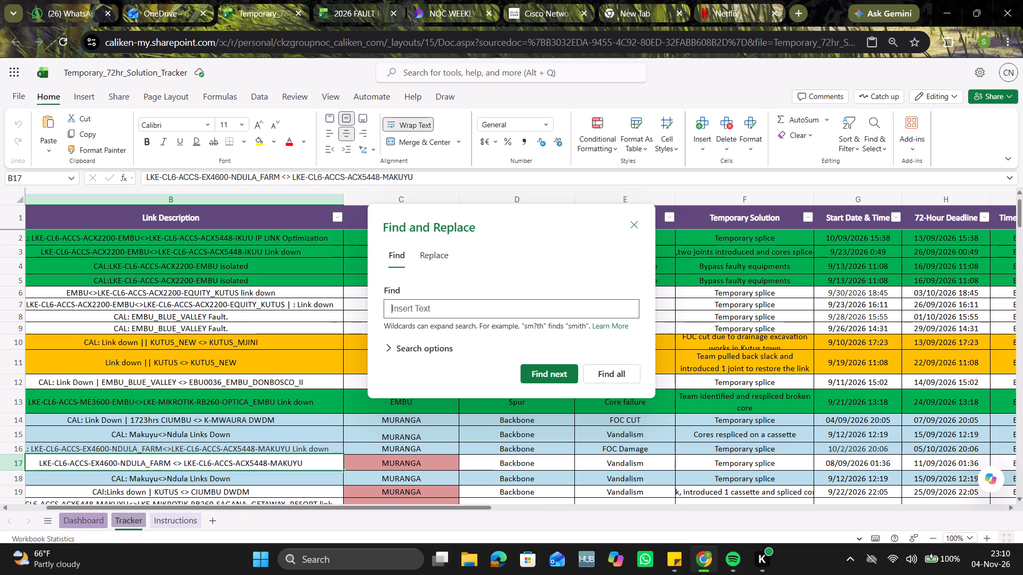
pyautogui.hotkey('ctrl', 'v')
pyautogui.click(546, 375)
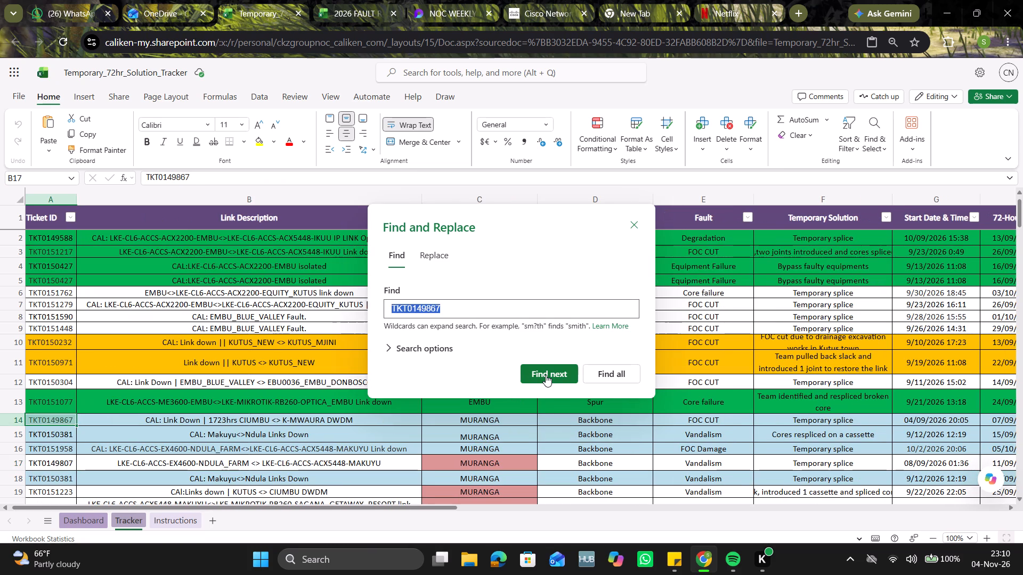
# Return to the 2026 FAULT REPORT workbook and examine the resolution types and long-term mitigations of the tickets below TKT0149867.
pyautogui.click(353, 17)
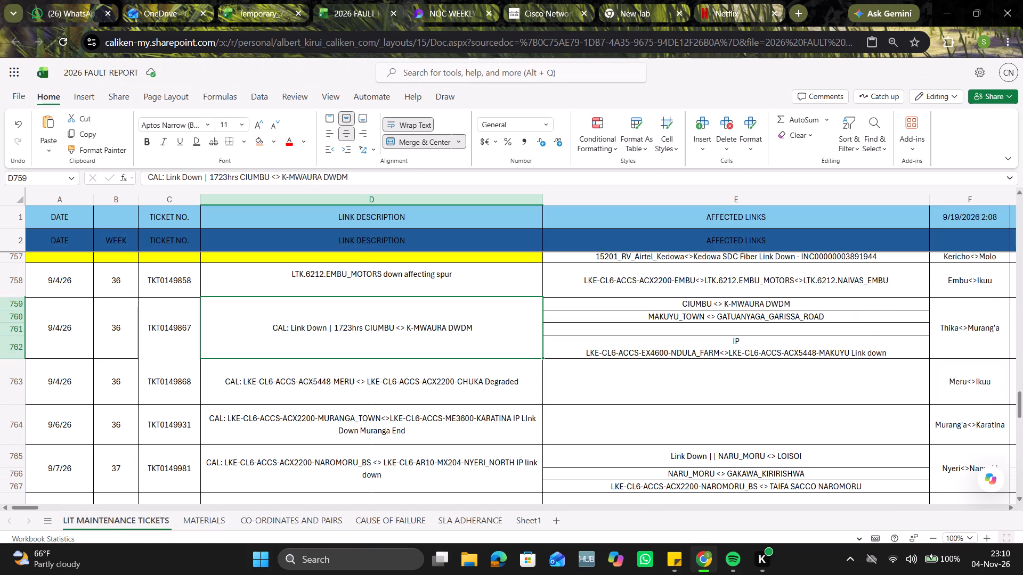
pyautogui.scroll(-1, 388, 371)
pyautogui.scroll(1, 412, 377)
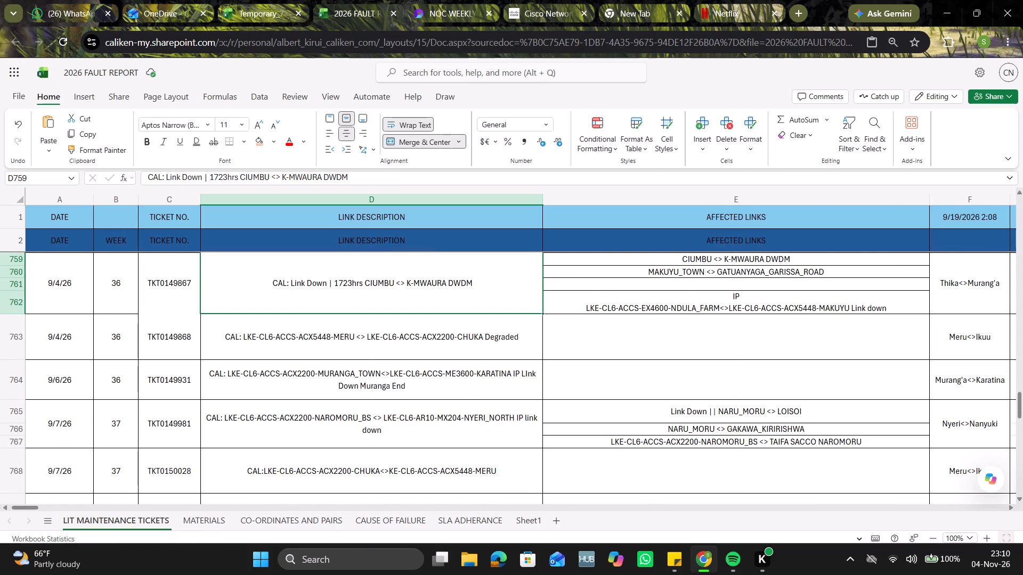
pyautogui.scroll(1, 412, 377)
pyautogui.click(538, 362)
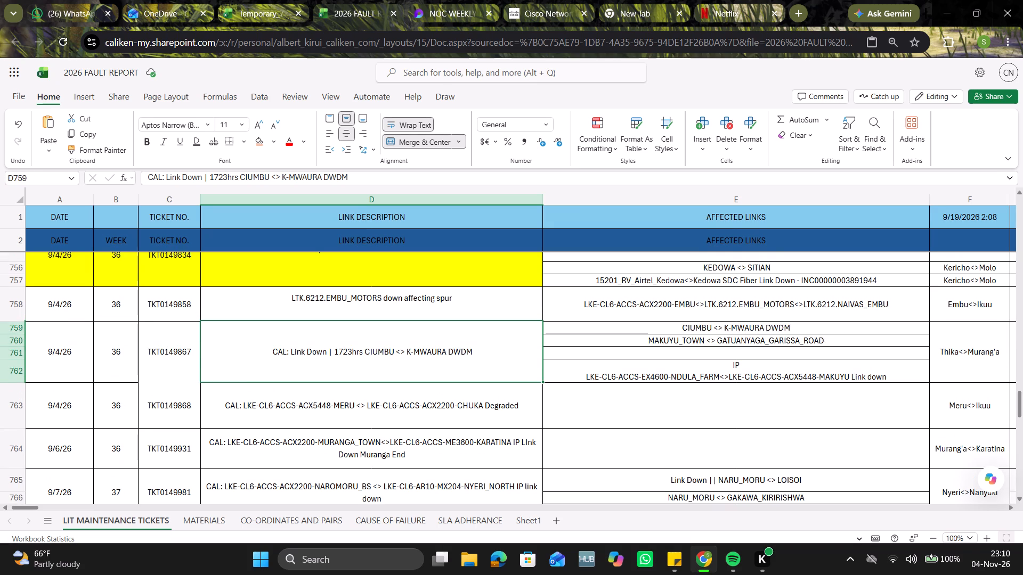
pyautogui.hscroll(-8, 640, 375)
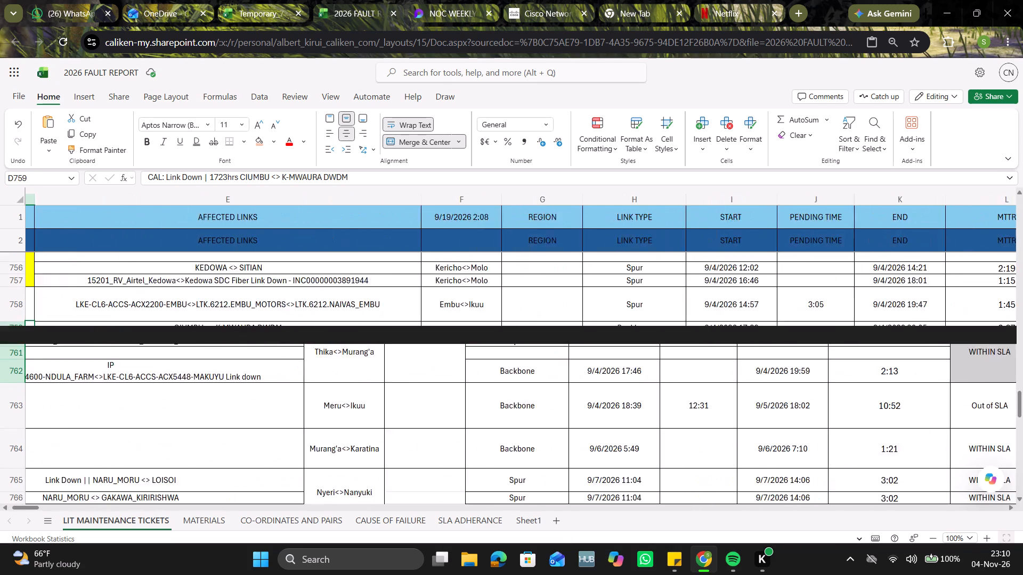
pyautogui.hscroll(-6, 640, 375)
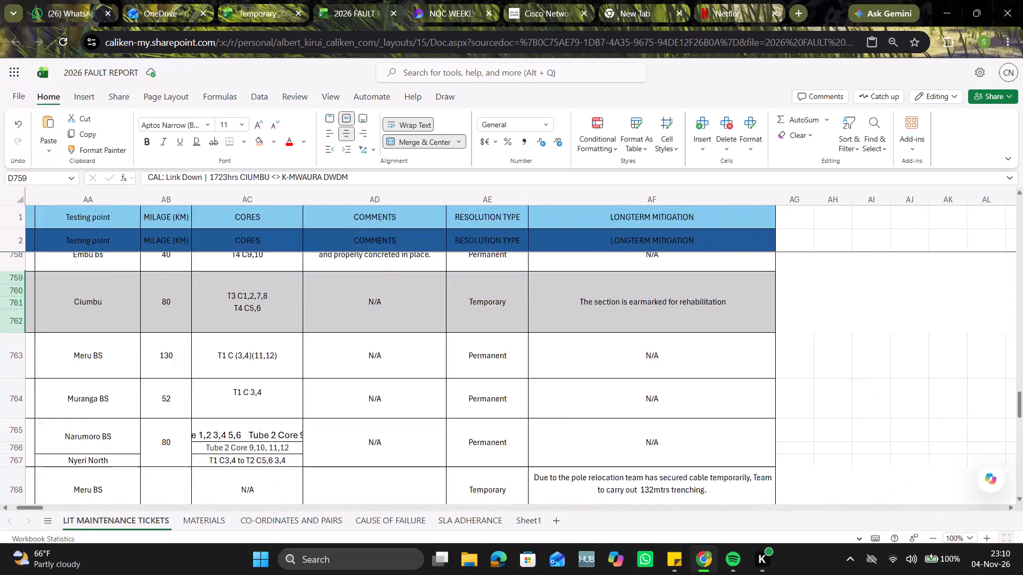
pyautogui.scroll(-1, 640, 375)
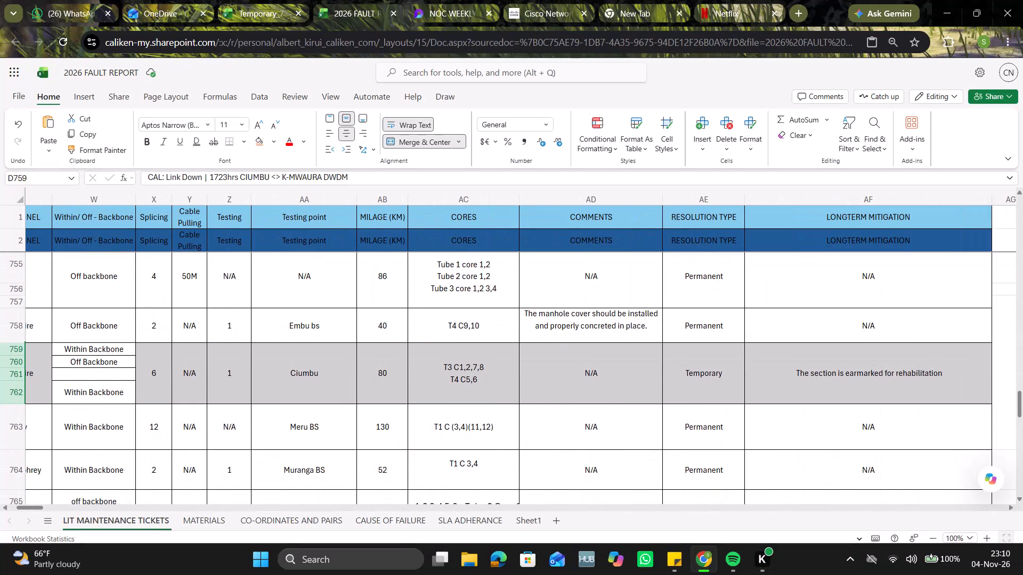
pyautogui.scroll(-2, 640, 375)
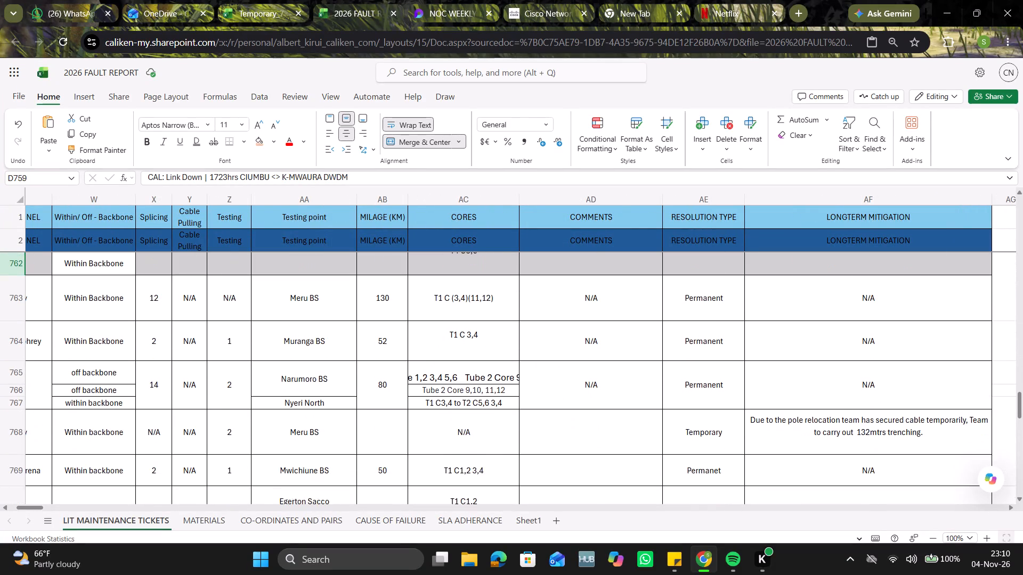
pyautogui.scroll(-1, 640, 375)
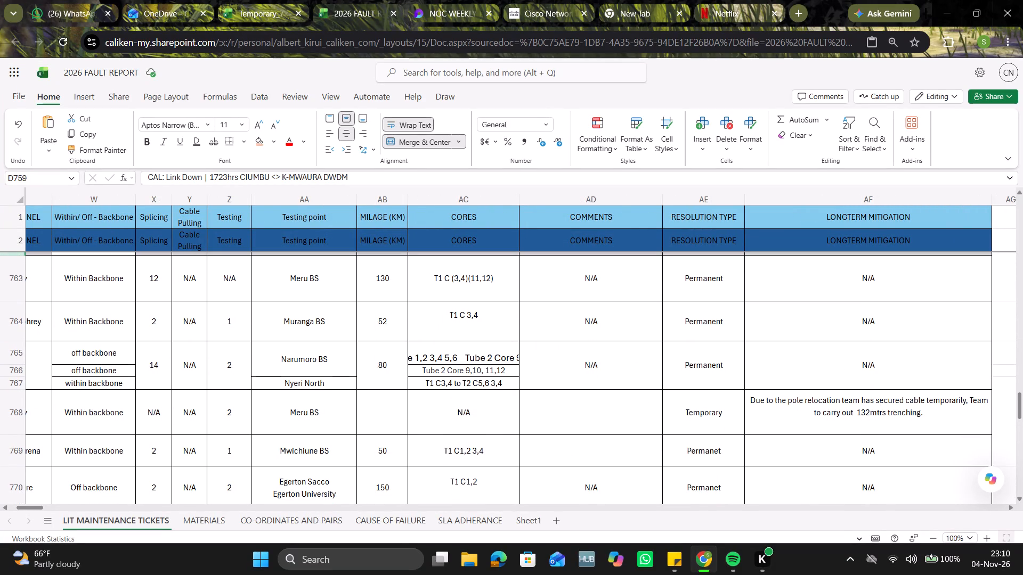
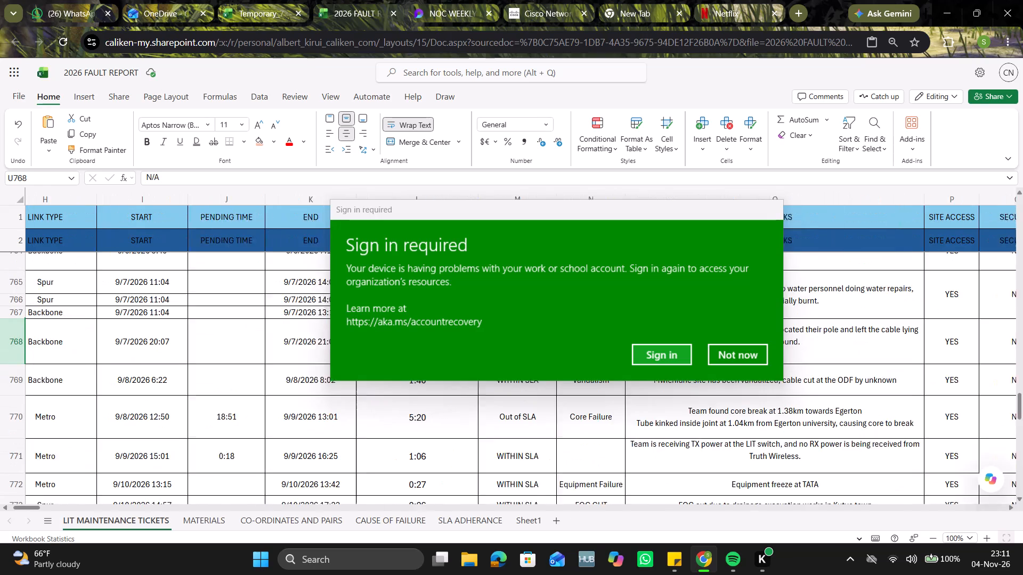
# Dismiss the account sign-in request and copy ticket number TKT0150028 from row 768 of the fault report.
pyautogui.hscroll(3, 92, 398)
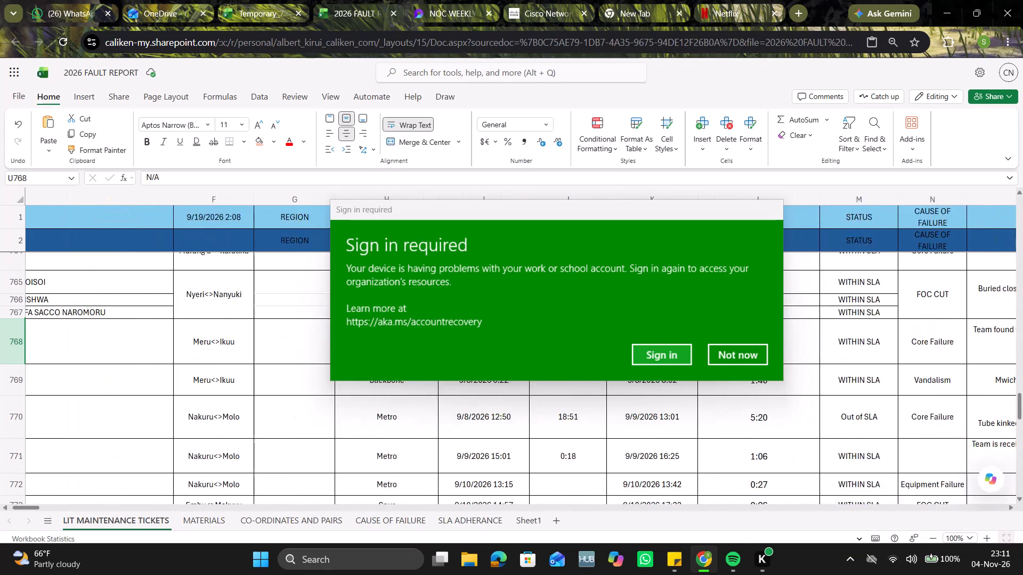
pyautogui.hscroll(3, 92, 398)
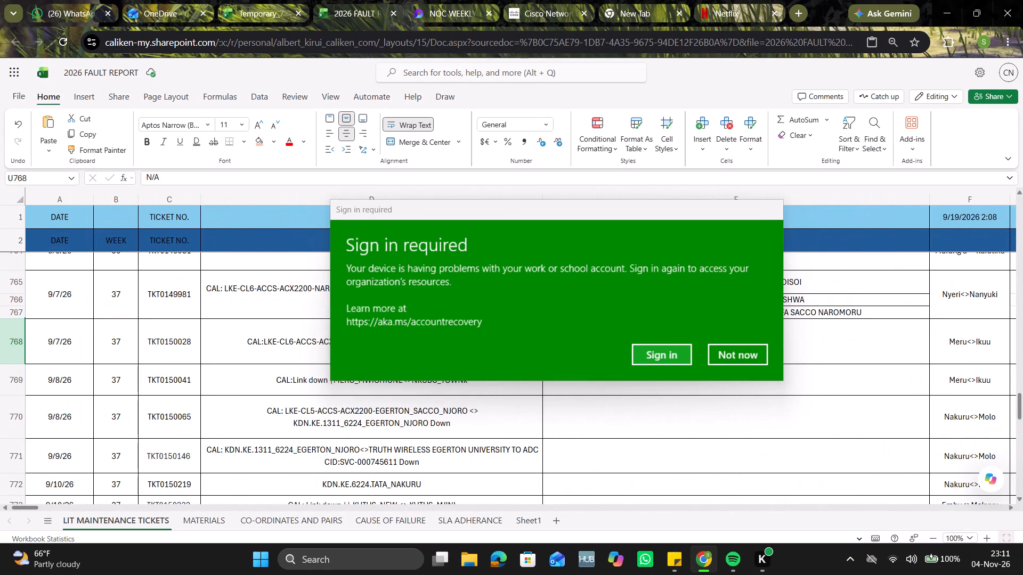
pyautogui.click(750, 349)
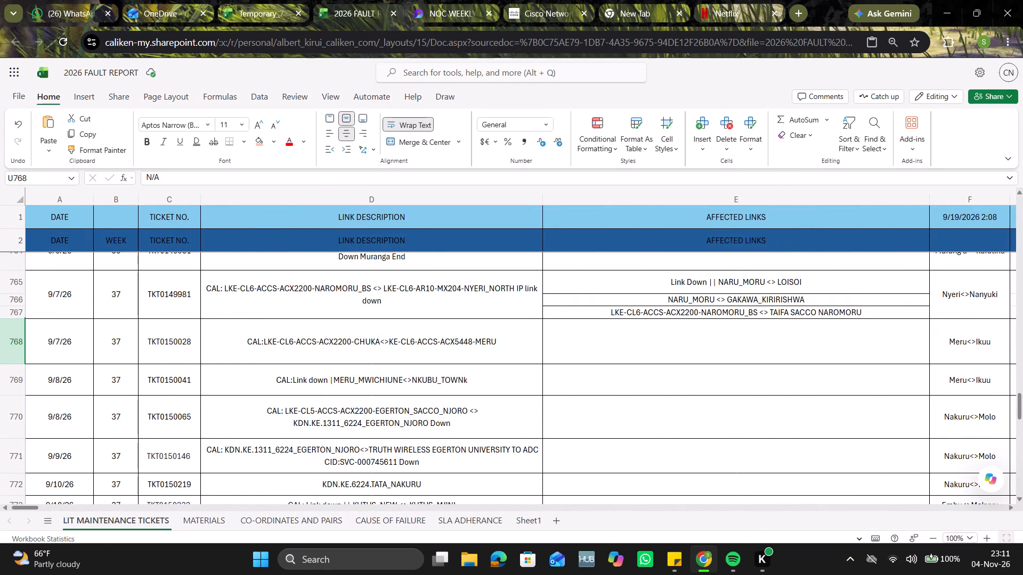
pyautogui.click(186, 349)
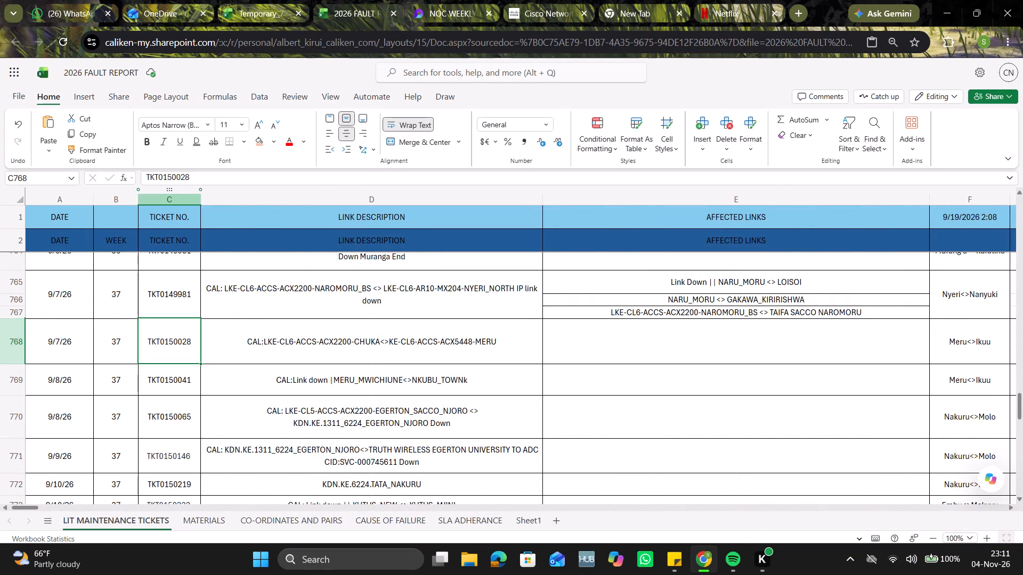
pyautogui.doubleClick(171, 175)
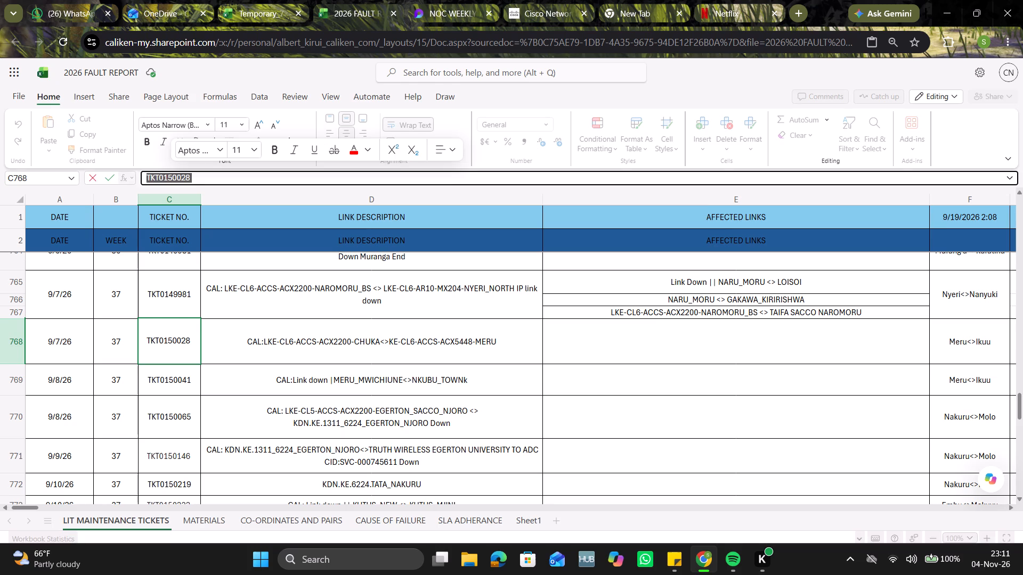
pyautogui.hotkey('ctrl', 'c')
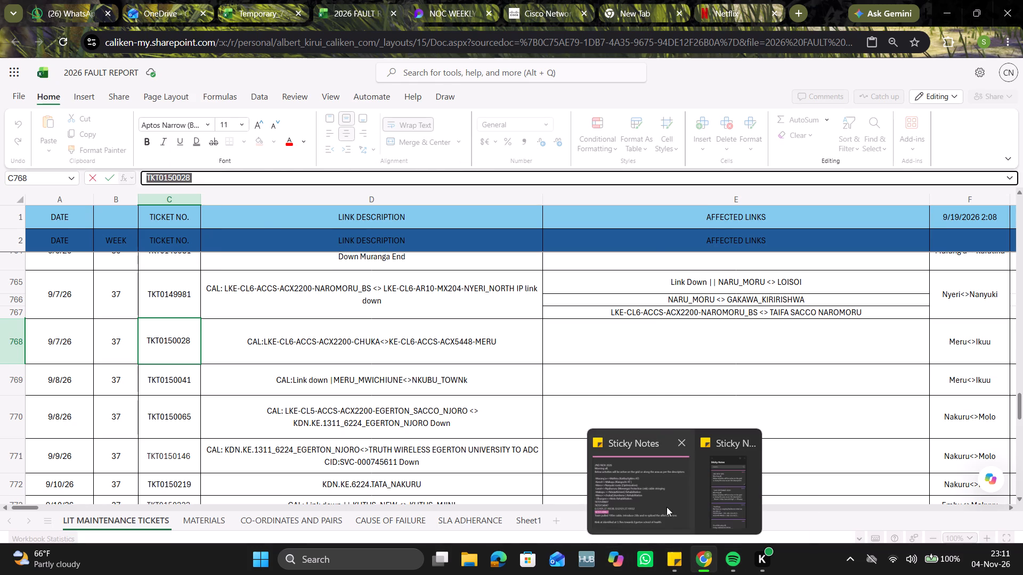
# Replace the sticky note's lines from the Murang'a<>Mathira activity through the 100m cable re-splicing remark with TKT0150028.
pyautogui.click(667, 507)
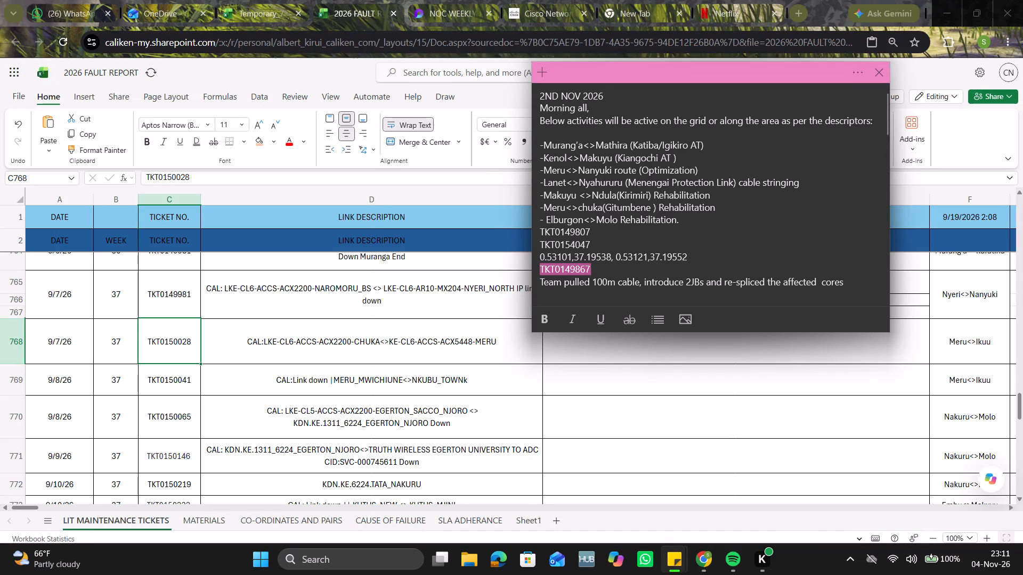
pyautogui.click(847, 281)
pyautogui.moveTo(847, 281); pyautogui.dragTo(829, 281)
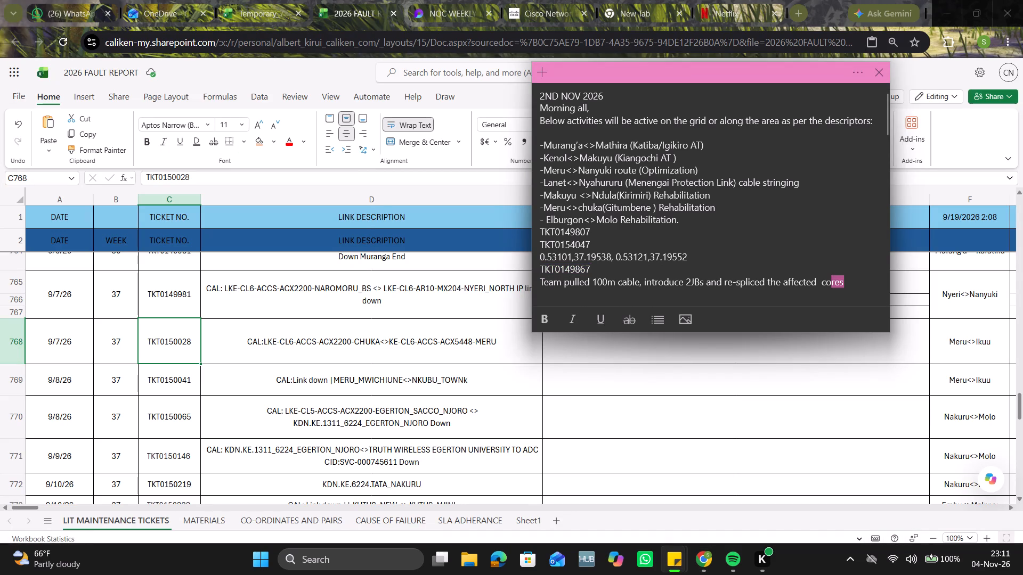
pyautogui.moveTo(829, 281); pyautogui.dragTo(546, 163)
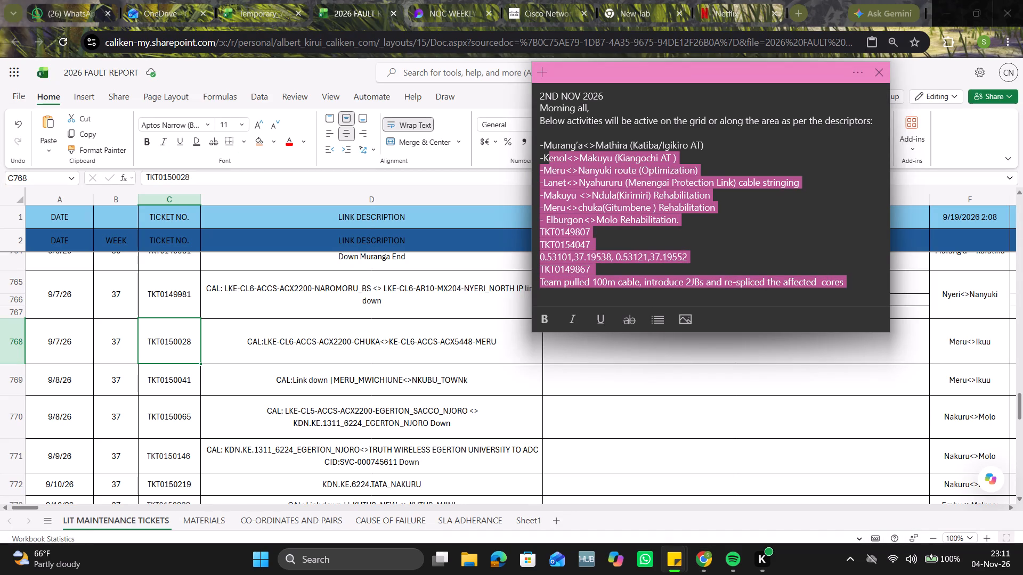
pyautogui.moveTo(546, 163); pyautogui.dragTo(535, 139)
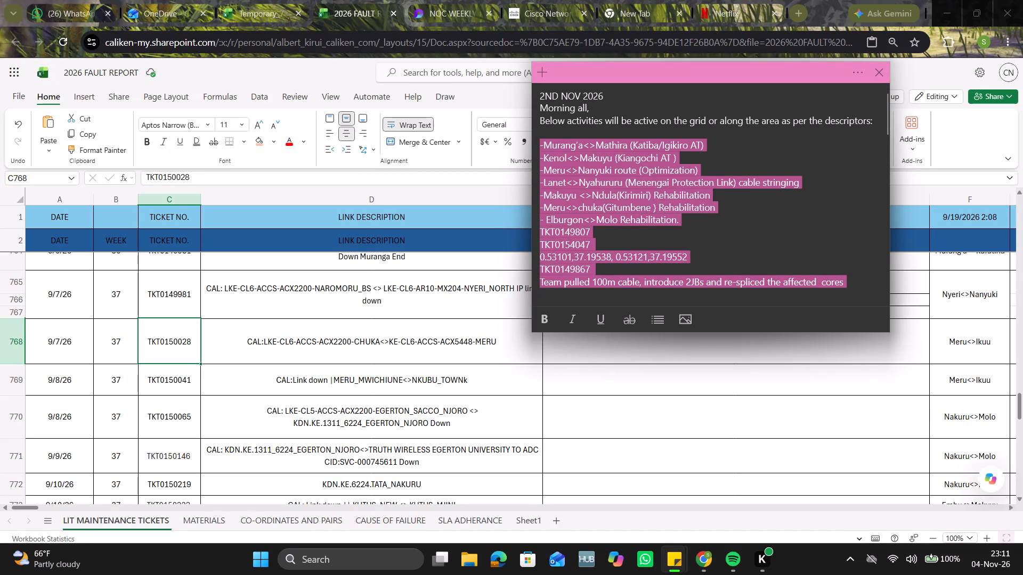
pyautogui.press('BackSpace')
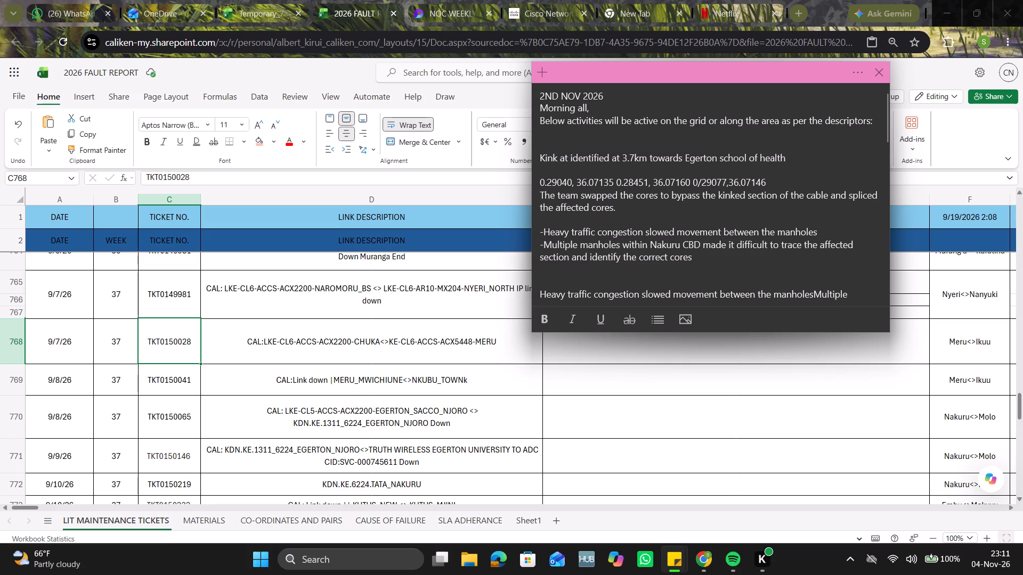
pyautogui.hotkey('ctrl', 'v')
# Copy TKT0150028 from the sticky note and search for it in the Temporary_72hr_Solution_Tracker workbook.
pyautogui.click(595, 142)
pyautogui.click(590, 142)
pyautogui.moveTo(590, 142); pyautogui.dragTo(533, 145)
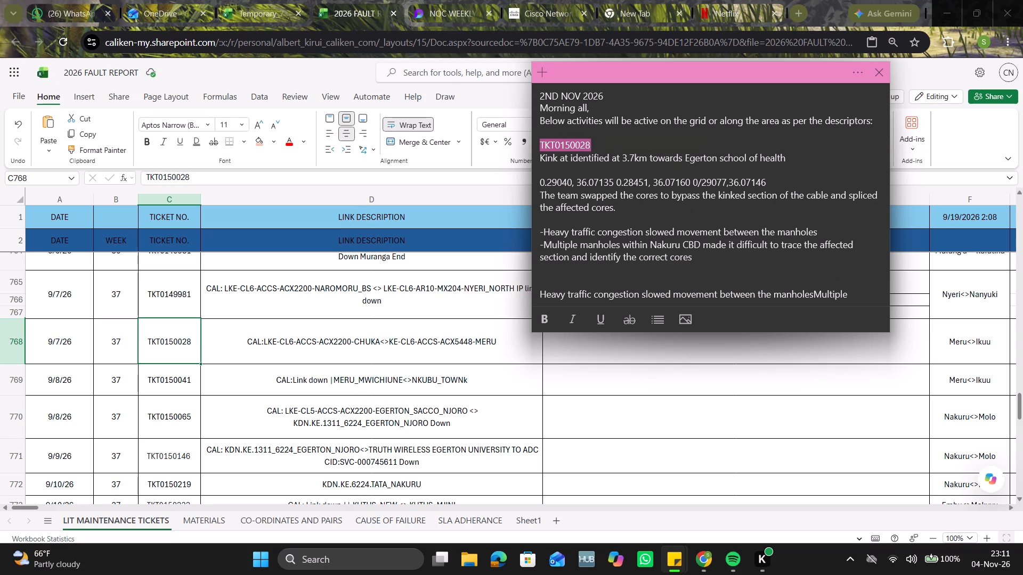
pyautogui.hotkey('ctrl', 'c')
pyautogui.click(332, 395)
pyautogui.click(247, 9)
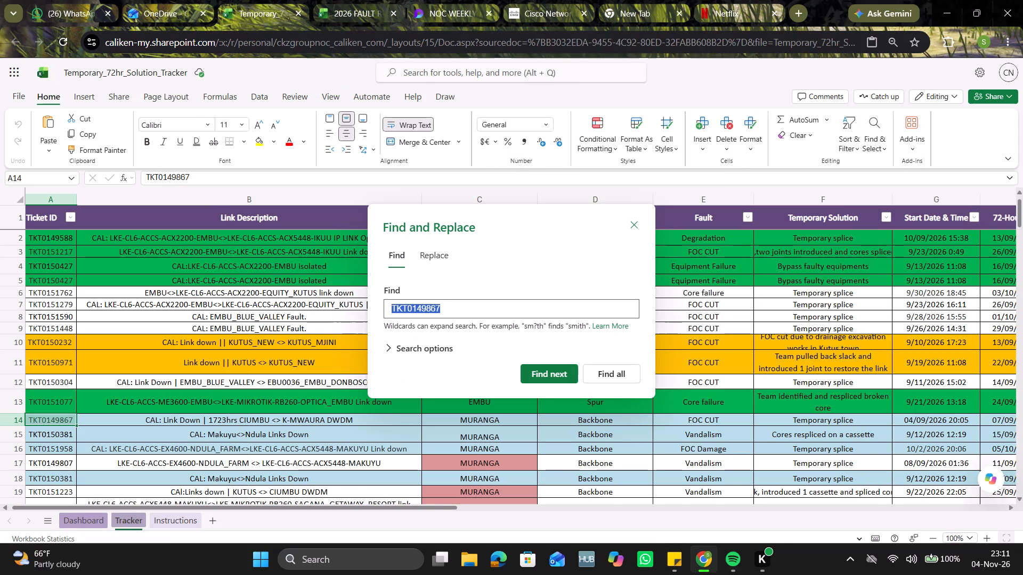
pyautogui.press('BackSpace')
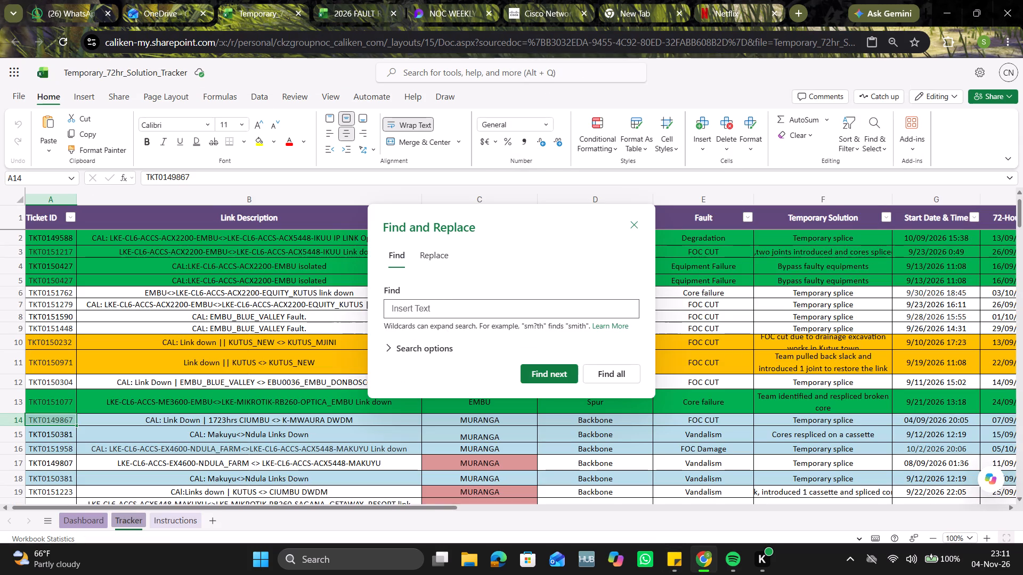
pyautogui.hotkey('ctrl', 'v')
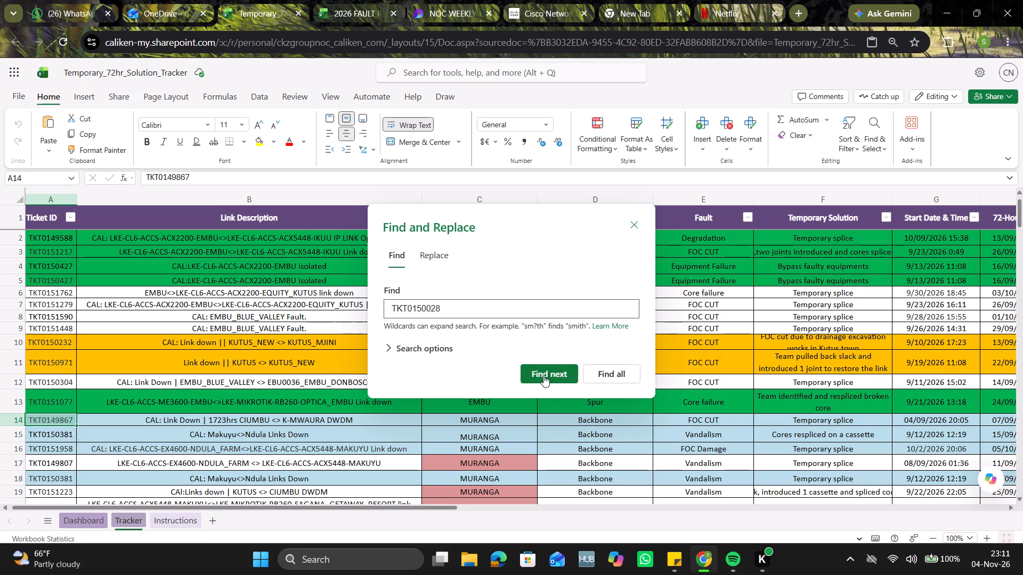
pyautogui.click(543, 375)
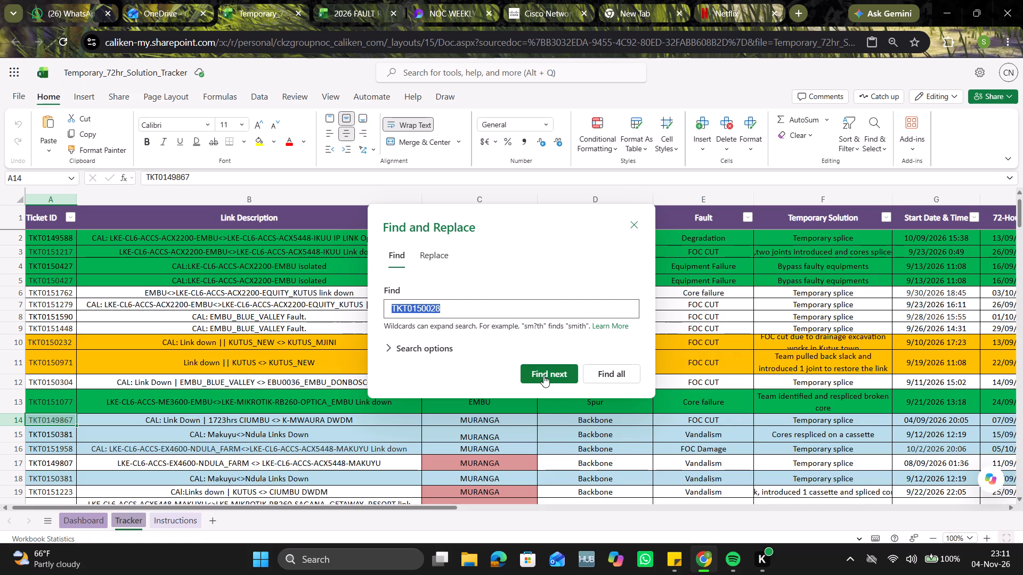
pyautogui.click(543, 375)
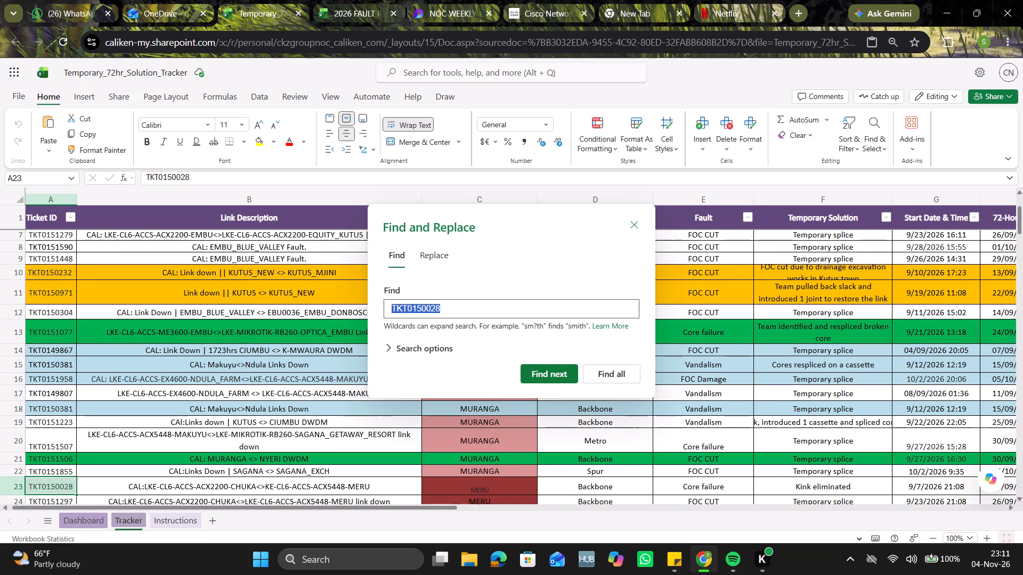
# Examine the TKT0150028 row in the tracker across its temporary solution, deadline, status, permanent action and remarks.
pyautogui.hscroll(-3, 591, 452)
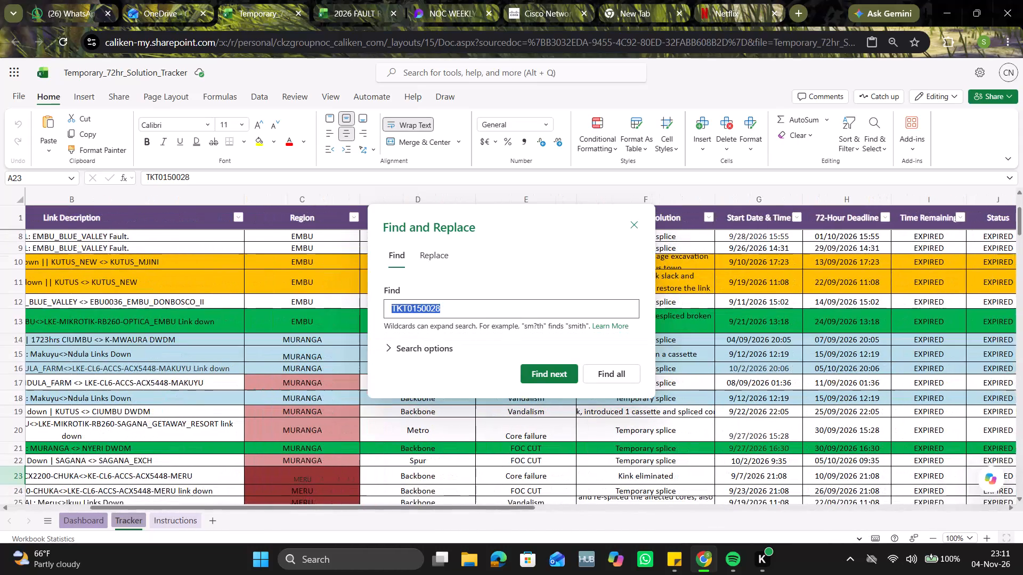
pyautogui.hscroll(-3, 591, 452)
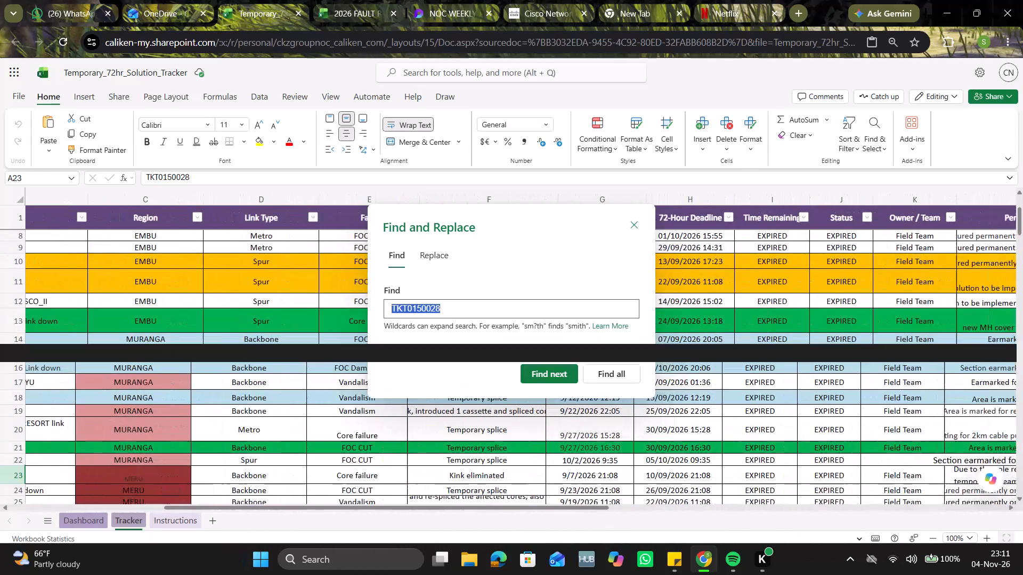
pyautogui.hscroll(-4, 591, 452)
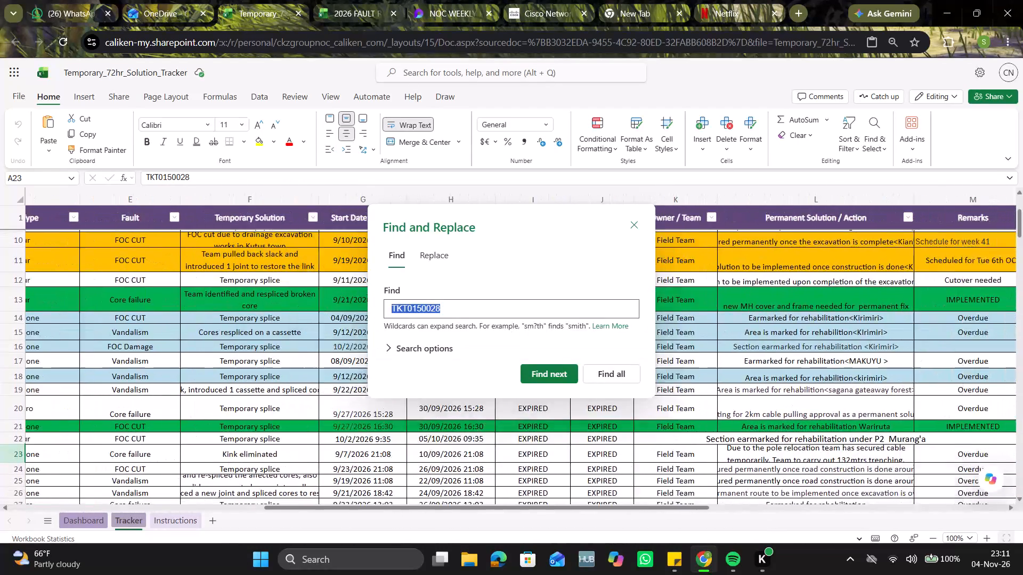
pyautogui.hscroll(-3, 591, 452)
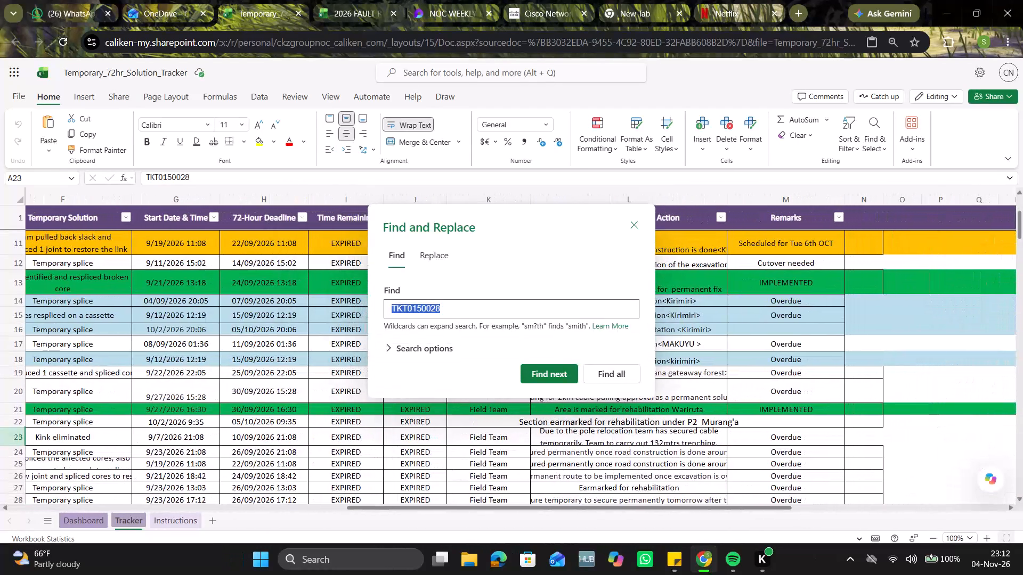
pyautogui.hscroll(-1, 591, 452)
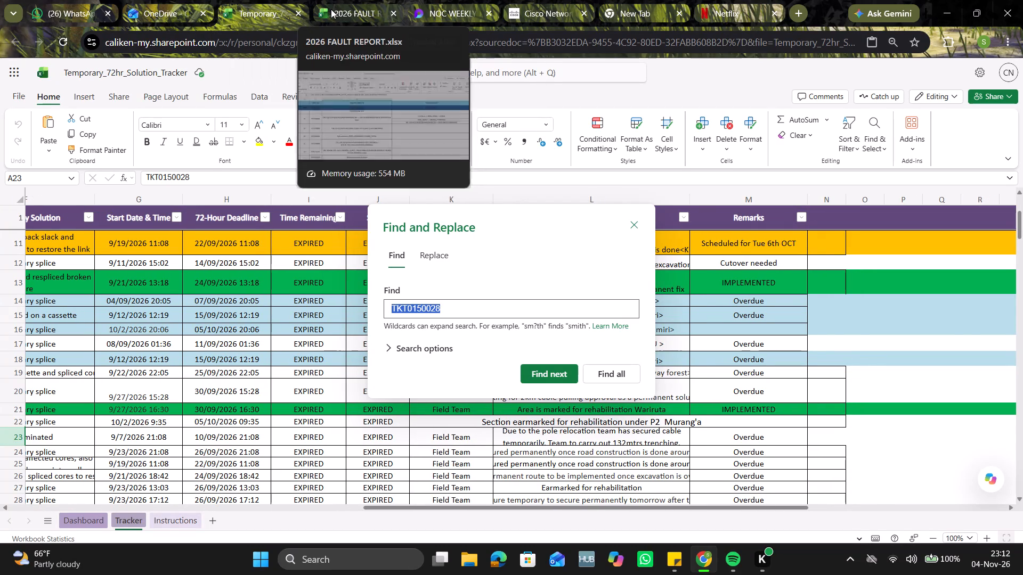
# Return to the 2026 FAULT REPORT workbook and review the September tickets and link descriptions above and below TKT0150028.
pyautogui.click(331, 9)
pyautogui.hscroll(1, 379, 392)
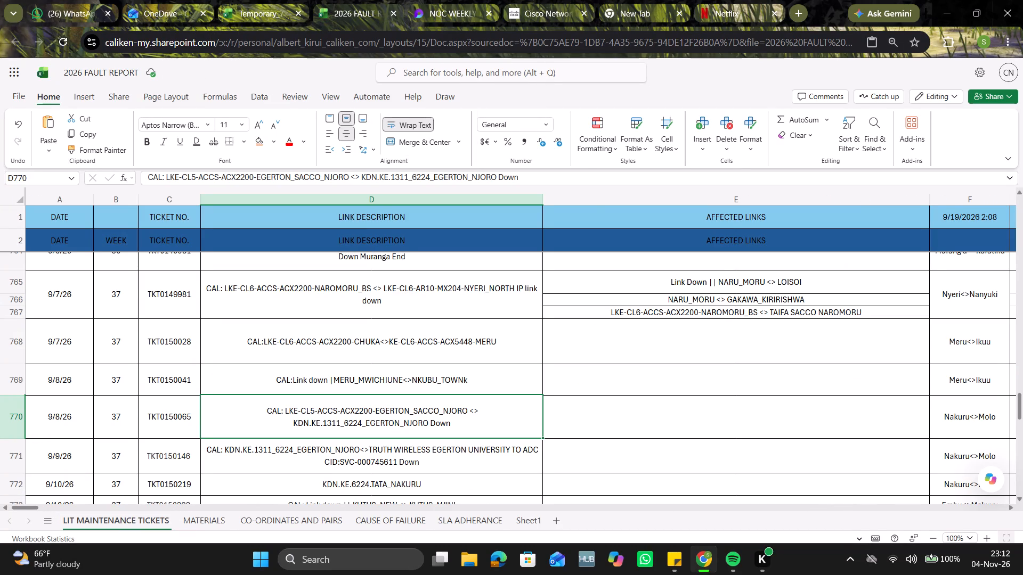
pyautogui.hscroll(1, 379, 392)
pyautogui.click(437, 408)
pyautogui.hscroll(1, 437, 408)
pyautogui.scroll(1, 437, 408)
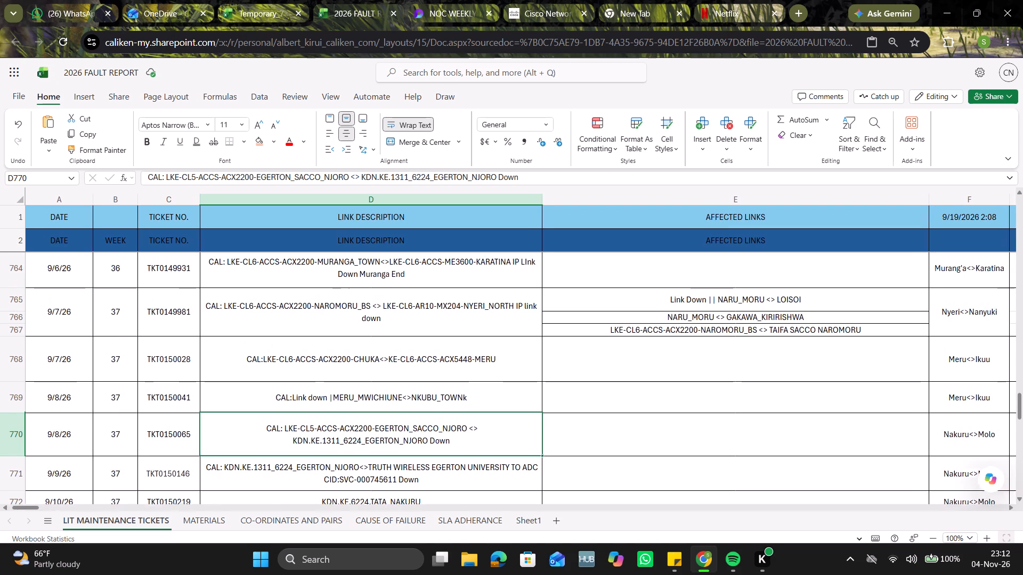
pyautogui.scroll(4, 437, 408)
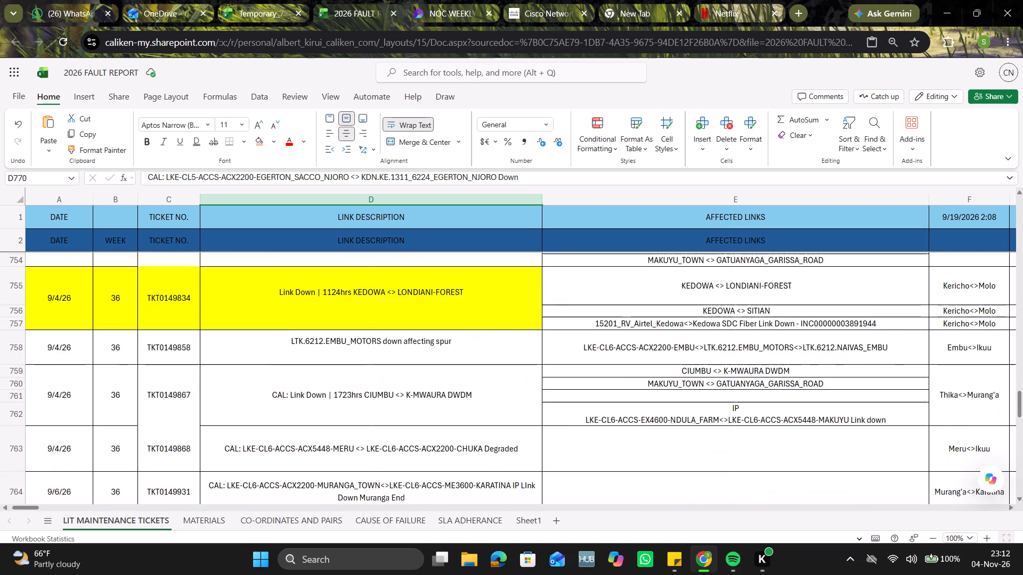
pyautogui.scroll(2, 437, 408)
pyautogui.scroll(-1, 437, 408)
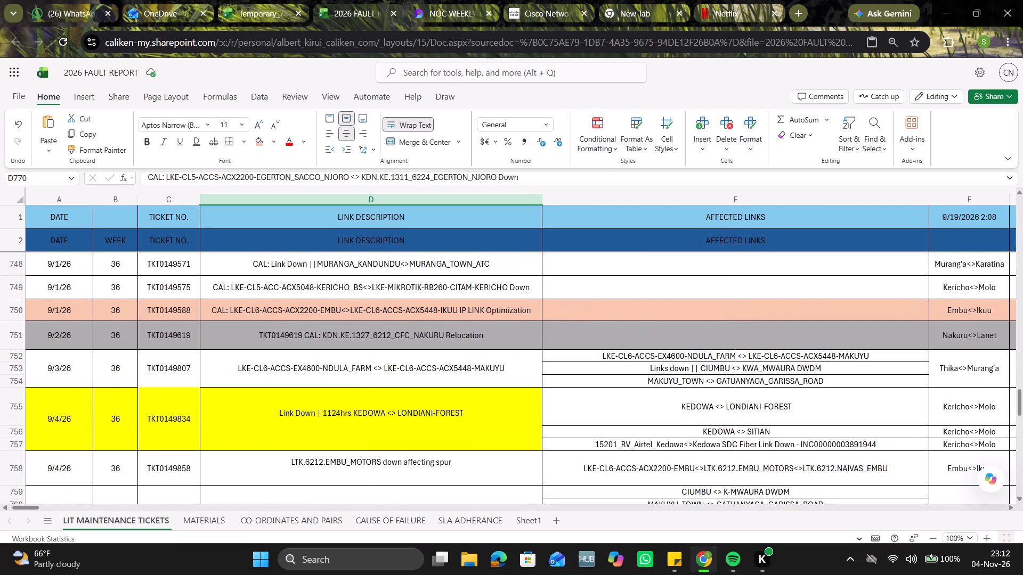
pyautogui.scroll(-4, 437, 408)
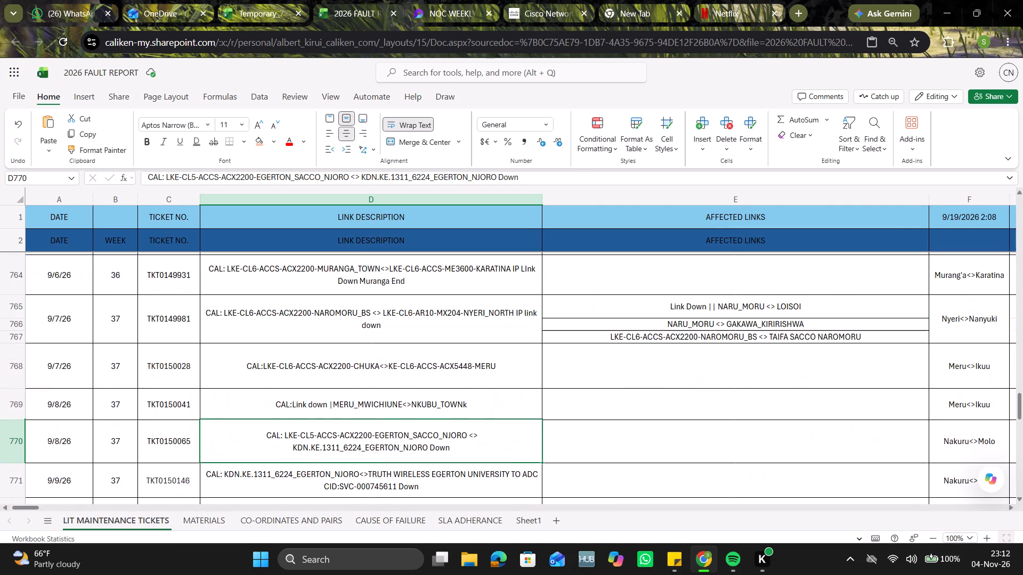
pyautogui.hscroll(2, 437, 408)
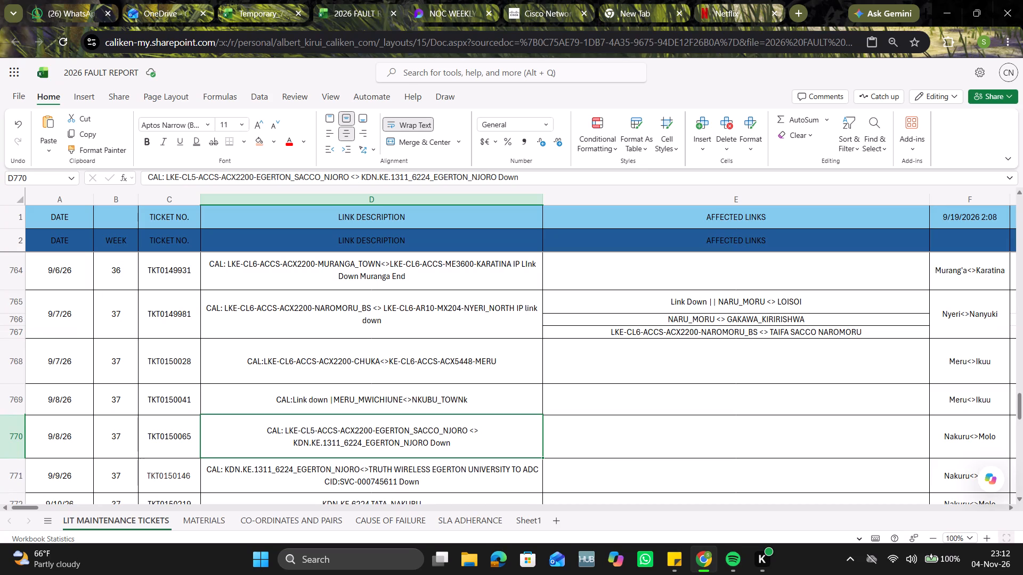
pyautogui.hscroll(2, 330, 416)
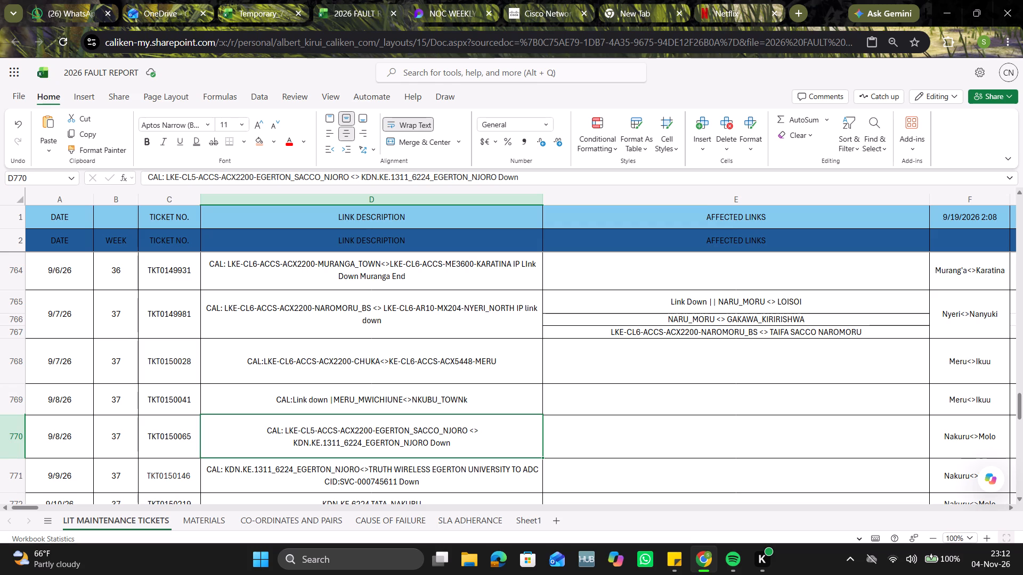
pyautogui.scroll(-1, 302, 457)
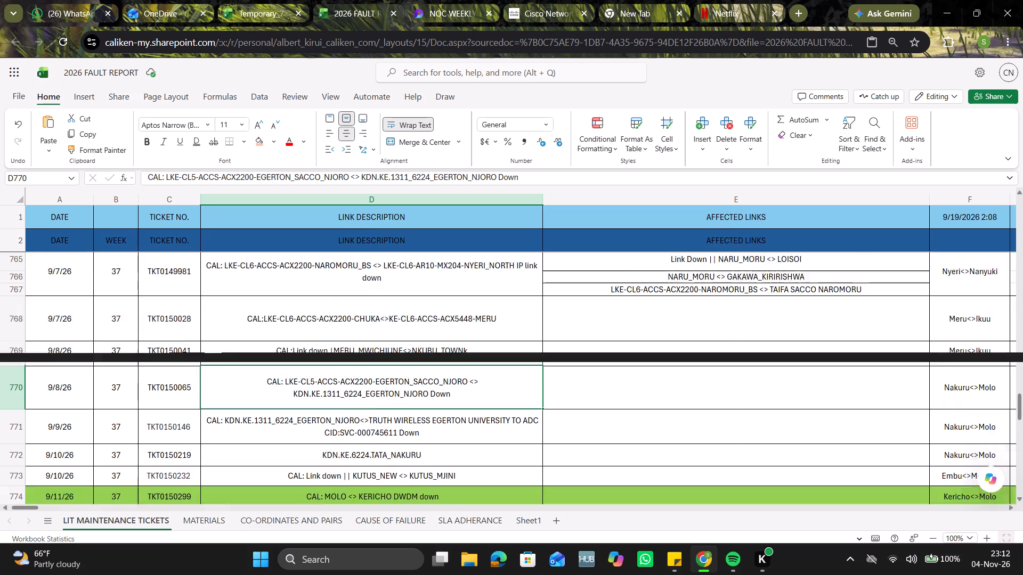
pyautogui.scroll(-4, 302, 457)
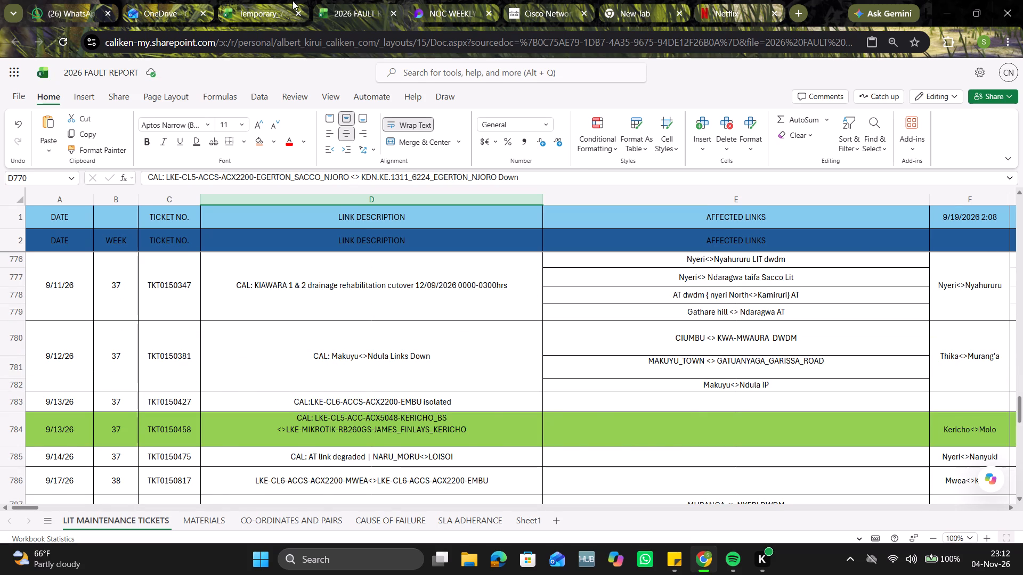
# Switch to the Temporary_72hr_Solution_Tracker workbook and sort the tracker by Start Date & Time from oldest to newest.
pyautogui.click(247, 1)
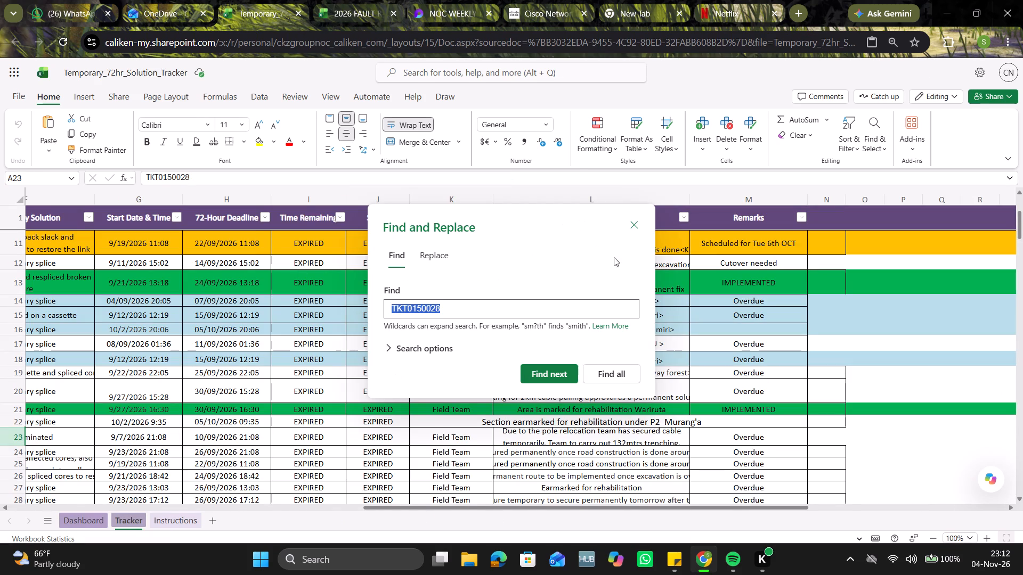
pyautogui.click(633, 223)
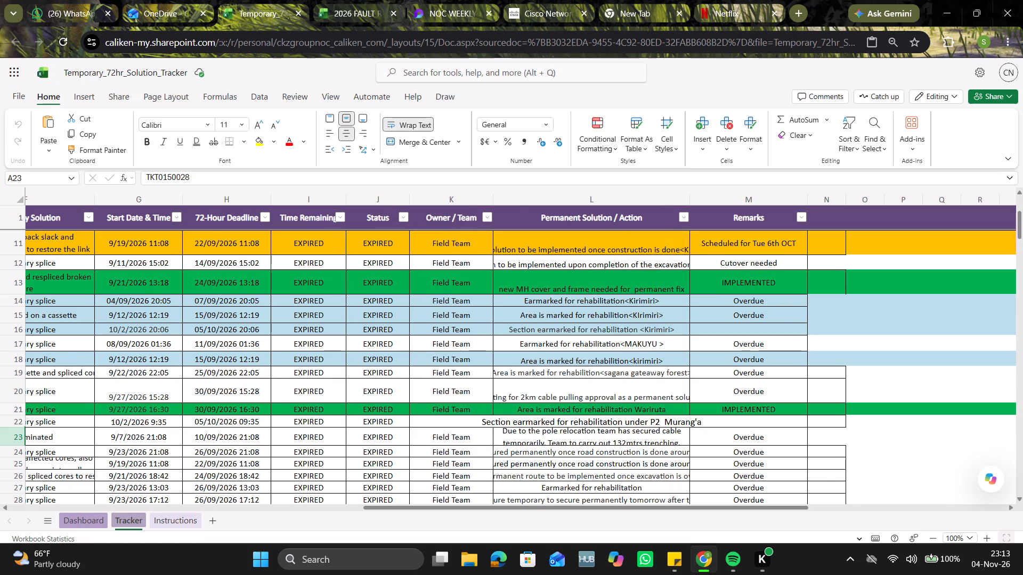
pyautogui.hscroll(2, 459, 387)
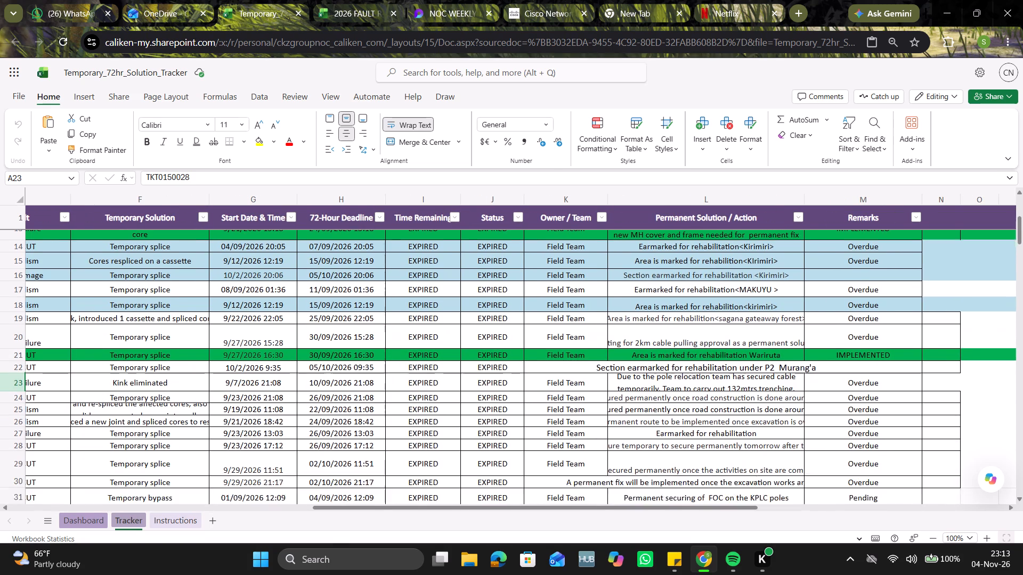
pyautogui.scroll(4, 522, 376)
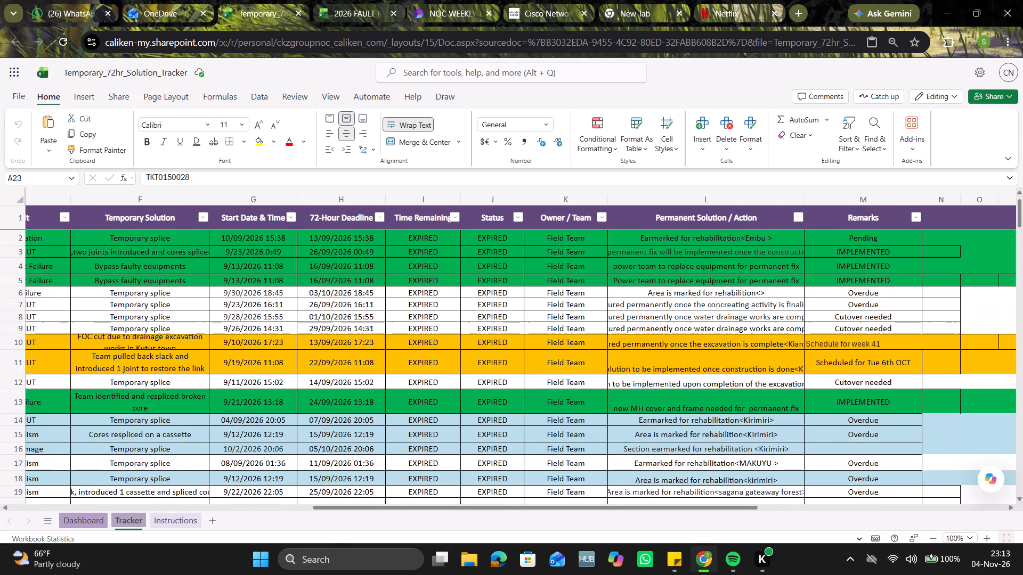
pyautogui.hscroll(1, 423, 364)
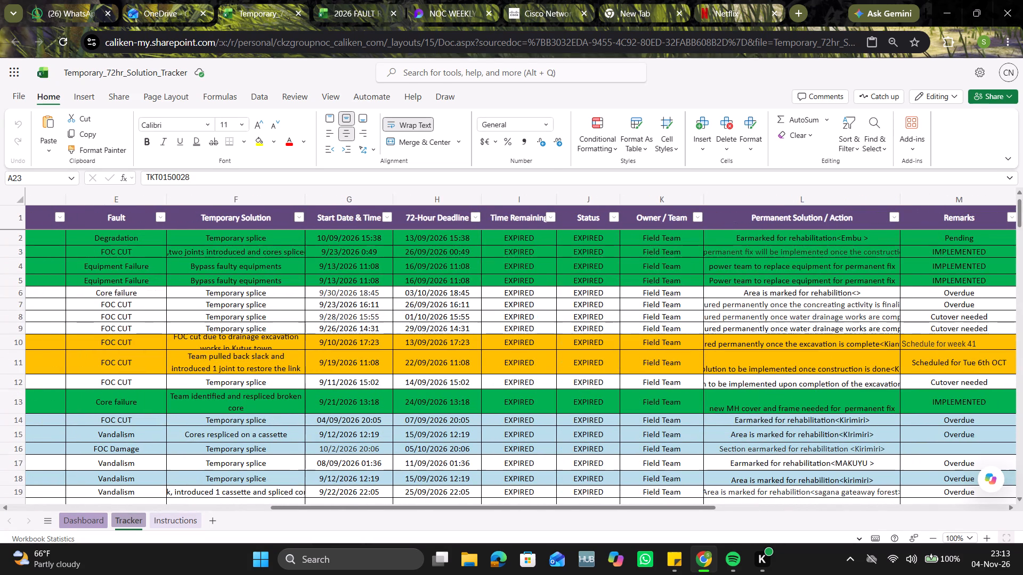
pyautogui.hscroll(1, 410, 293)
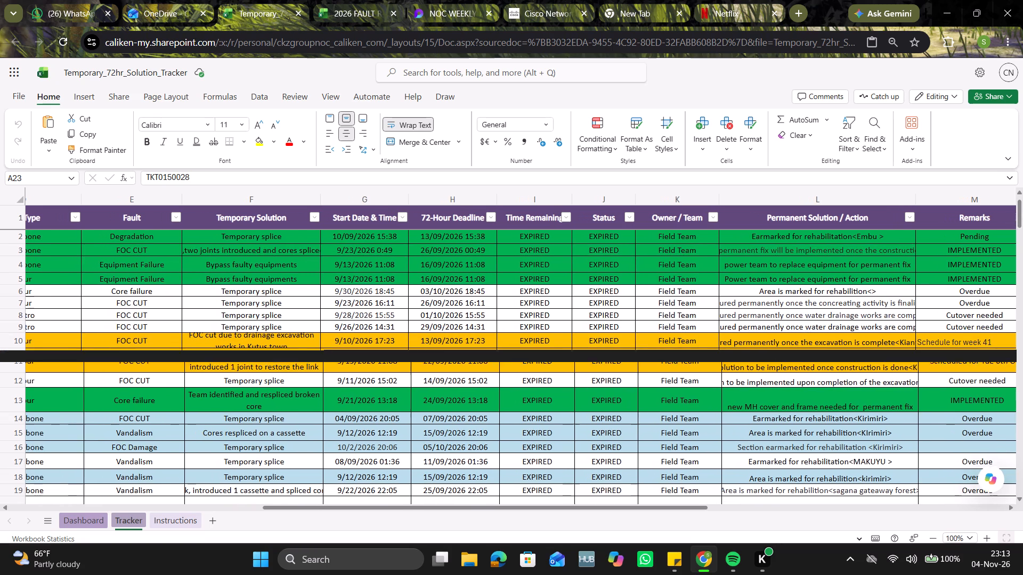
pyautogui.click(445, 217)
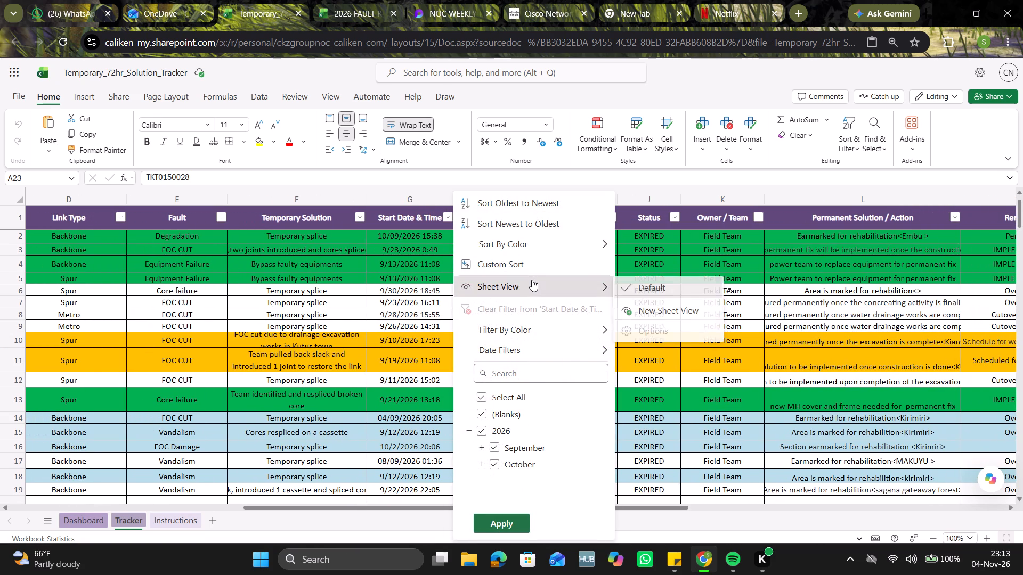
pyautogui.click(532, 210)
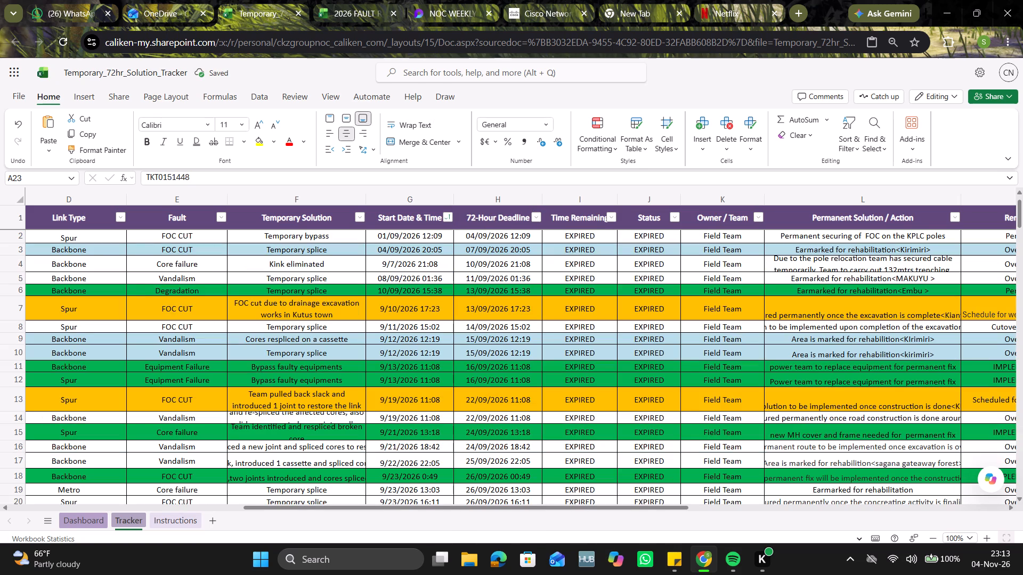
# Review the sorted tracker rows across ticket ID, link description, region, fault, temporary solution, start date and deadline.
pyautogui.hscroll(3, 421, 244)
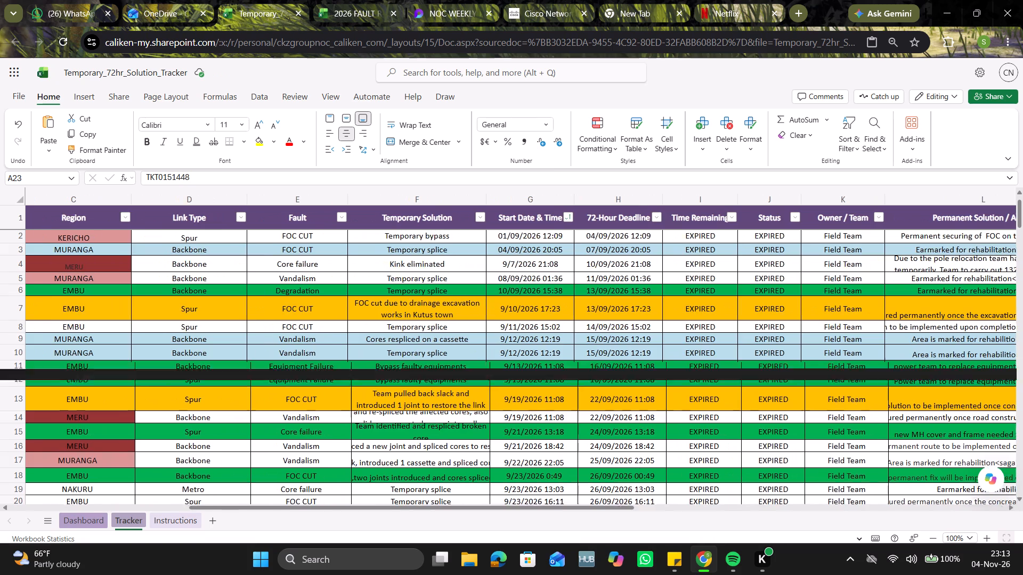
pyautogui.hscroll(4, 421, 244)
pyautogui.scroll(3, 421, 244)
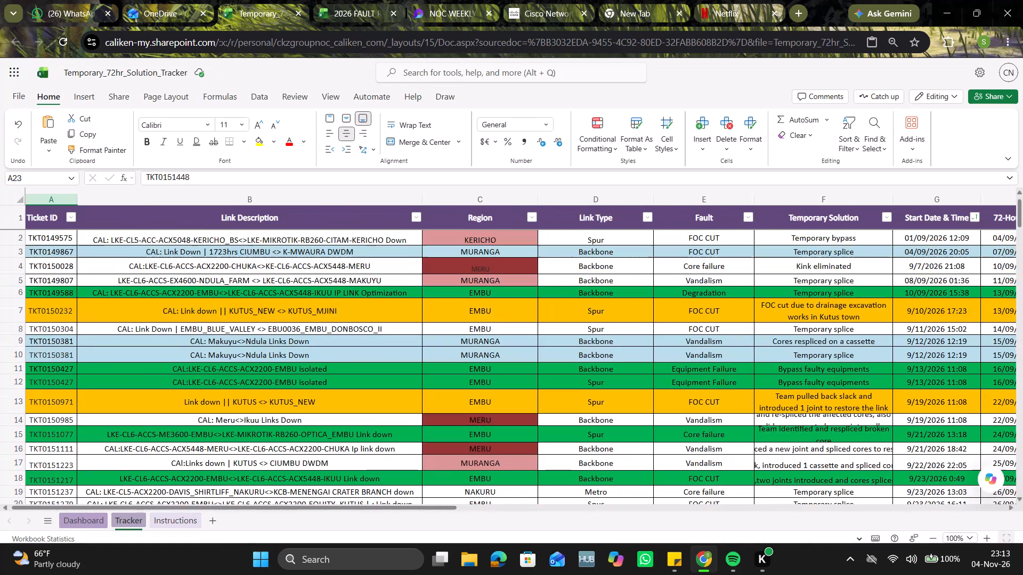
pyautogui.hscroll(-3, 630, 294)
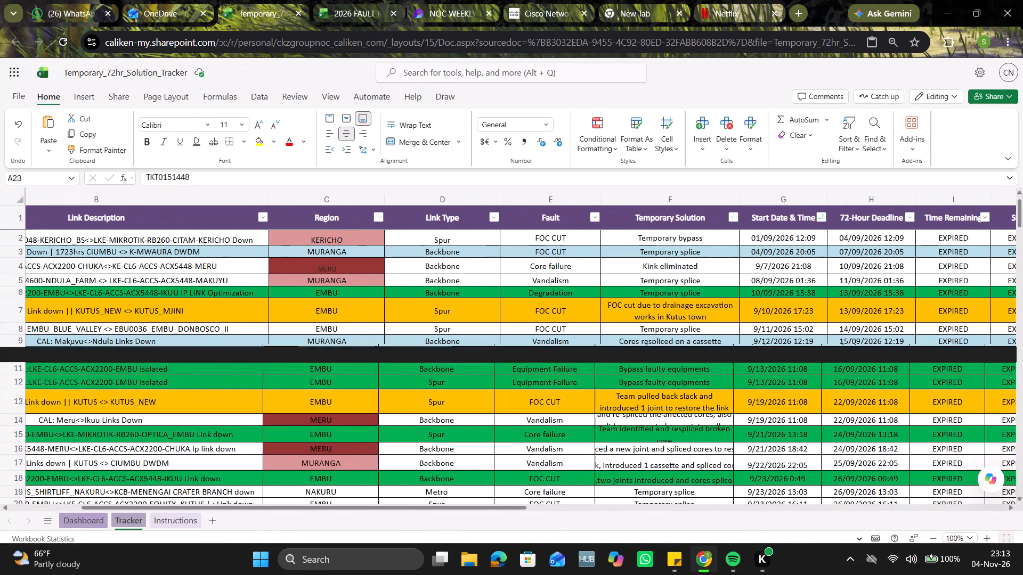
pyautogui.hscroll(-3, 630, 294)
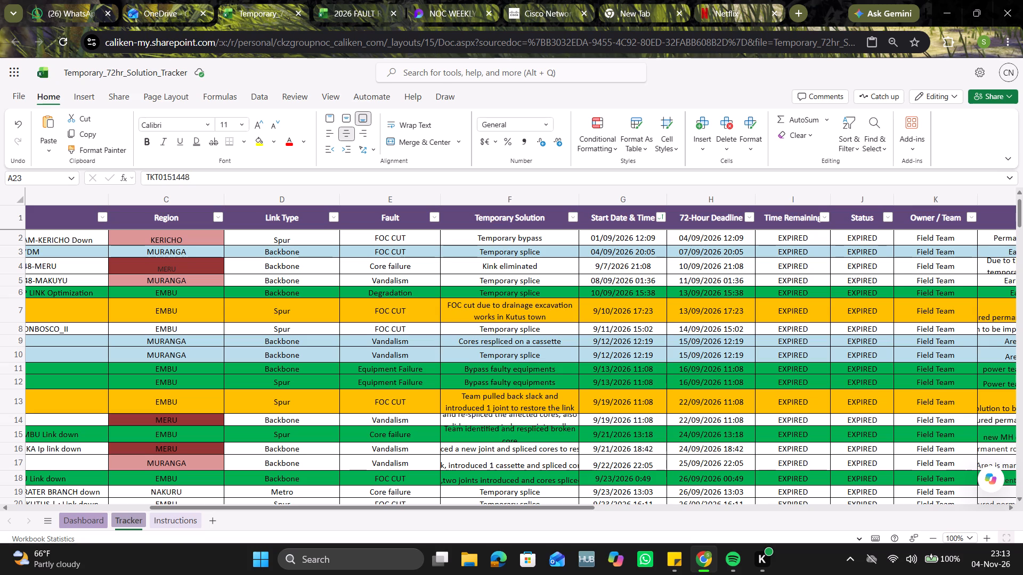
pyautogui.scroll(-6, 611, 339)
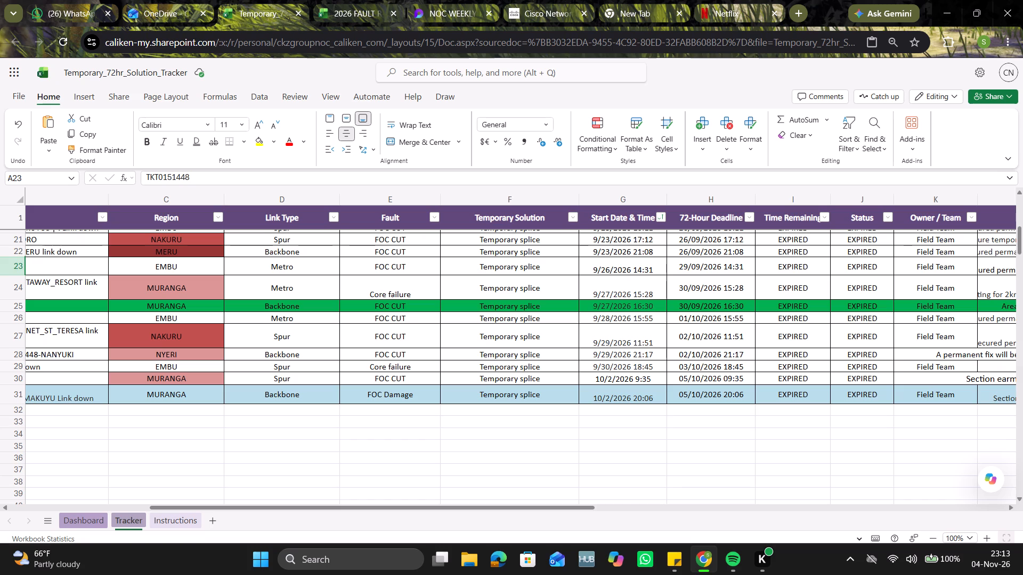
pyautogui.hscroll(3, 469, 370)
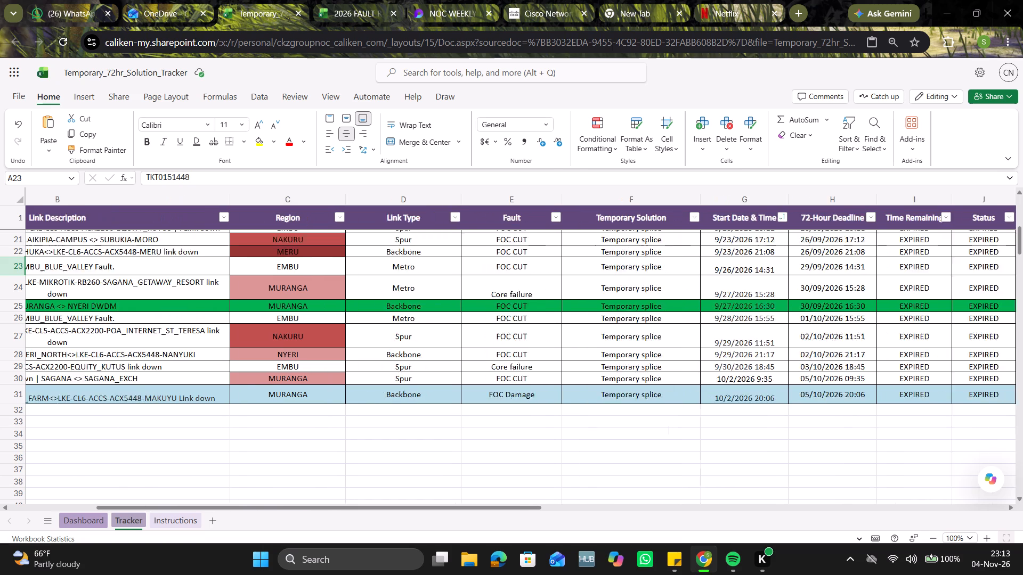
pyautogui.hscroll(4, 469, 370)
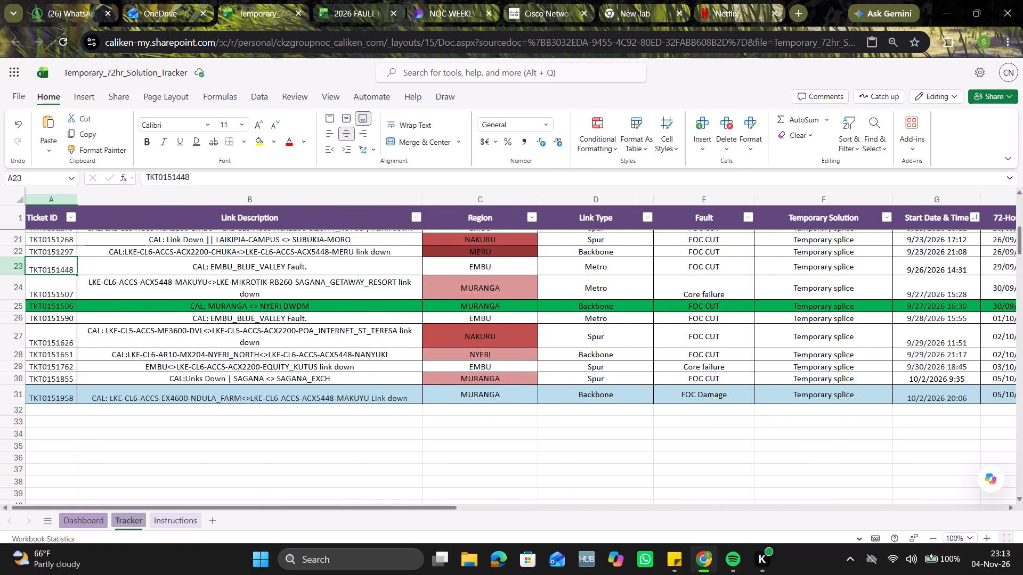
# Try to copy TKT0151448 from the tracker into the sticky note, below the remark about identifying the correct cores.
pyautogui.doubleClick(181, 177)
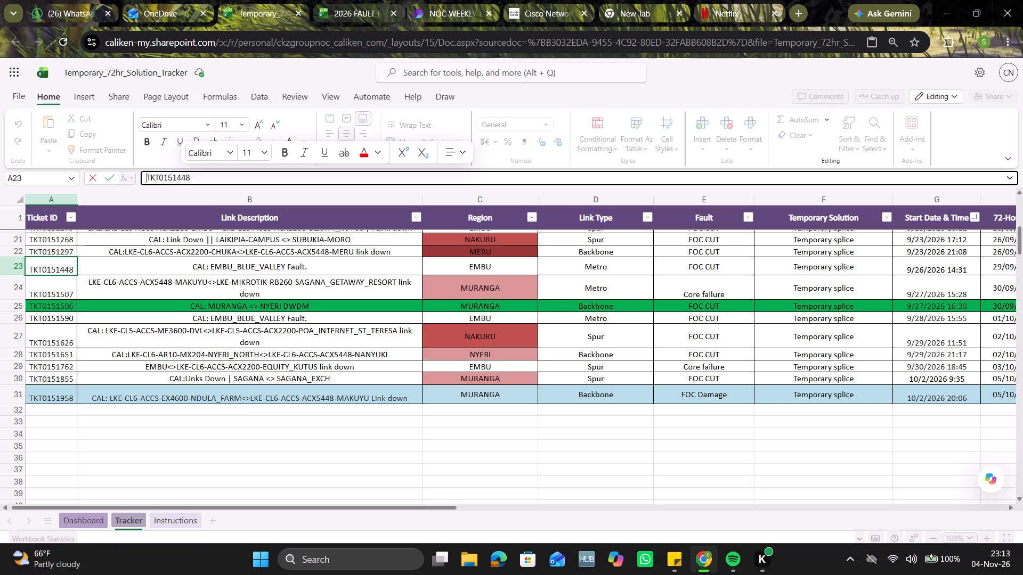
pyautogui.hotkey('ctrl', 'c')
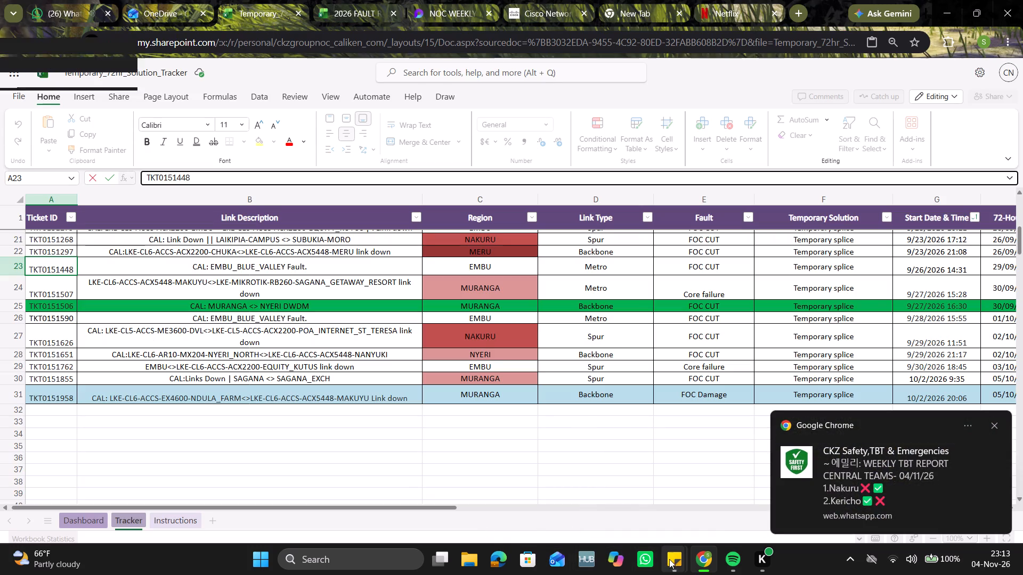
pyautogui.click(655, 508)
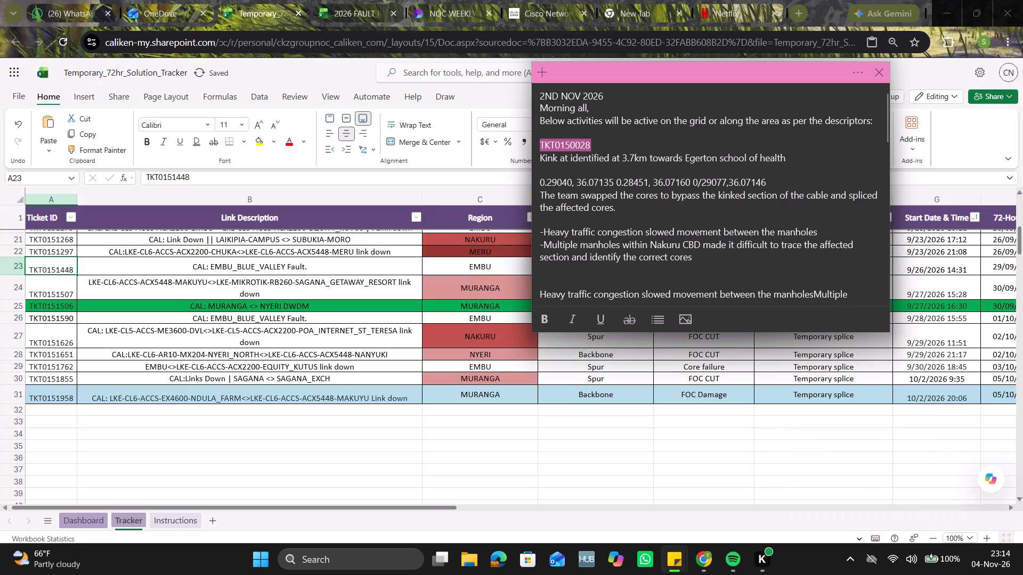
pyautogui.click(563, 272)
pyautogui.hotkey('ctrl', 'v')
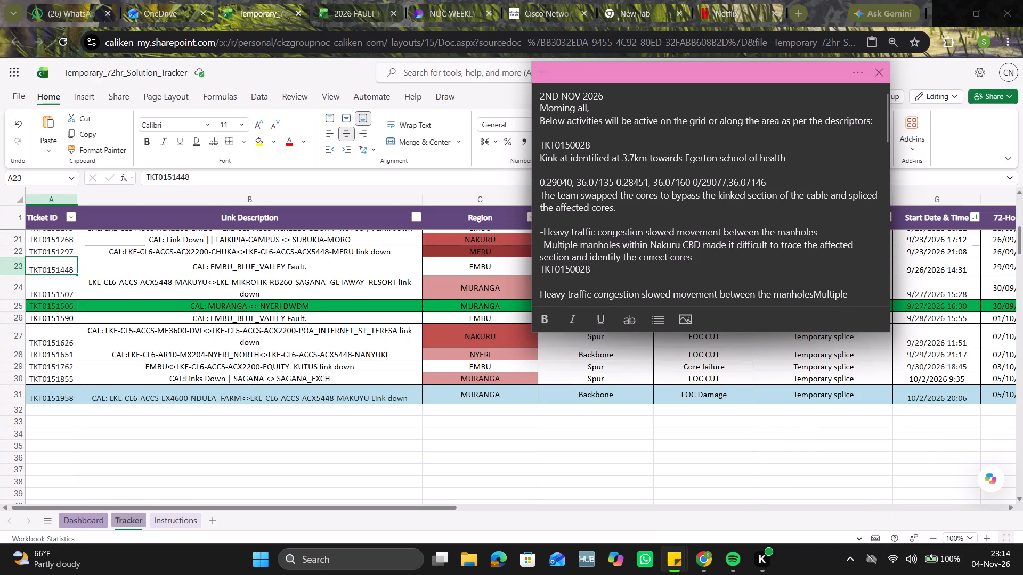
# Copy TKT0150028 from the sticky note and search for it in the 2026 FAULT REPORT workbook.
pyautogui.moveTo(594, 270); pyautogui.dragTo(535, 273)
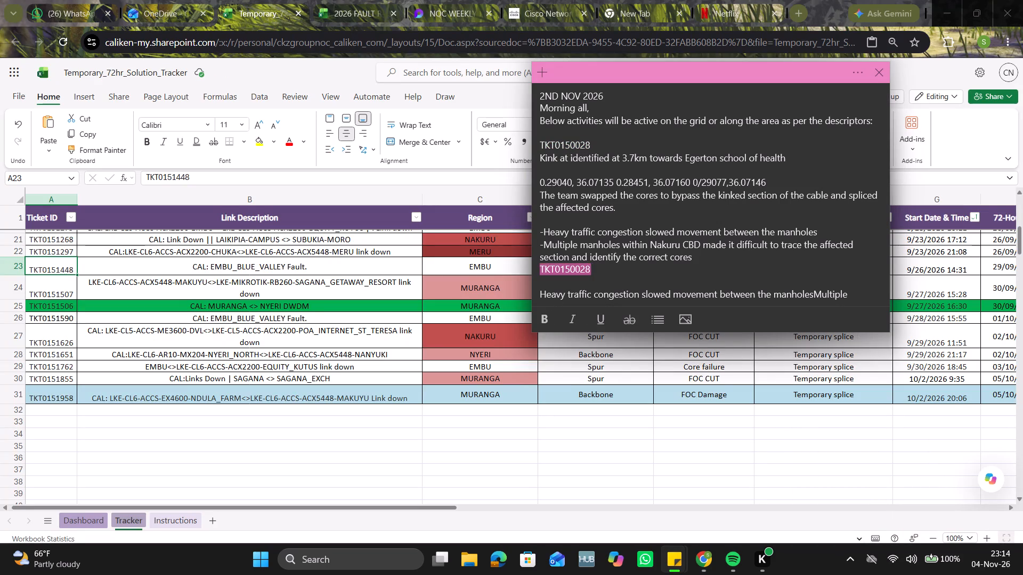
pyautogui.hotkey('ctrl', 'c')
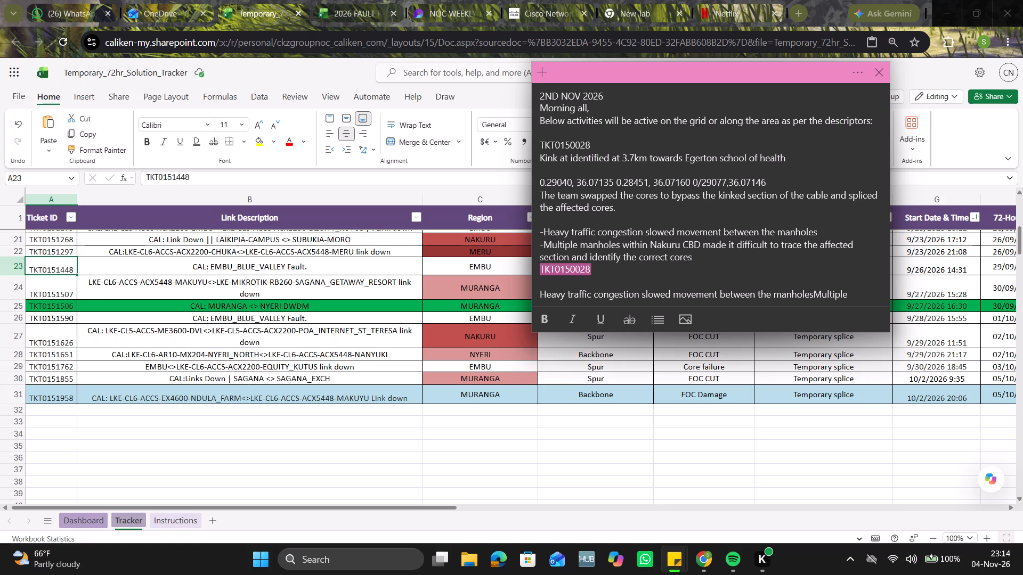
pyautogui.click(238, 0)
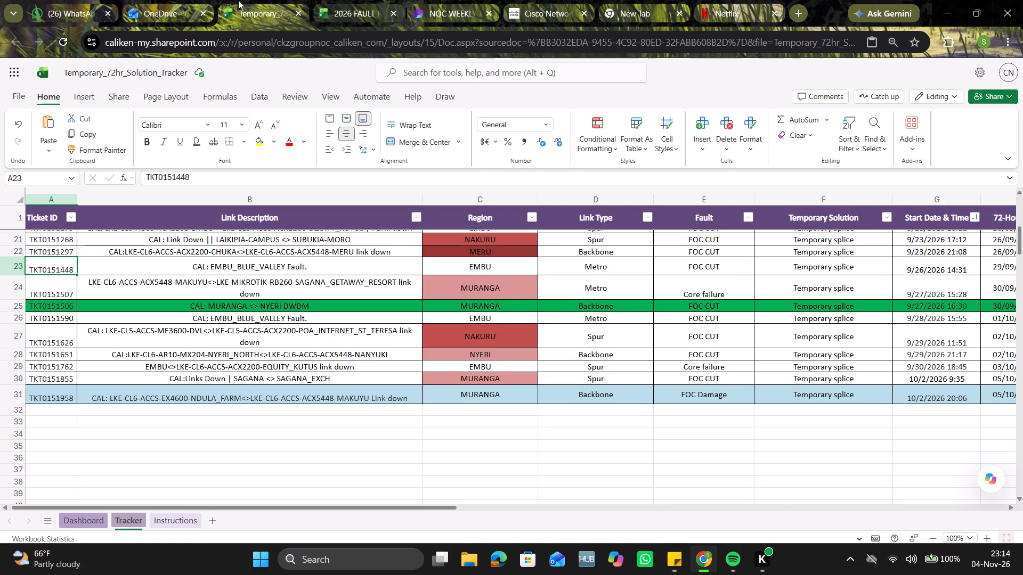
pyautogui.click(344, 4)
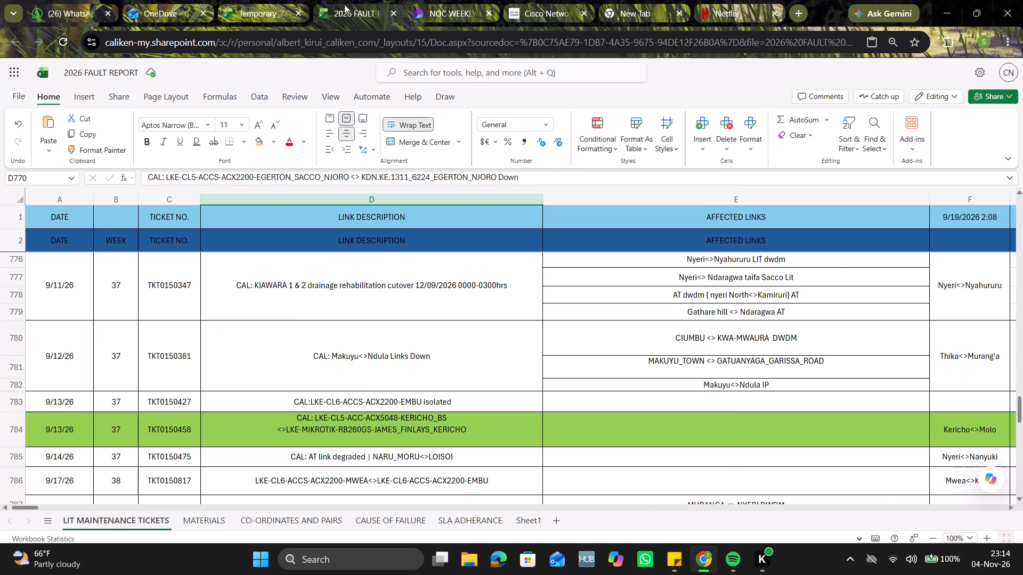
pyautogui.hotkey('ctrl', 'f')
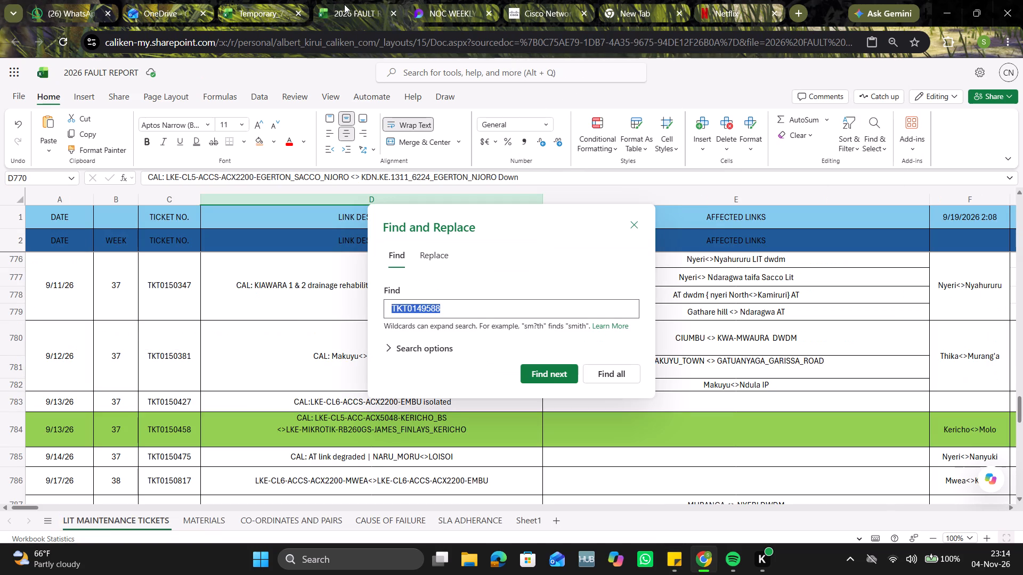
pyautogui.hotkey('ctrl', 'v')
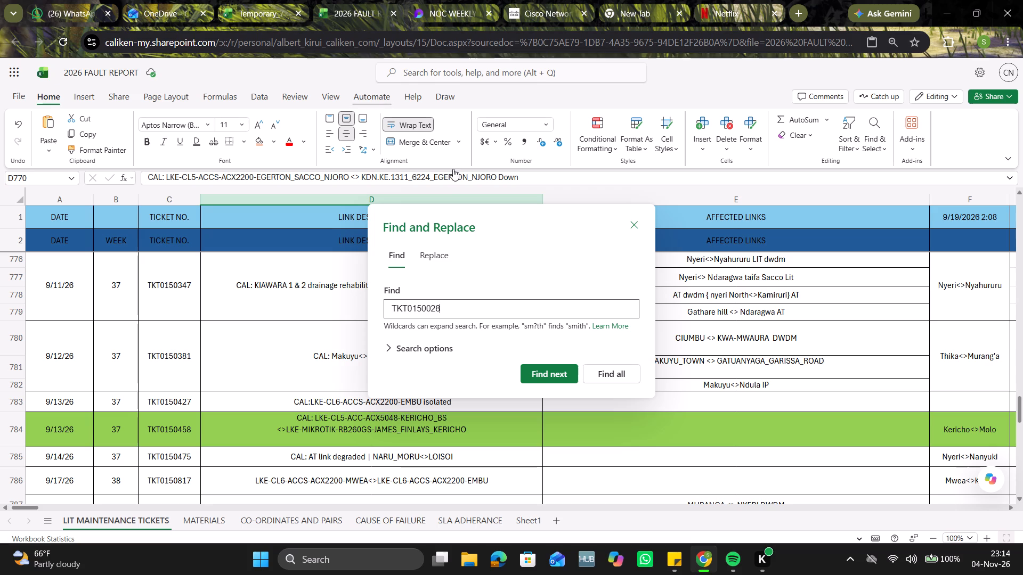
pyautogui.click(552, 376)
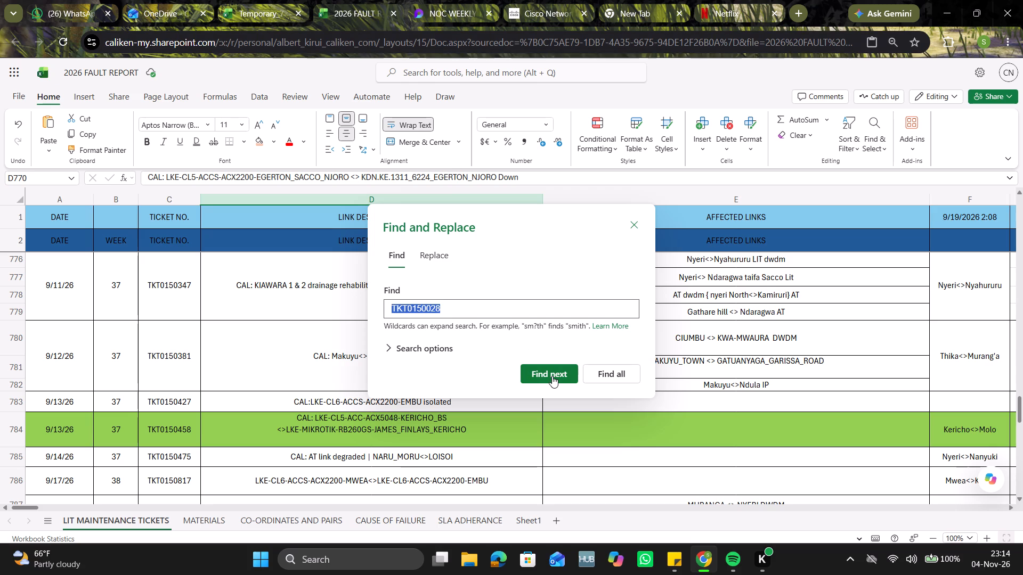
pyautogui.click(540, 372)
pyautogui.scroll(-1, 302, 409)
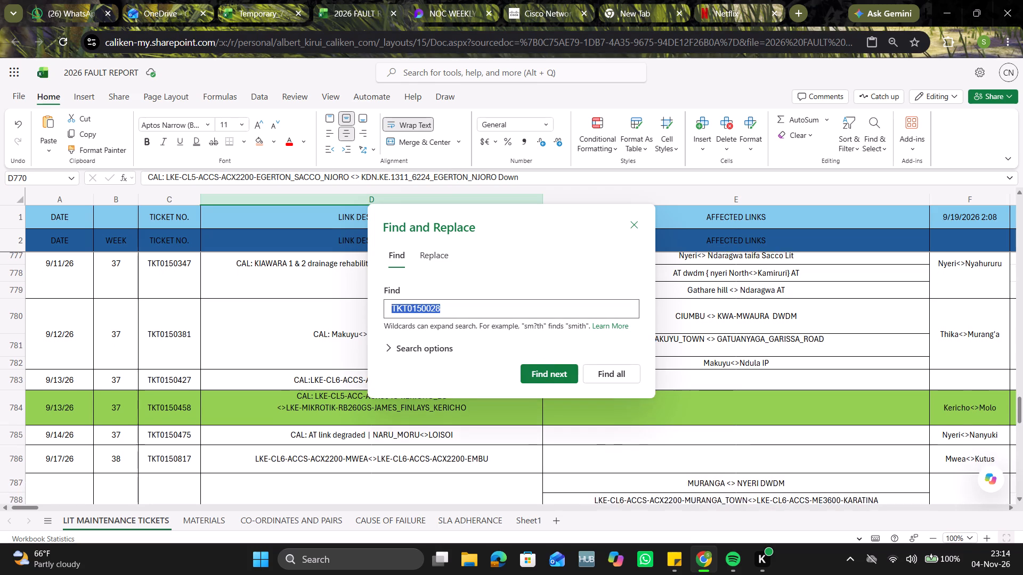
pyautogui.scroll(-1, 302, 409)
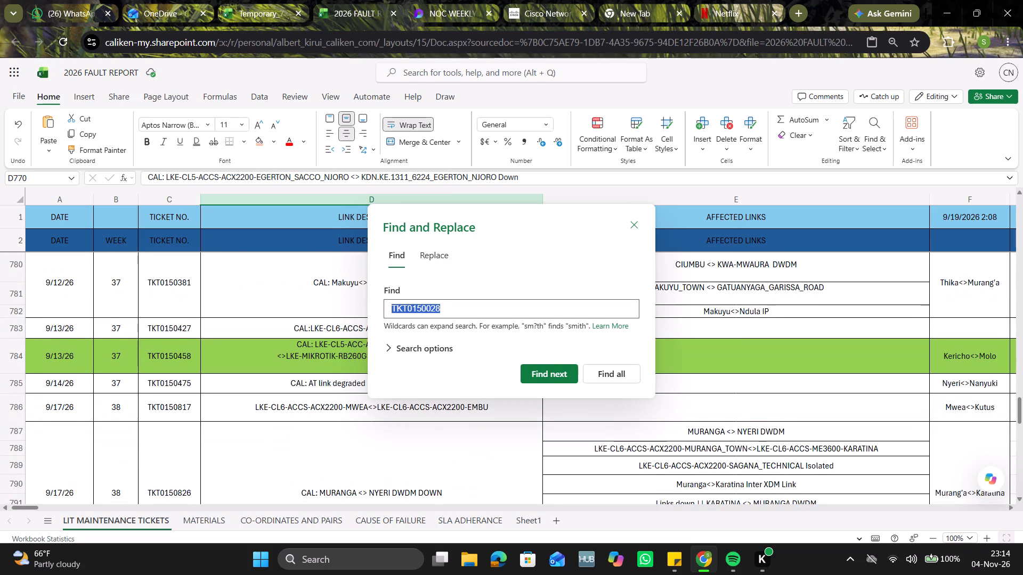
pyautogui.click(262, 393)
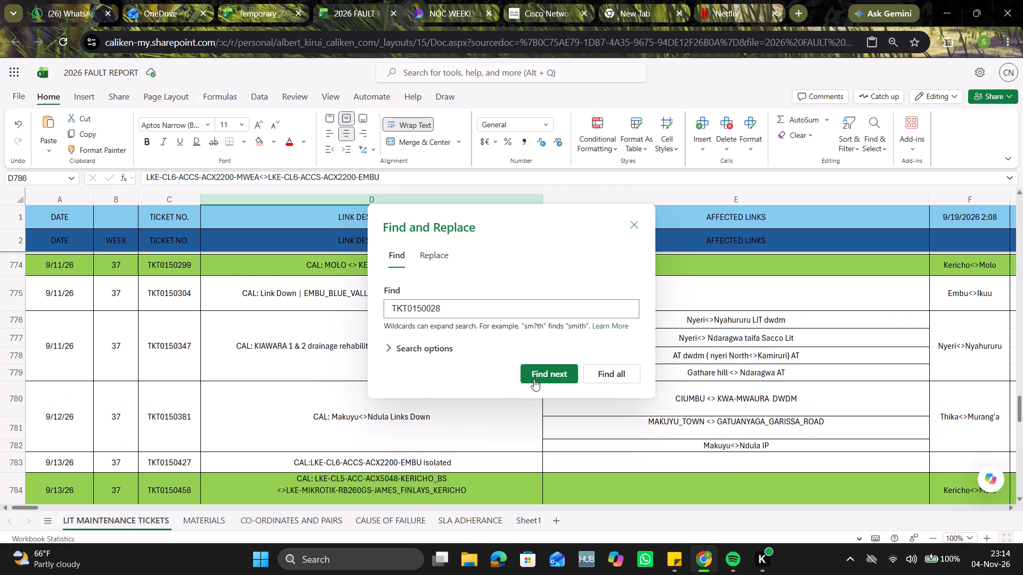
pyautogui.click(535, 379)
pyautogui.click(551, 361)
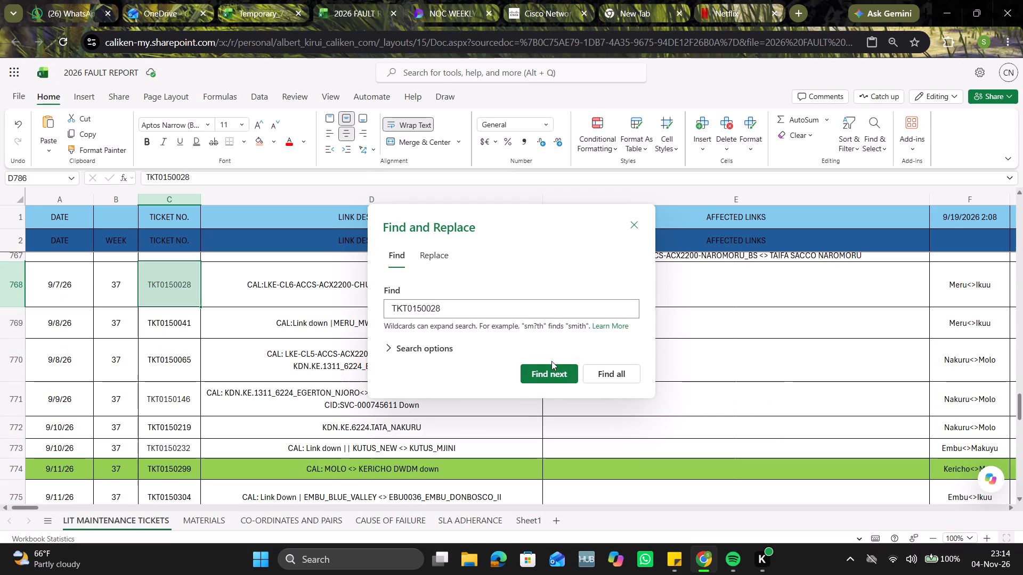
# Examine the TKT0150028 row in the fault report across its remarks, resolution, cores, comments, resolution type and long-term mitigation.
pyautogui.scroll(2, 302, 371)
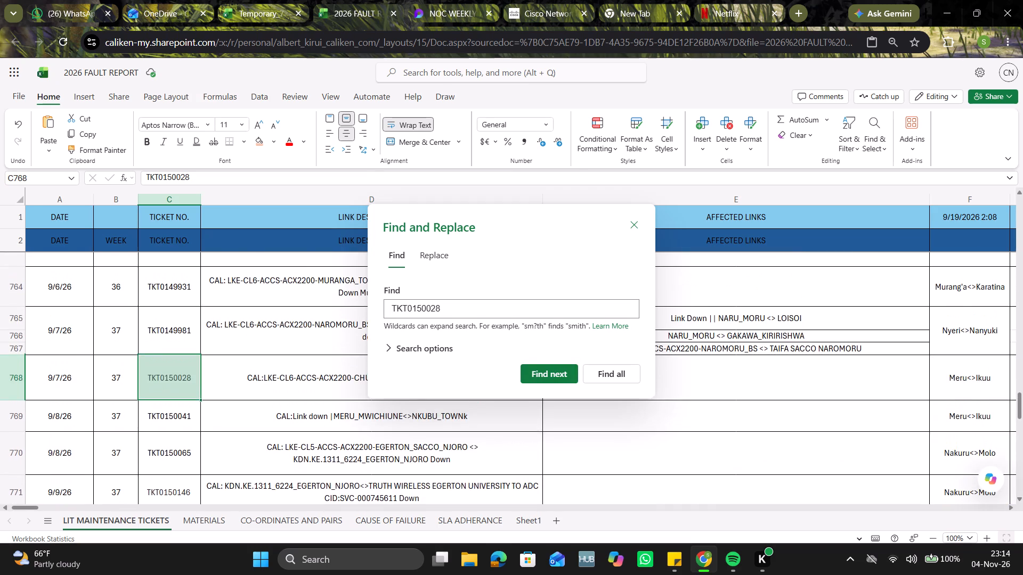
pyautogui.scroll(1, 302, 371)
pyautogui.hscroll(-1, 395, 475)
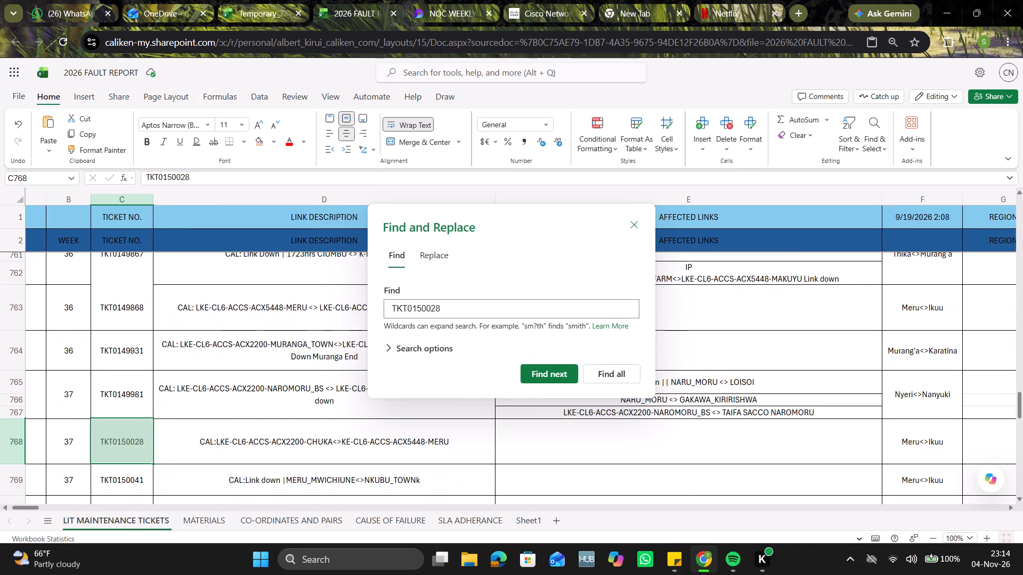
pyautogui.hscroll(-1, 395, 475)
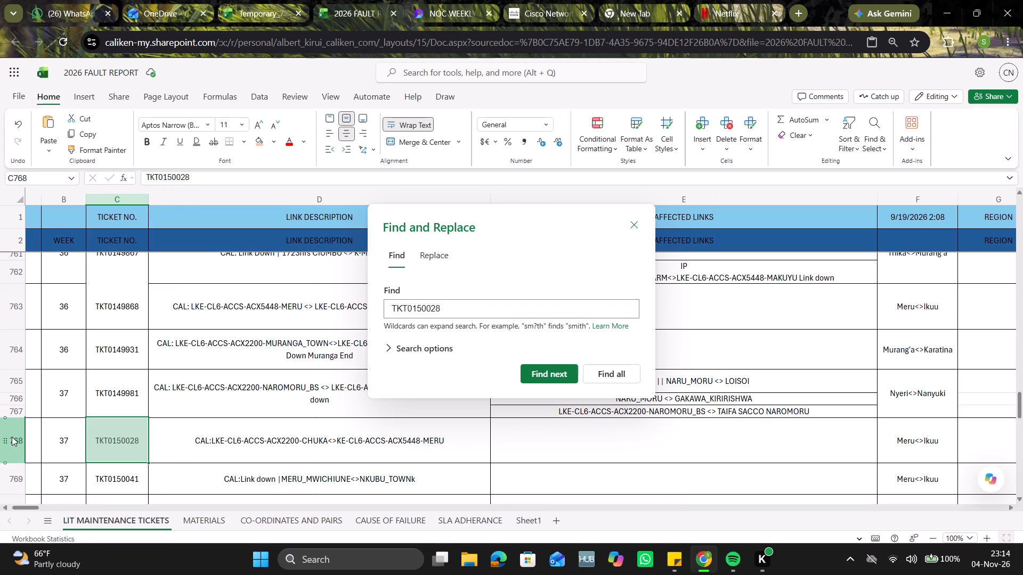
pyautogui.hscroll(-3, 200, 447)
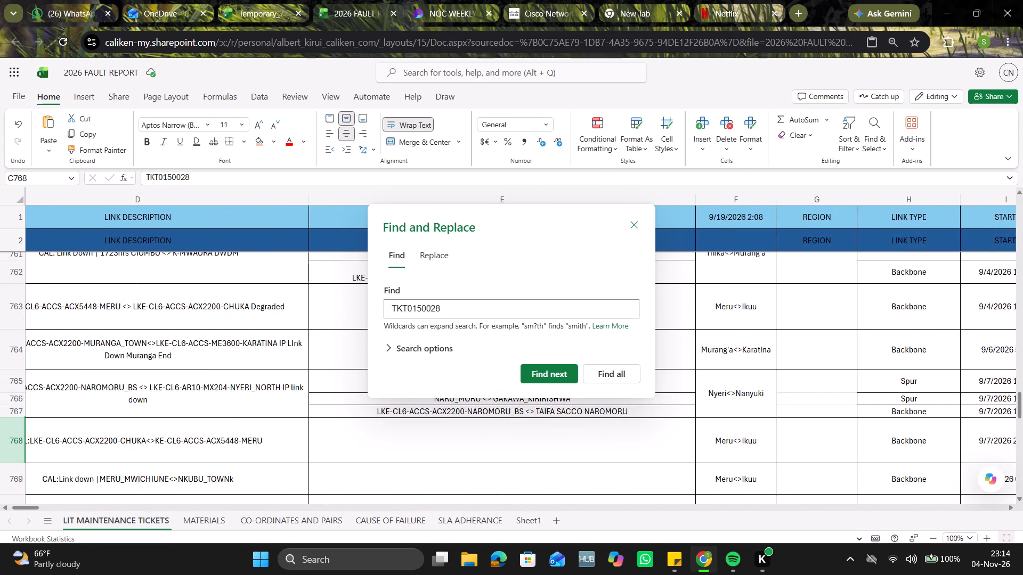
pyautogui.hscroll(-4, 200, 447)
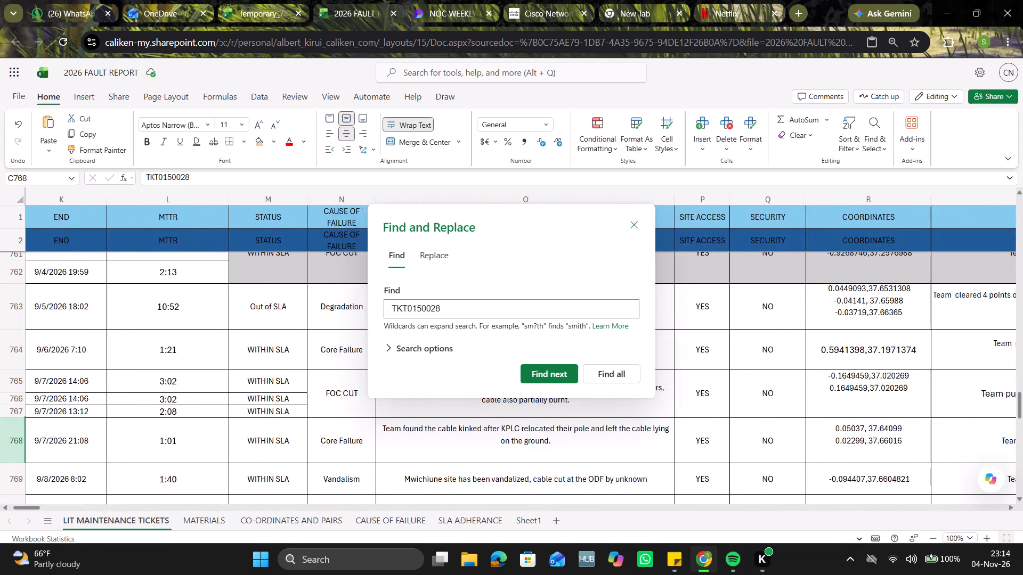
pyautogui.hscroll(-4, 200, 447)
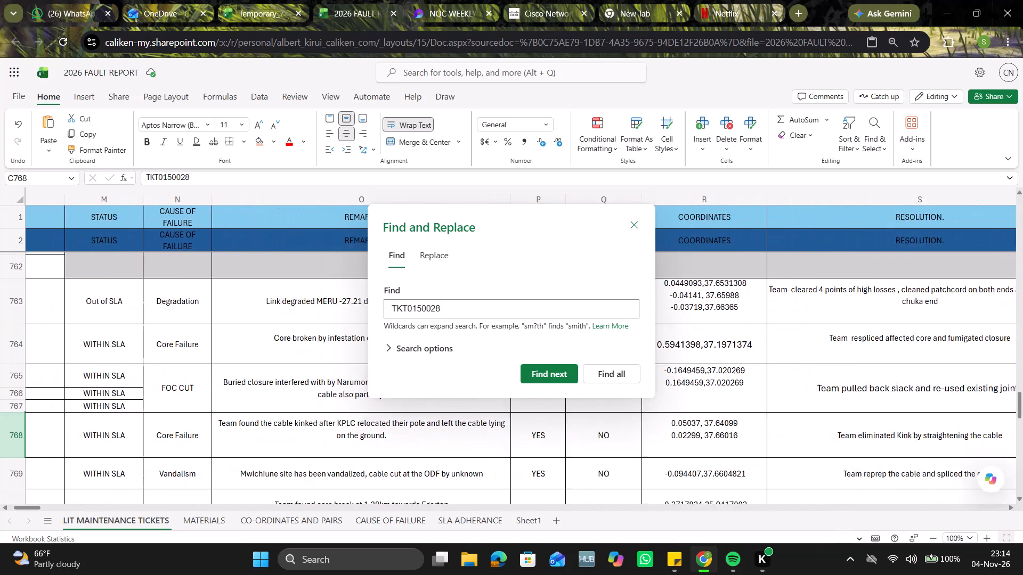
pyautogui.hscroll(-4, 200, 447)
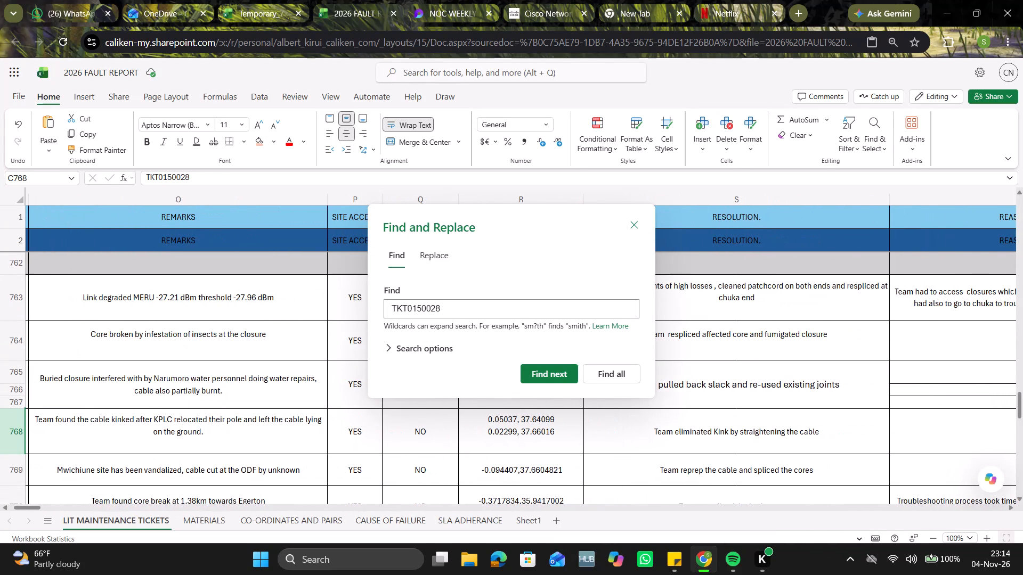
pyautogui.hscroll(-2, 200, 447)
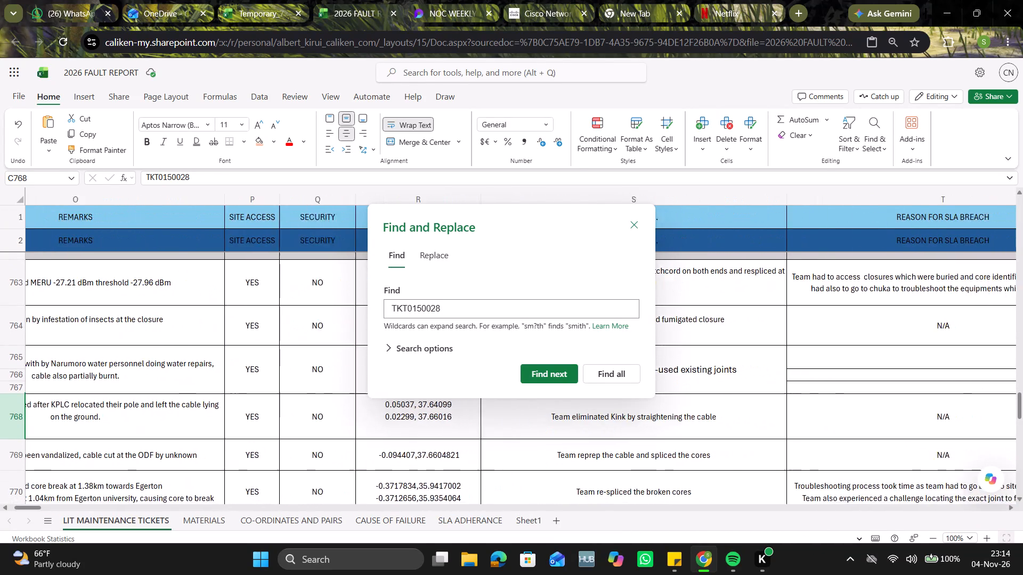
pyautogui.hscroll(-5, 200, 447)
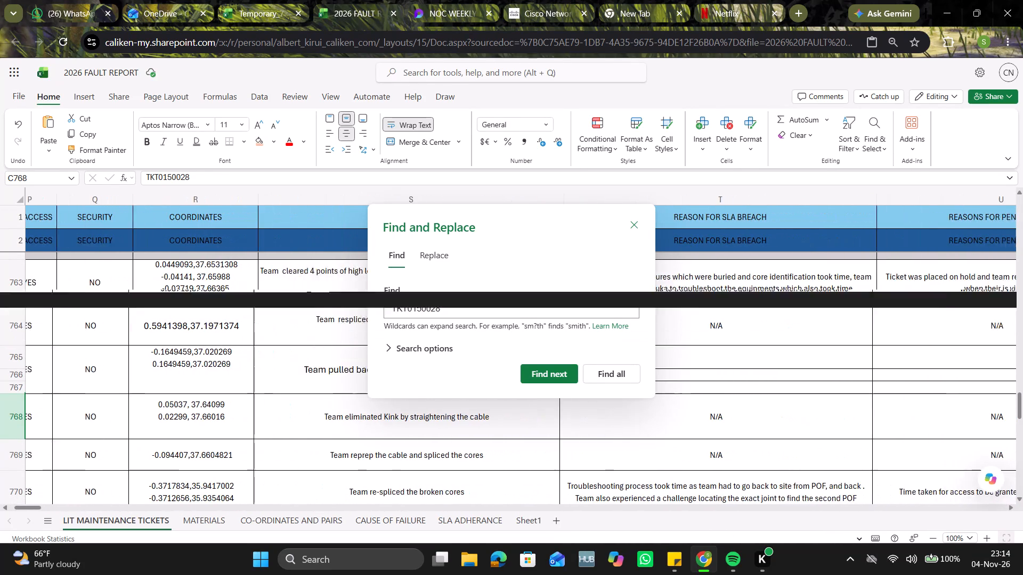
pyautogui.hscroll(-4, 200, 447)
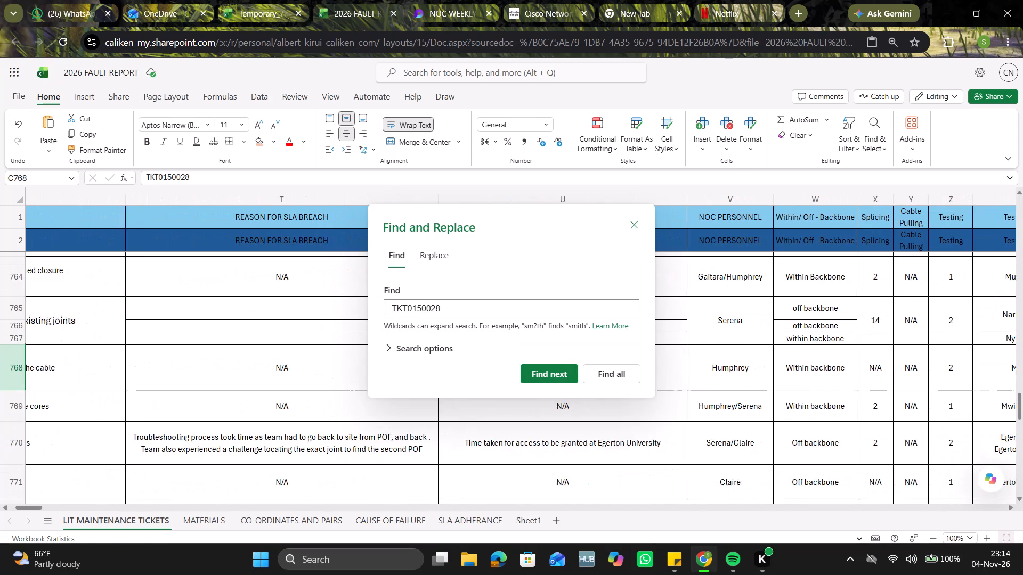
pyautogui.hscroll(-5, 200, 447)
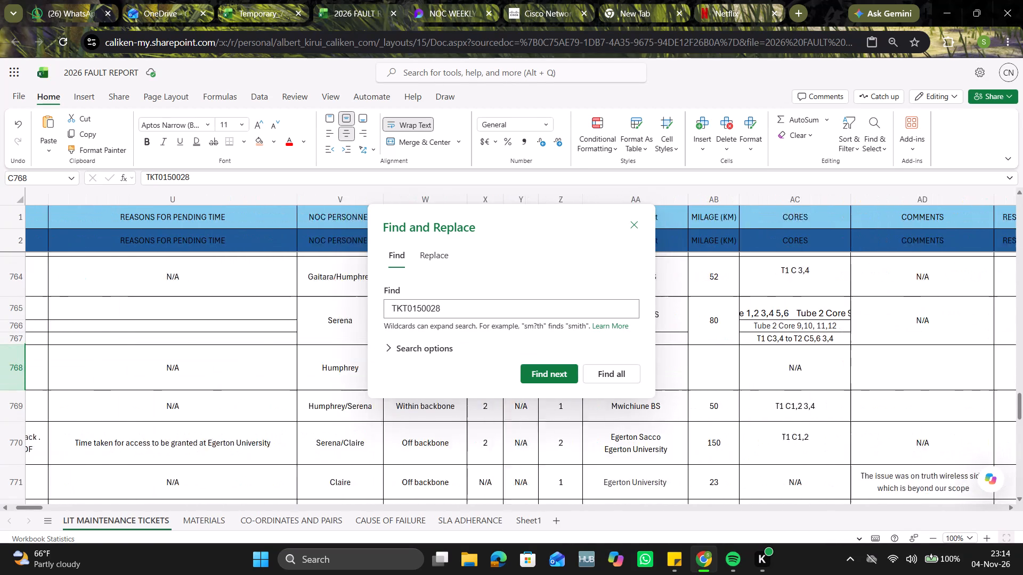
pyautogui.hscroll(-5, 200, 447)
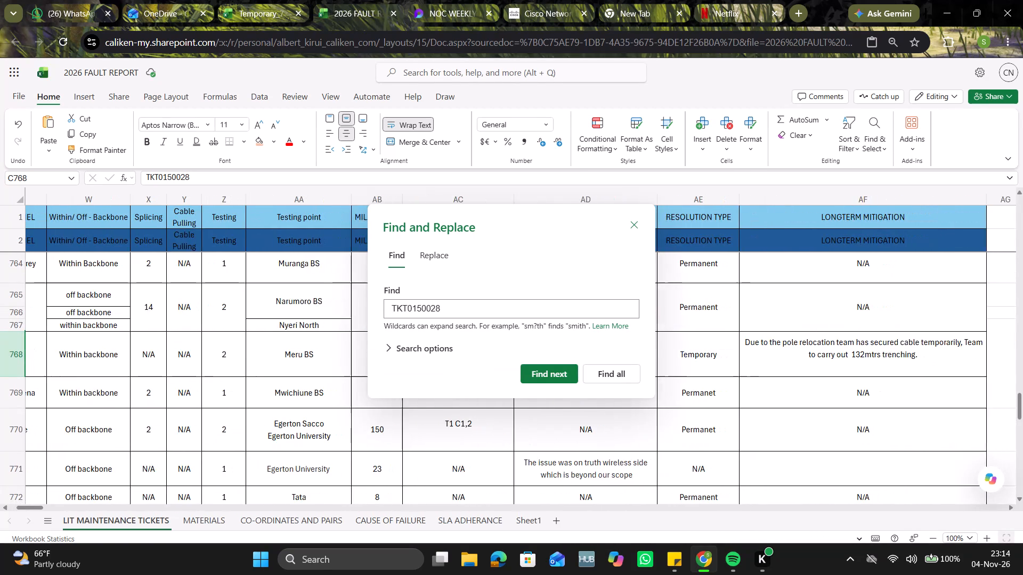
pyautogui.hscroll(-5, 200, 447)
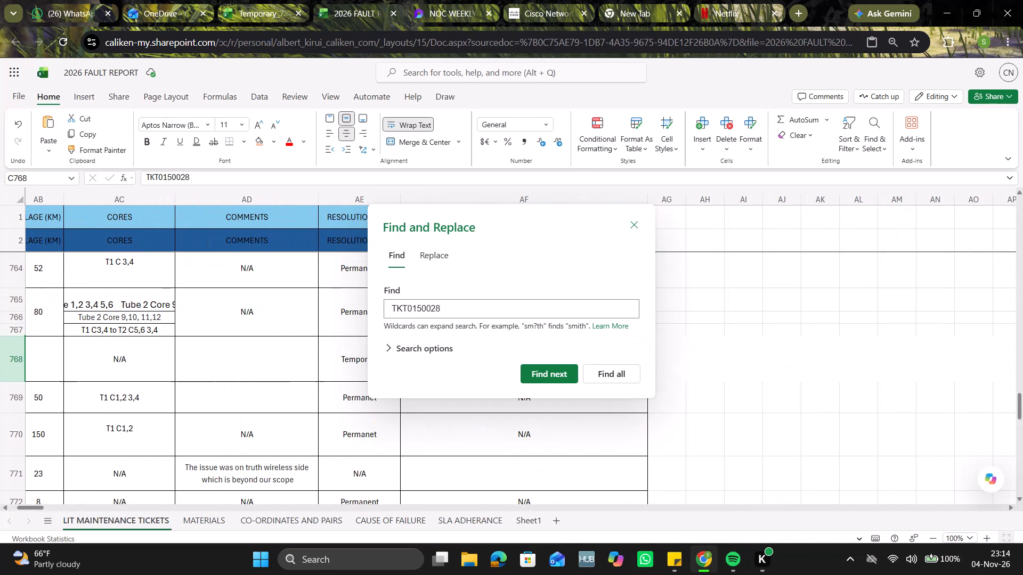
pyautogui.hscroll(-5, 200, 447)
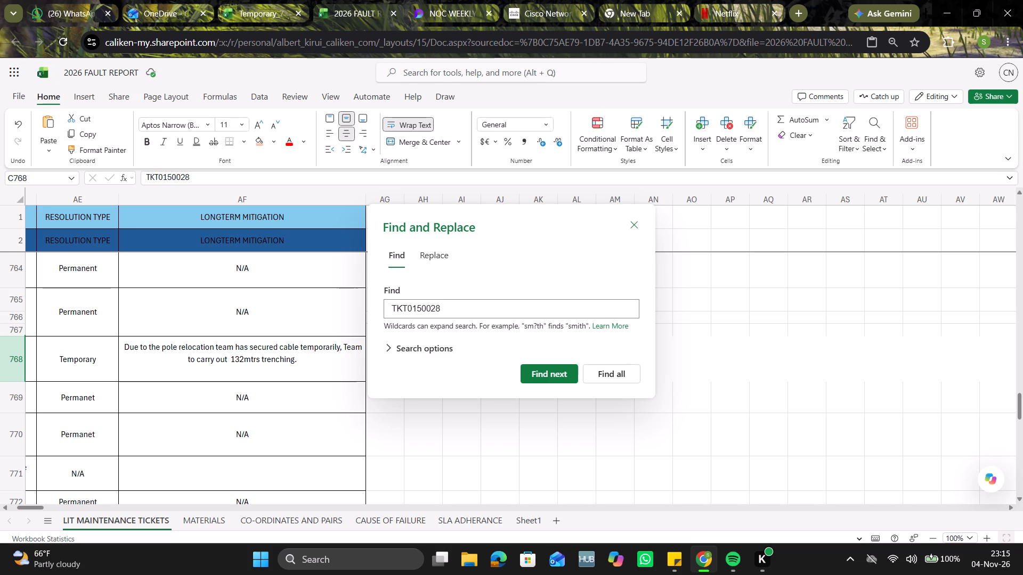
# Check the rows below TKT0150028 for the next temporary resolution with a long-term mitigation, and copy its ticket number, TKT0150232.
pyautogui.scroll(-1, 170, 402)
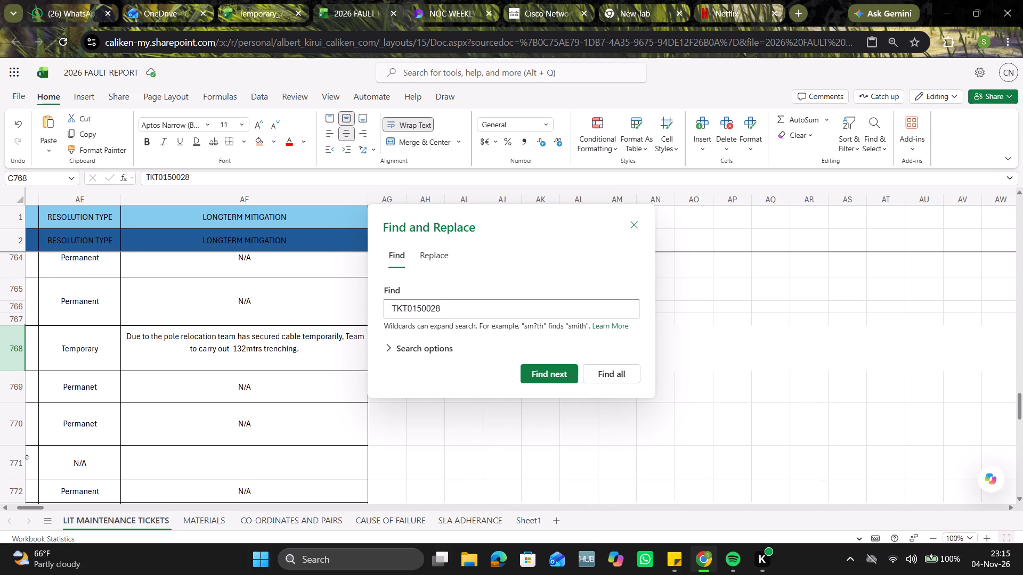
pyautogui.scroll(-3, 226, 400)
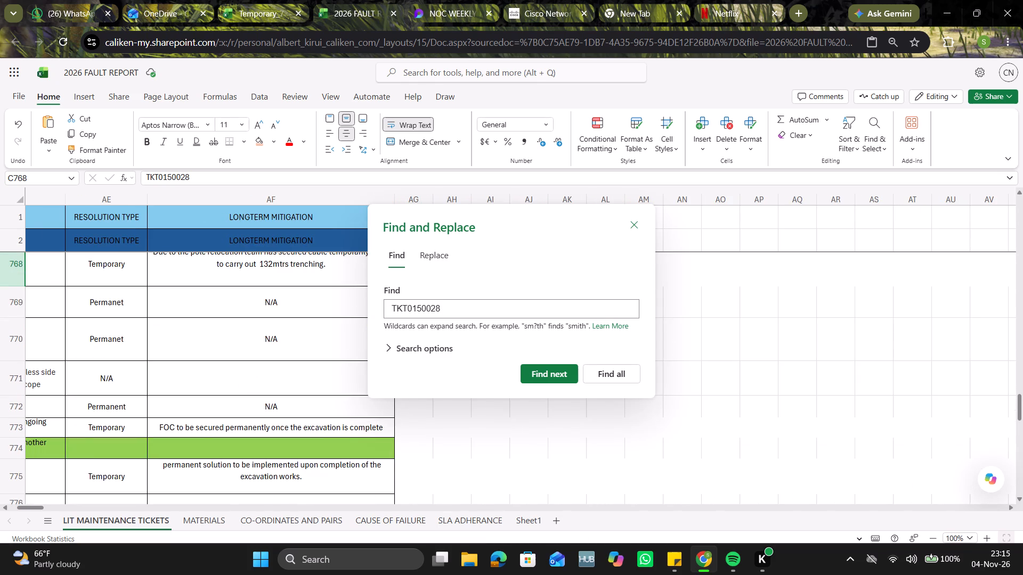
pyautogui.click(212, 433)
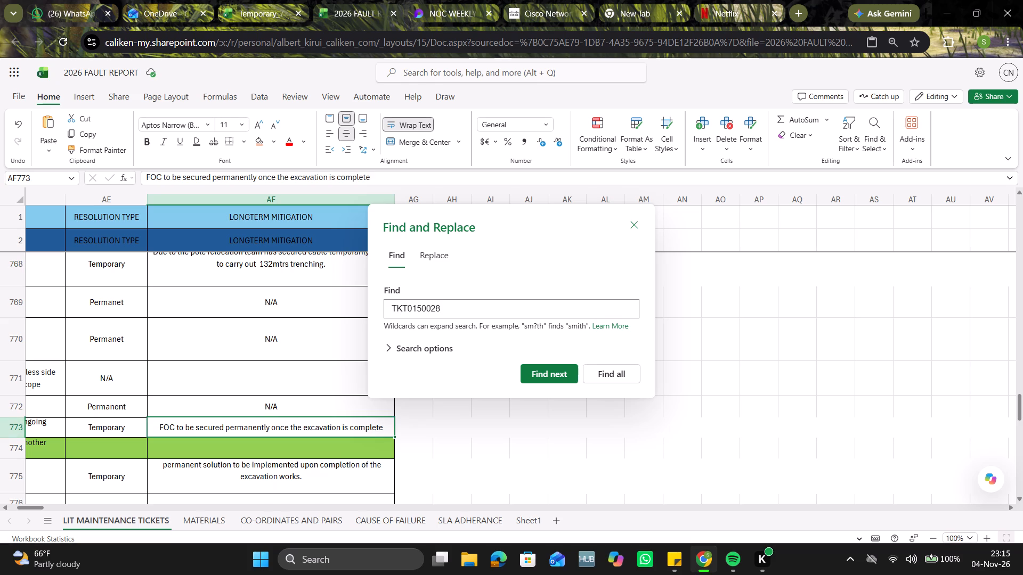
pyautogui.hscroll(1, 126, 429)
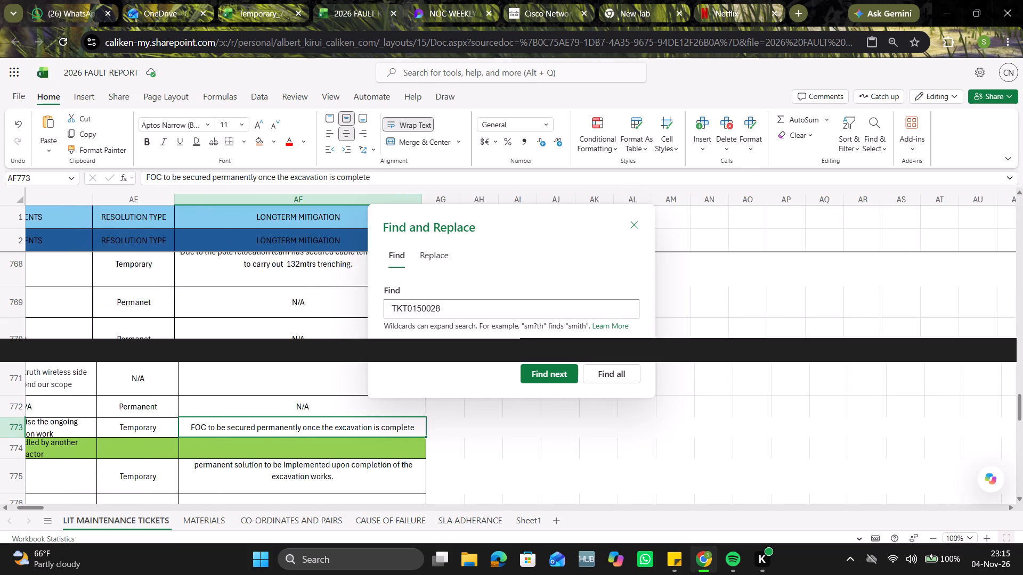
pyautogui.hscroll(1, 126, 429)
pyautogui.hscroll(3, 202, 418)
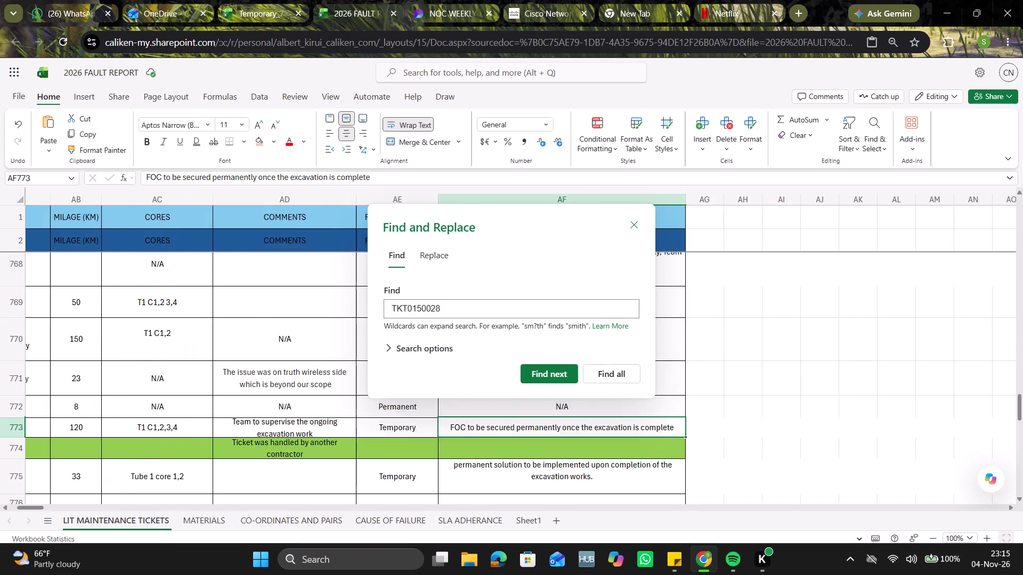
pyautogui.hscroll(11, 202, 418)
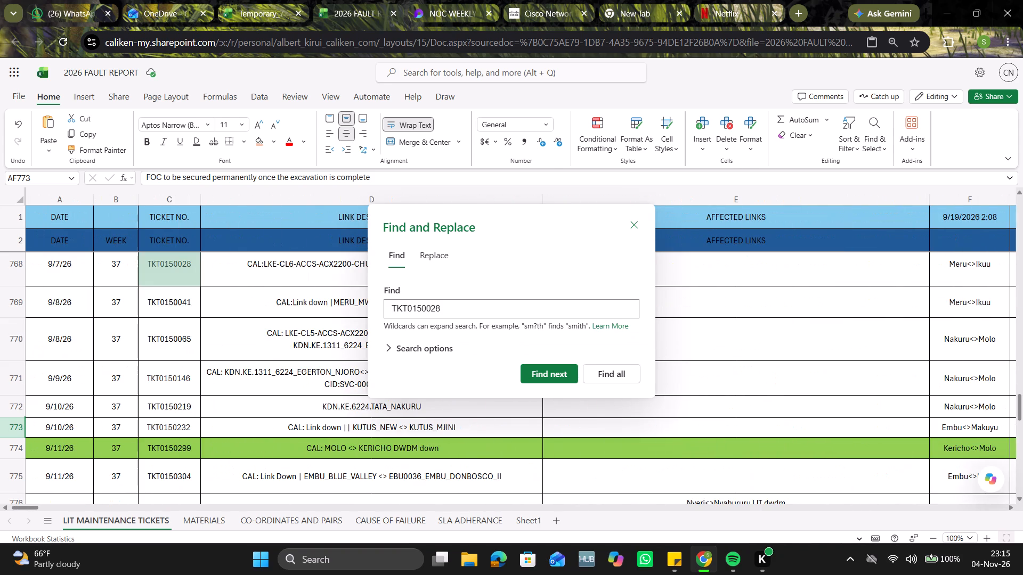
pyautogui.click(184, 430)
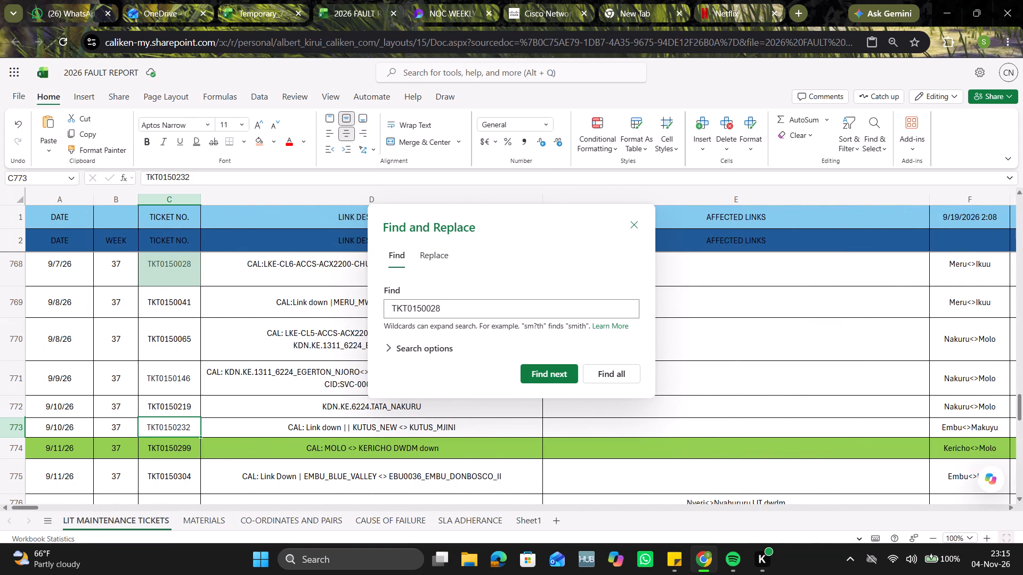
pyautogui.tripleClick(171, 174)
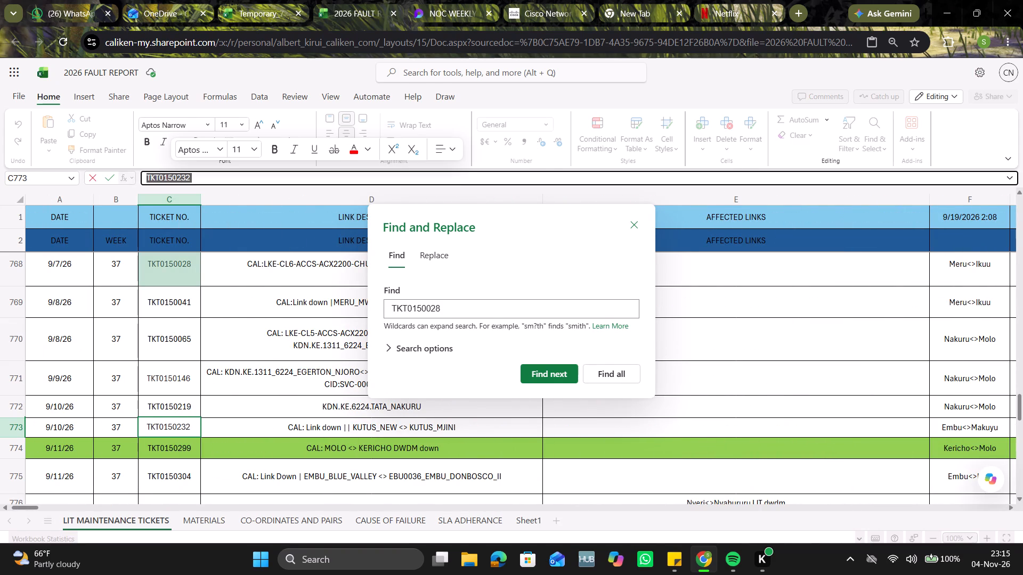
pyautogui.hotkey('ctrl', 'c')
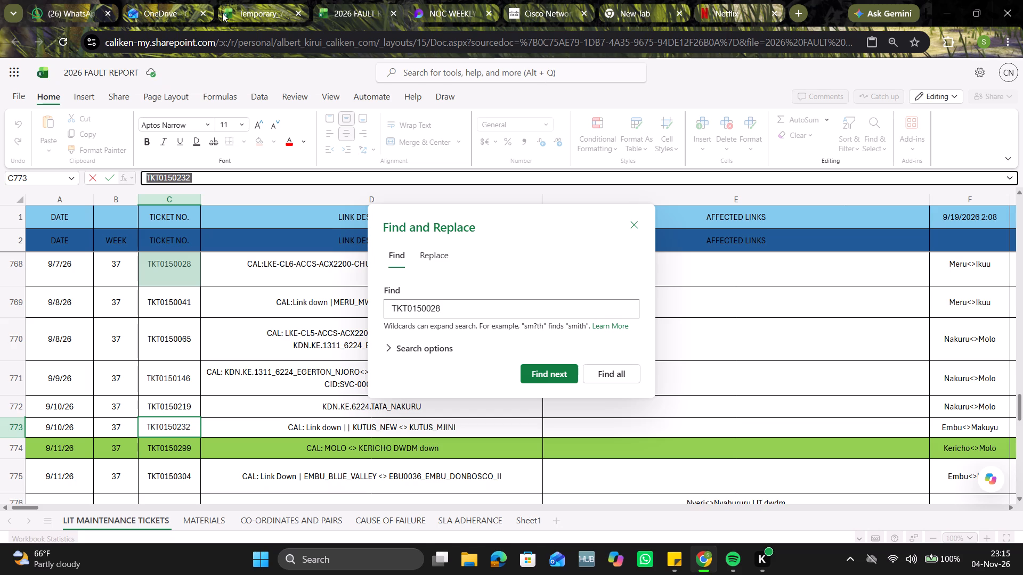
# Switch to the Temporary_72hr_Solution_Tracker workbook and paste TKT0150232 into Ticket ID cell A23.
pyautogui.click(252, 0)
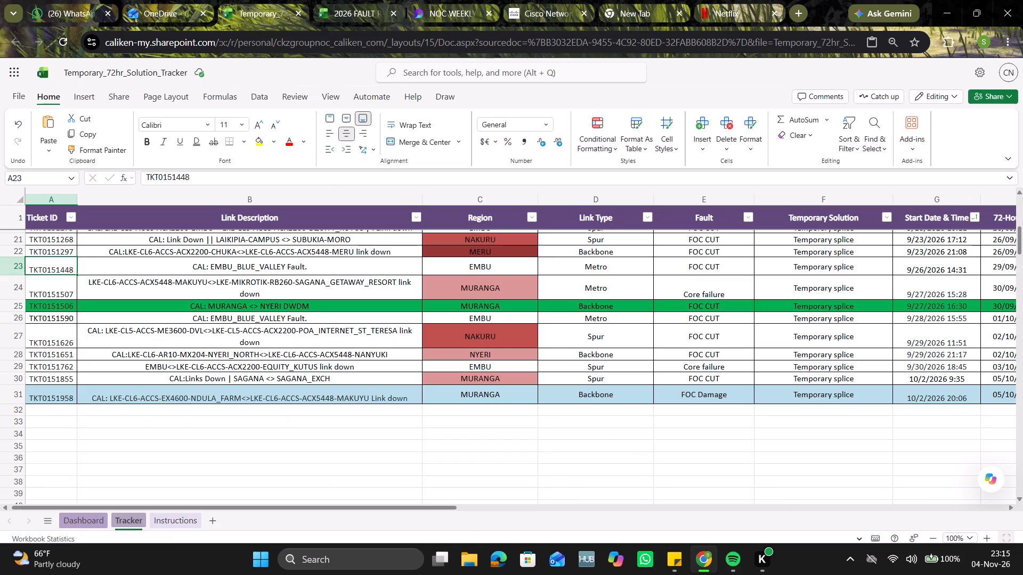
pyautogui.hotkey('ctrl', 'v')
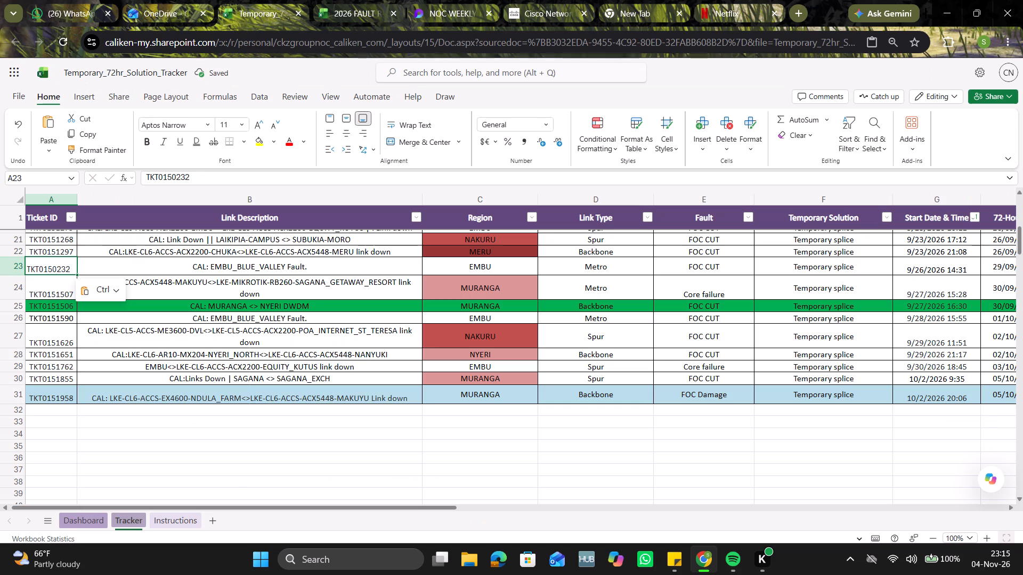
pyautogui.click(246, 478)
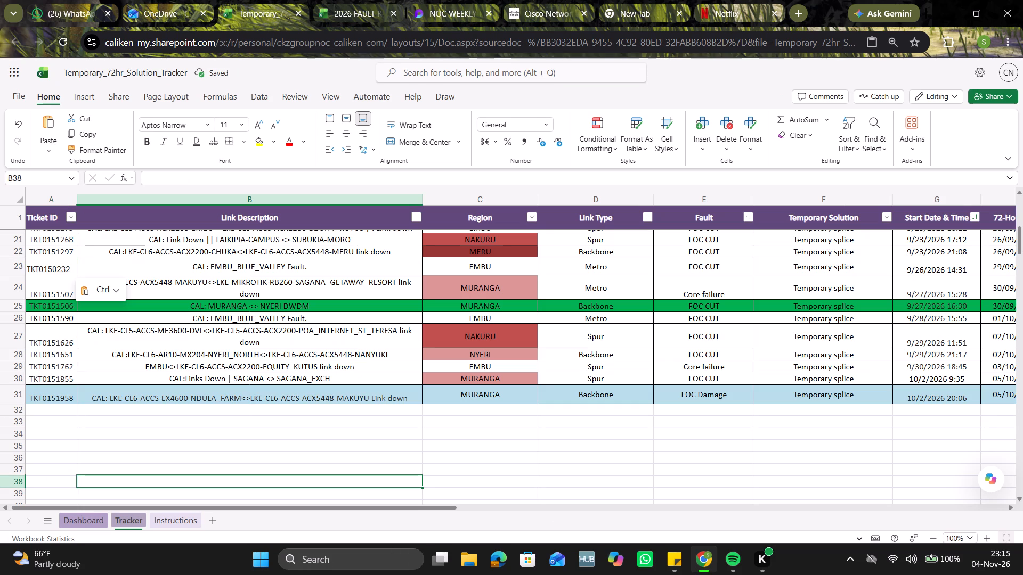
pyautogui.doubleClick(254, 429)
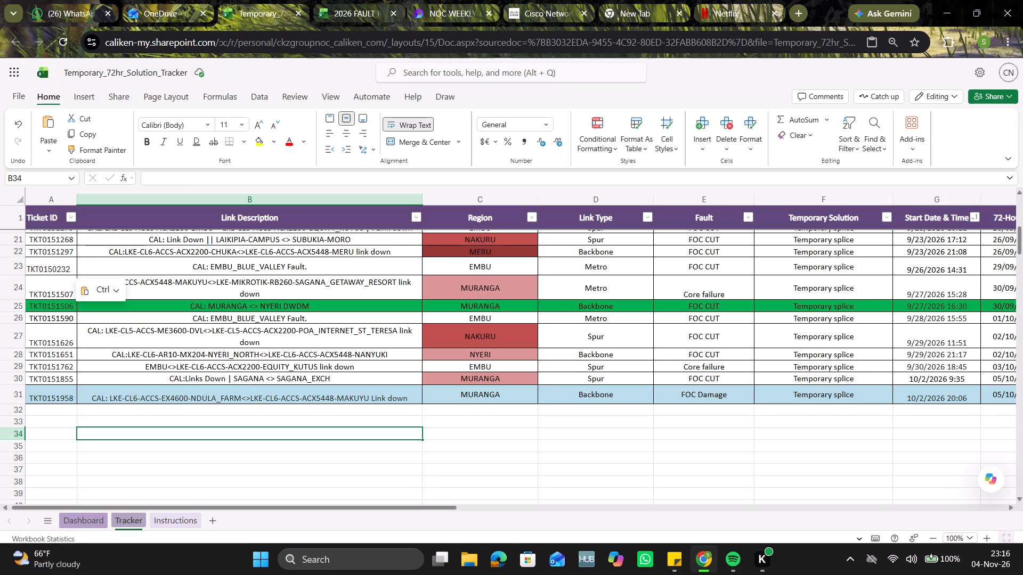
# Search the tracker for TKT0150232 and check the rows around the matching entry.
pyautogui.hotkey('ctrl', 'f')
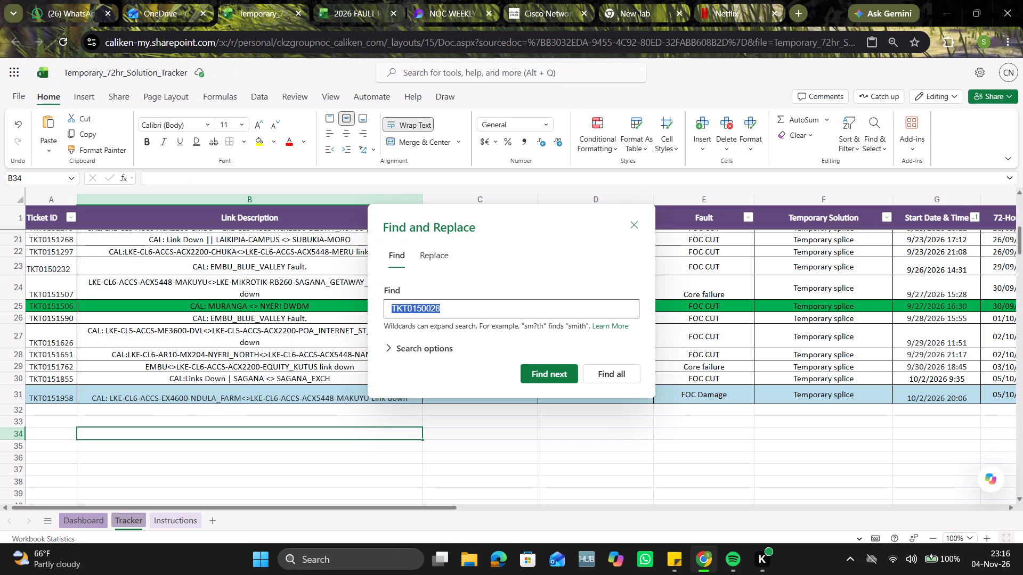
pyautogui.hotkey('ctrl', 'v')
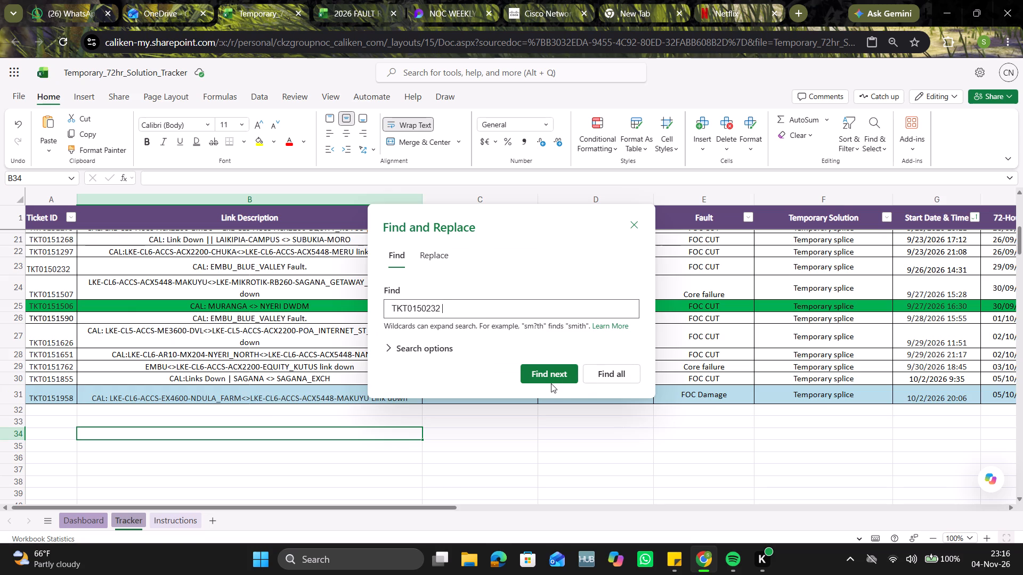
pyautogui.press('BackSpace')
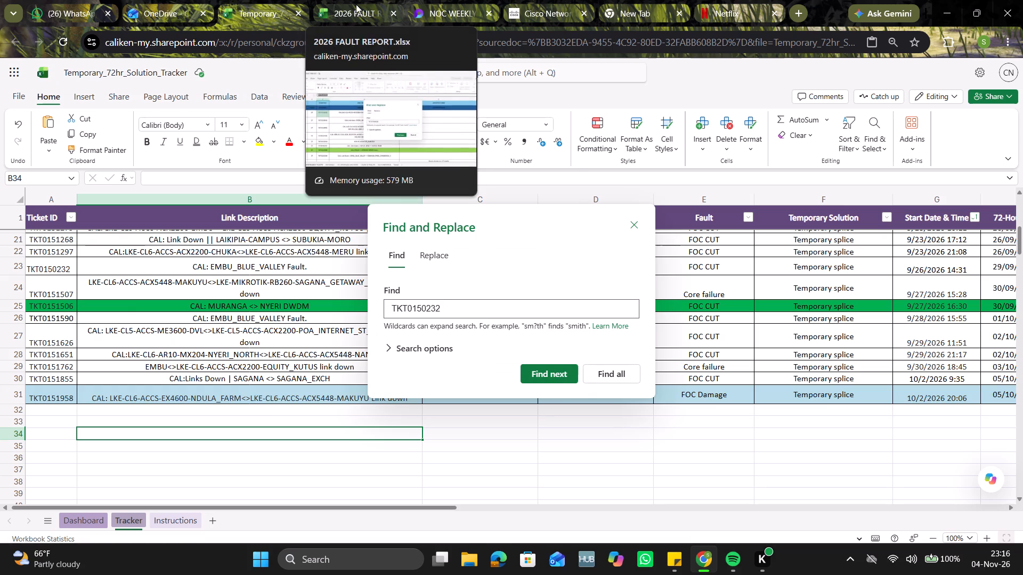
pyautogui.doubleClick(538, 383)
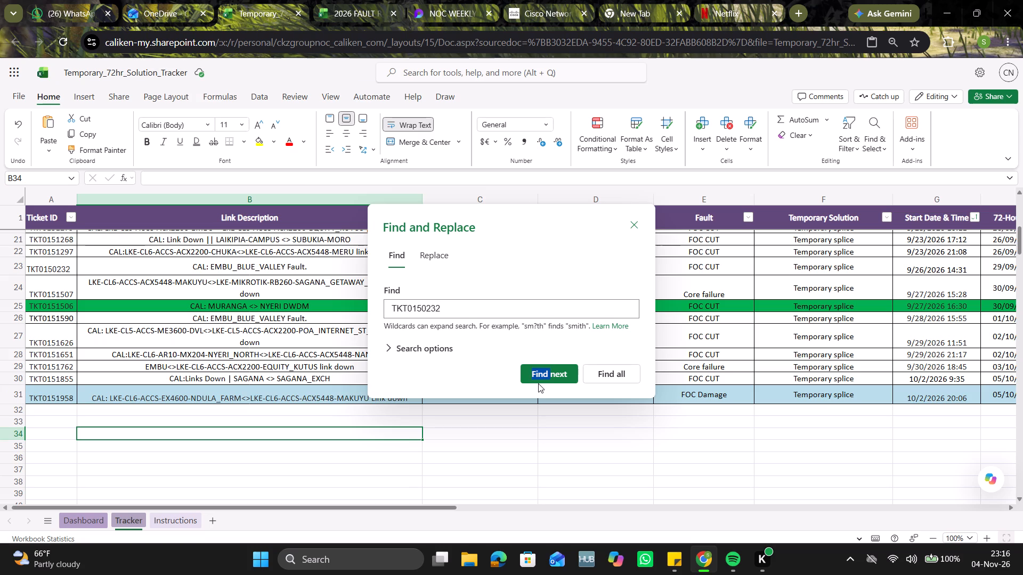
pyautogui.click(549, 372)
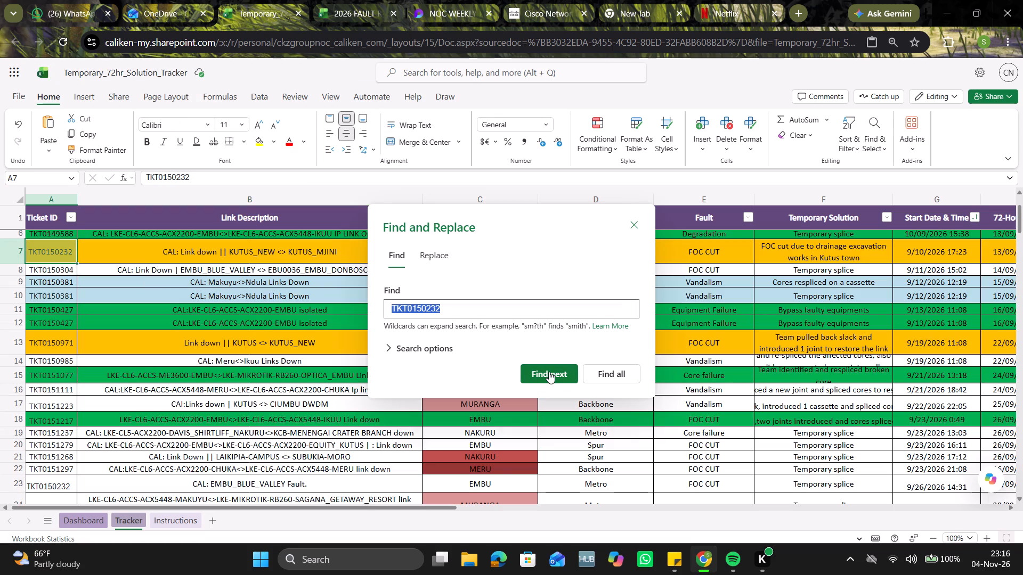
pyautogui.scroll(1, 267, 264)
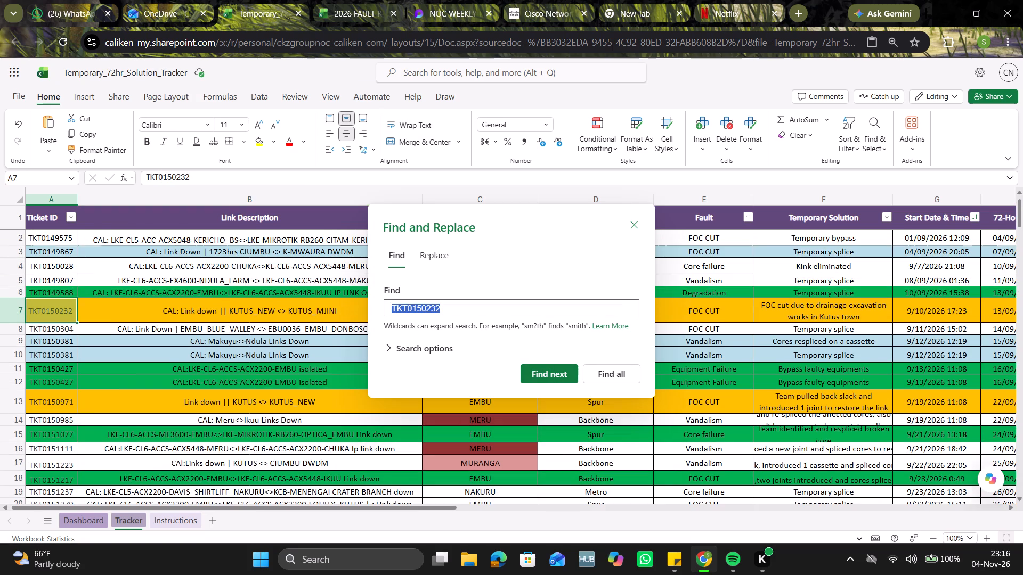
pyautogui.scroll(1, 267, 264)
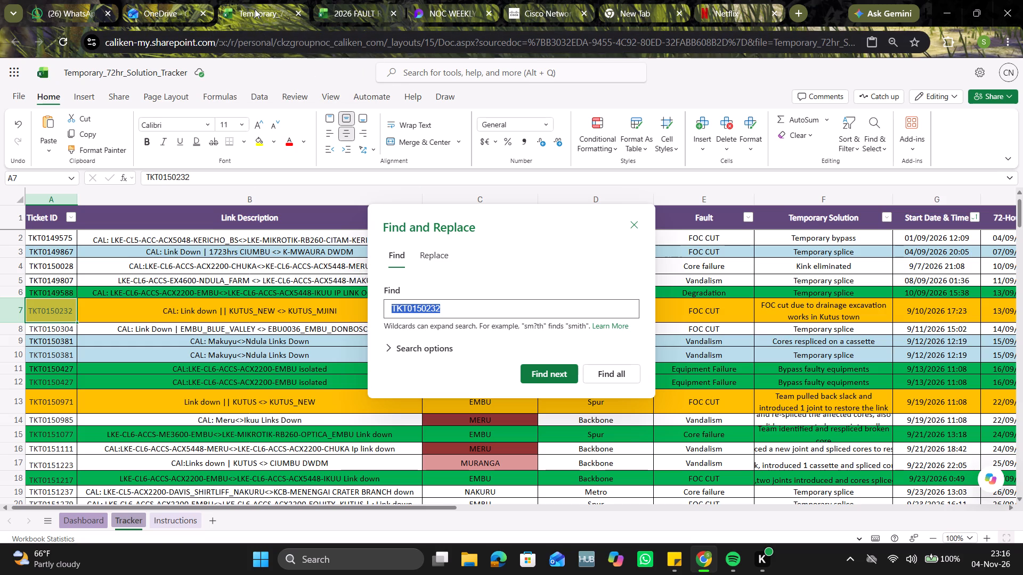
# Check the fault report rows around TKT0150232, and review the tracker's entries from the first ticket through TKT0151958.
pyautogui.click(327, 7)
pyautogui.scroll(1, 217, 322)
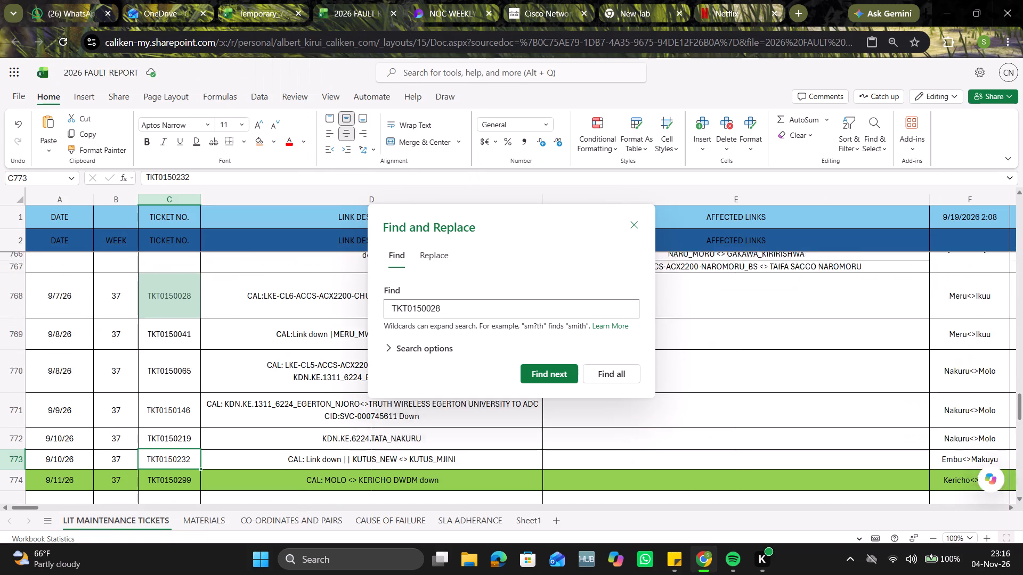
pyautogui.scroll(2, 217, 322)
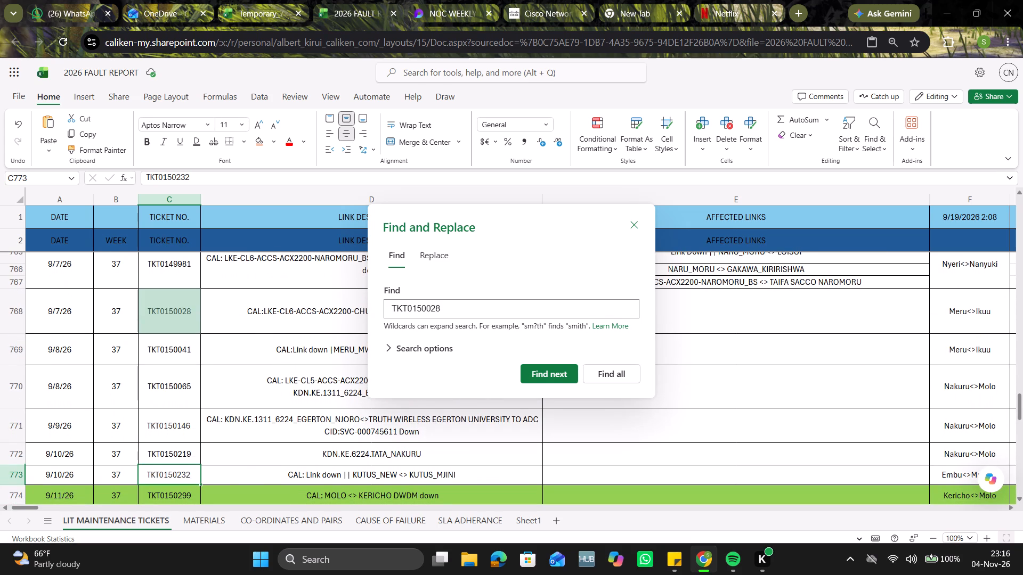
pyautogui.click(256, 6)
pyautogui.moveTo(641, 225); pyautogui.dragTo(625, 223)
pyautogui.click(625, 223)
pyautogui.click(634, 224)
pyautogui.scroll(-4, 547, 383)
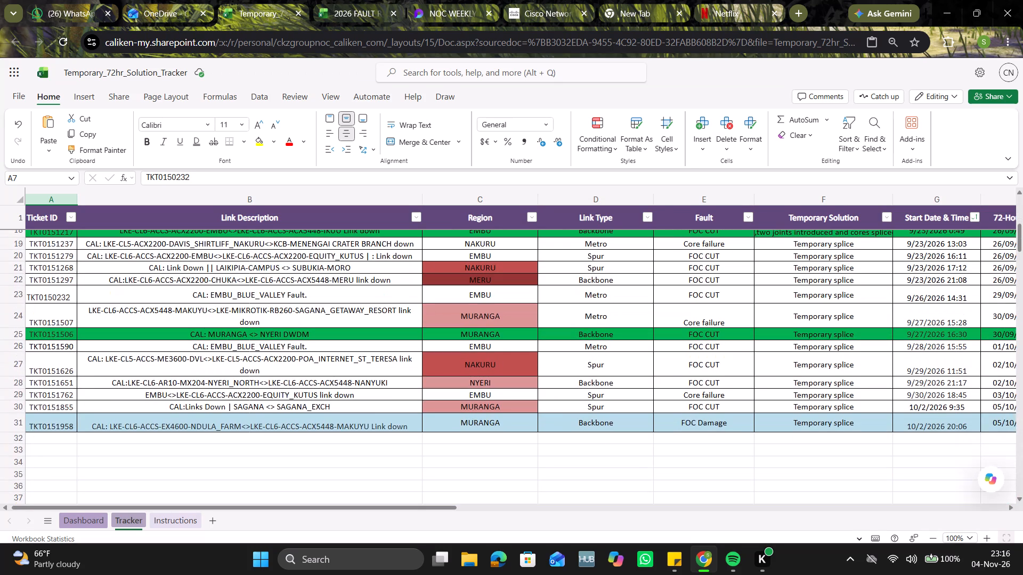
pyautogui.hscroll(2, 323, 436)
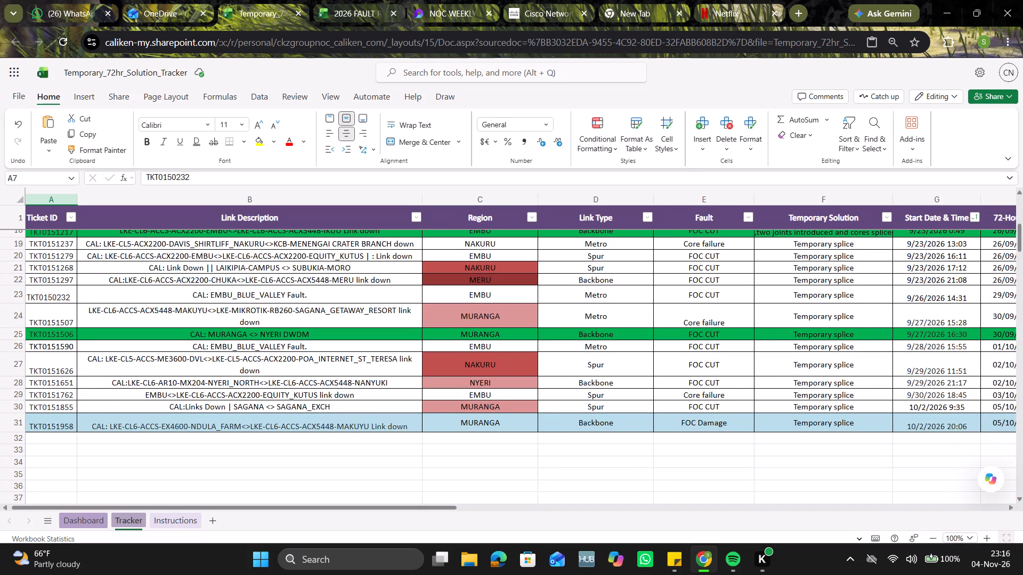
pyautogui.click(58, 423)
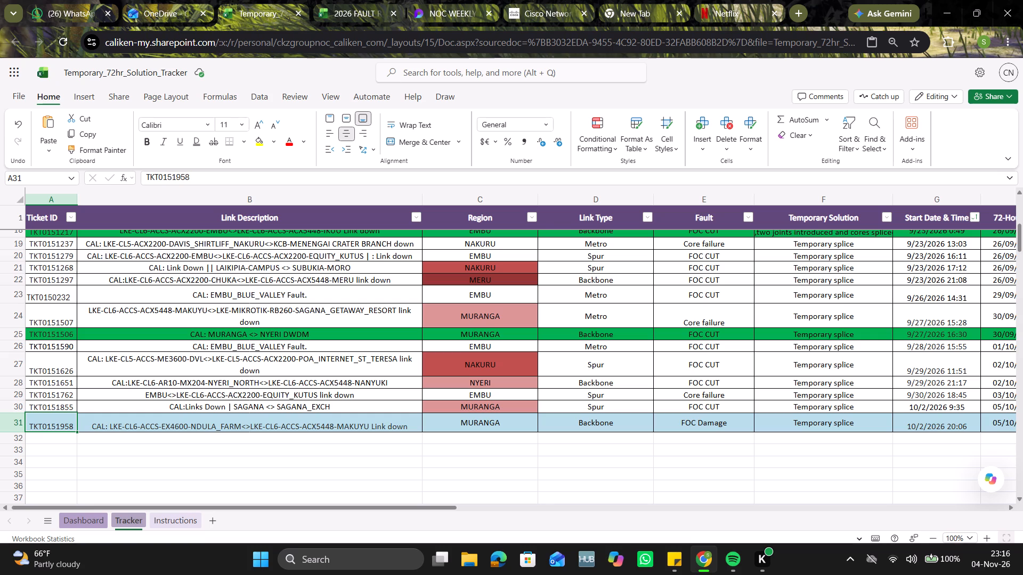
pyautogui.scroll(4, 331, 409)
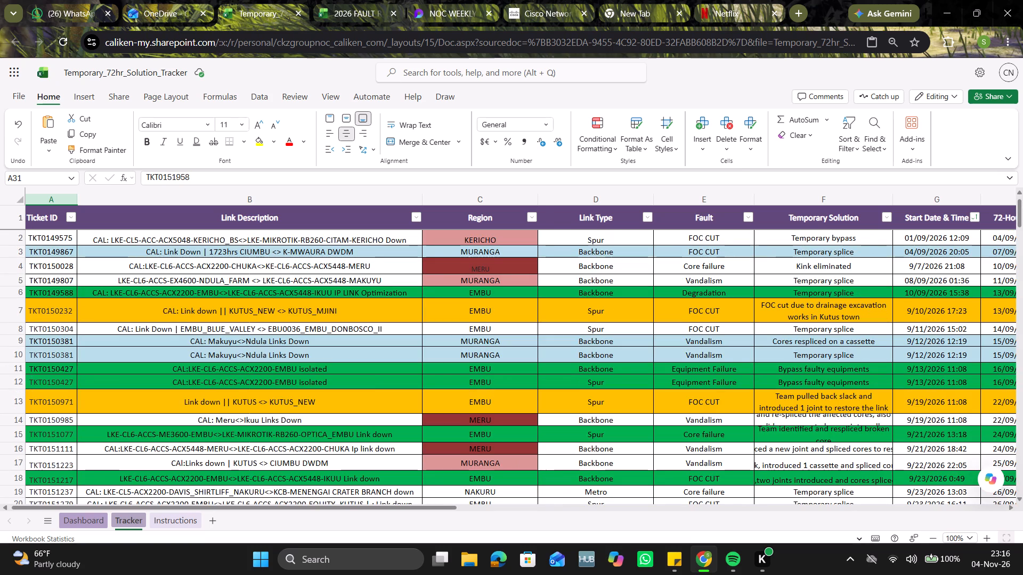
pyautogui.scroll(-3, 331, 409)
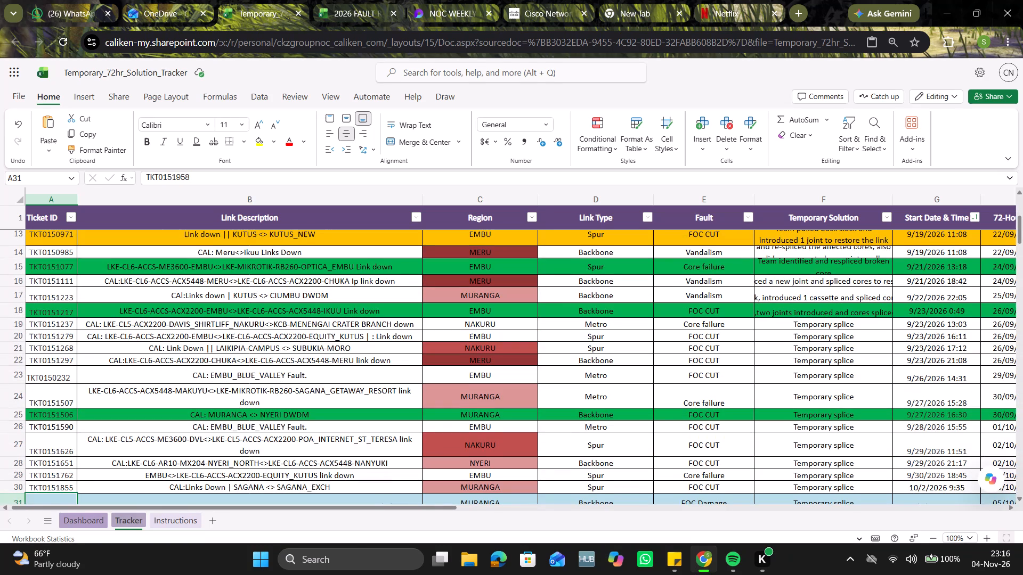
# Look through the clipboard history for previously copied ticket numbers, and review the tracker's ticket rows alongside it.
pyautogui.press('super+v')
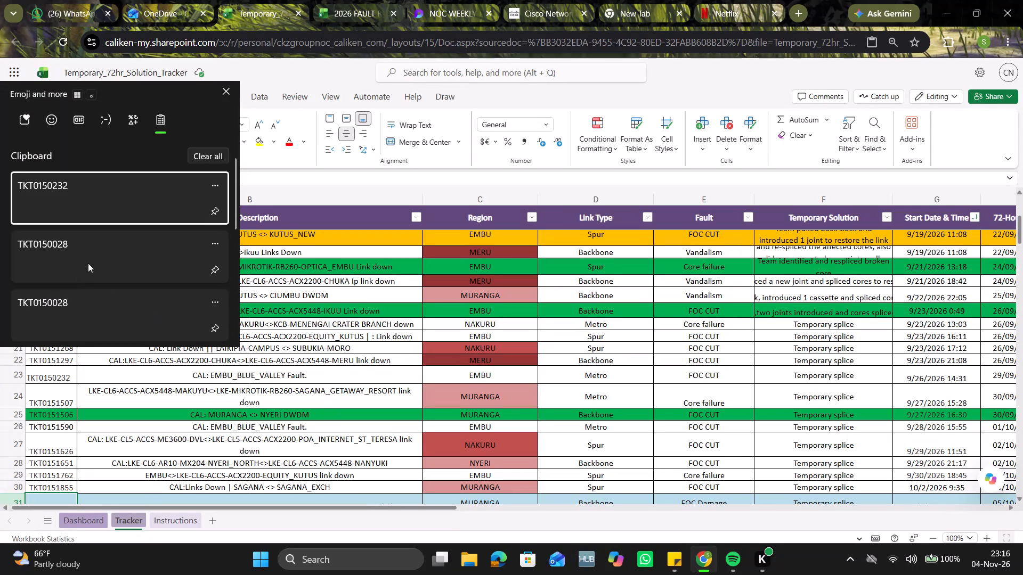
pyautogui.scroll(-1, 105, 225)
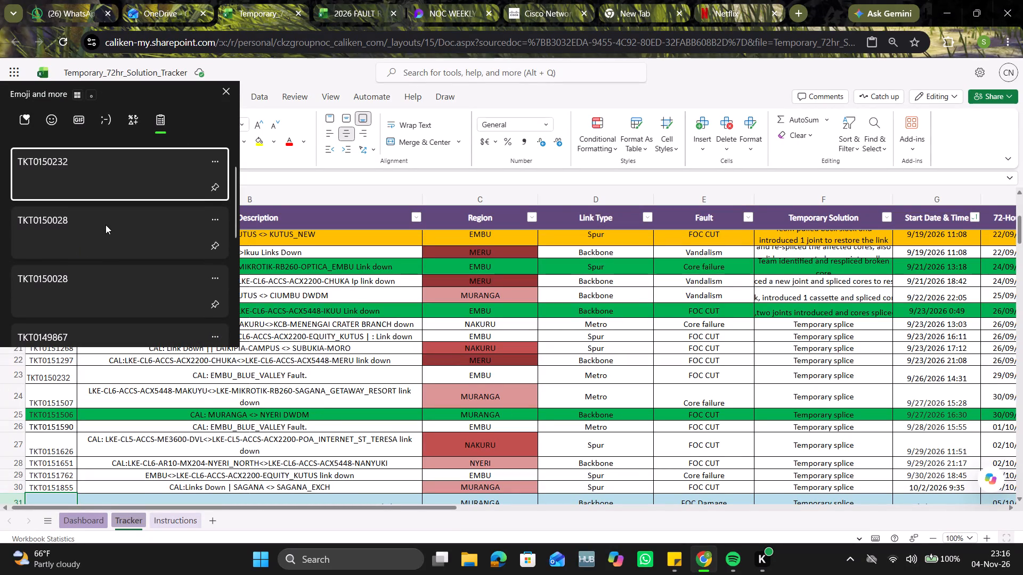
pyautogui.scroll(-3, 198, 408)
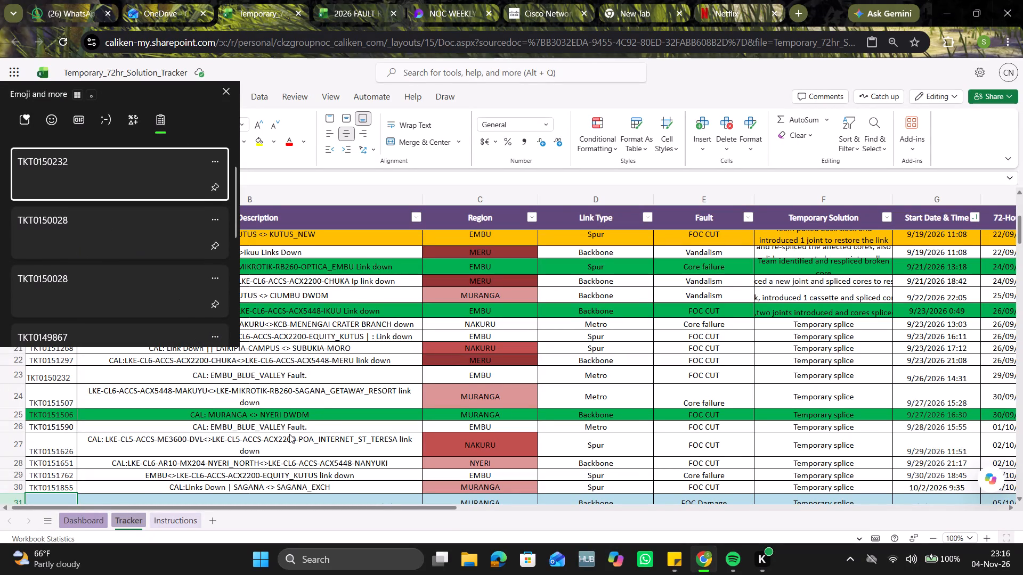
pyautogui.rightClick(289, 434)
pyautogui.scroll(-1, 289, 434)
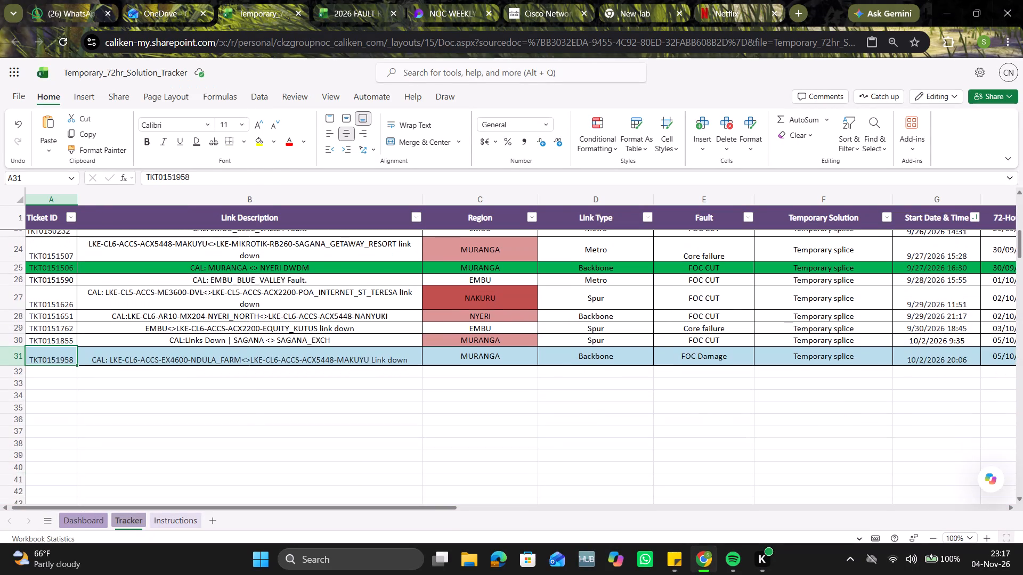
pyautogui.scroll(-1, 289, 434)
pyautogui.scroll(1, 289, 434)
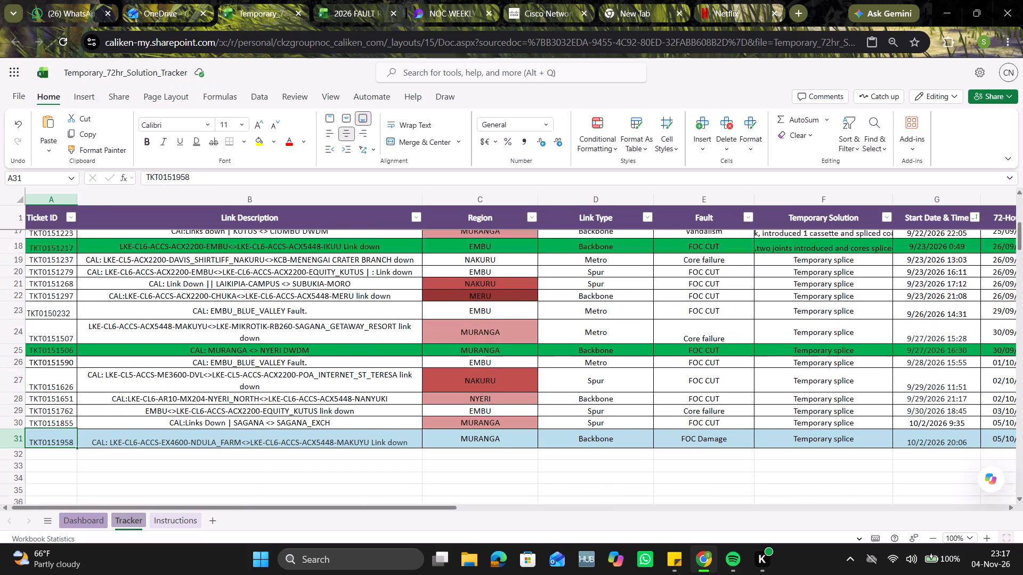
pyautogui.scroll(5, 289, 434)
pyautogui.hscroll(2, 289, 434)
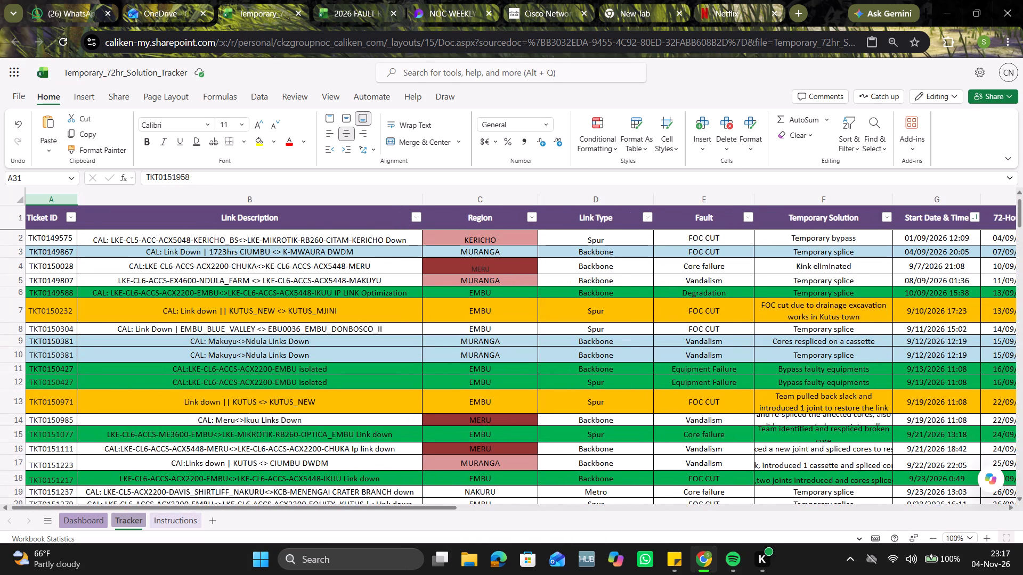
pyautogui.press('super+v')
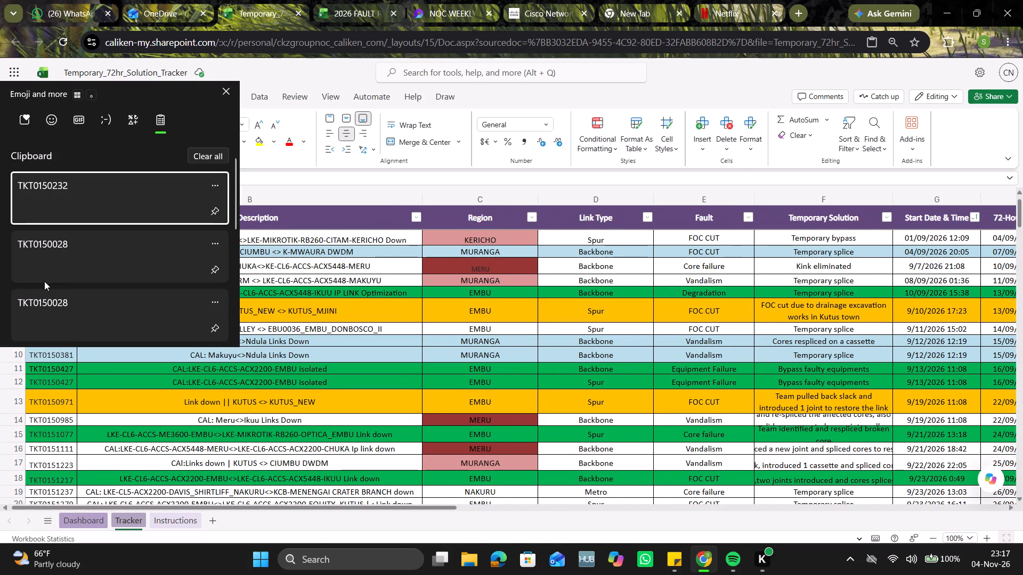
pyautogui.scroll(-5, 44, 281)
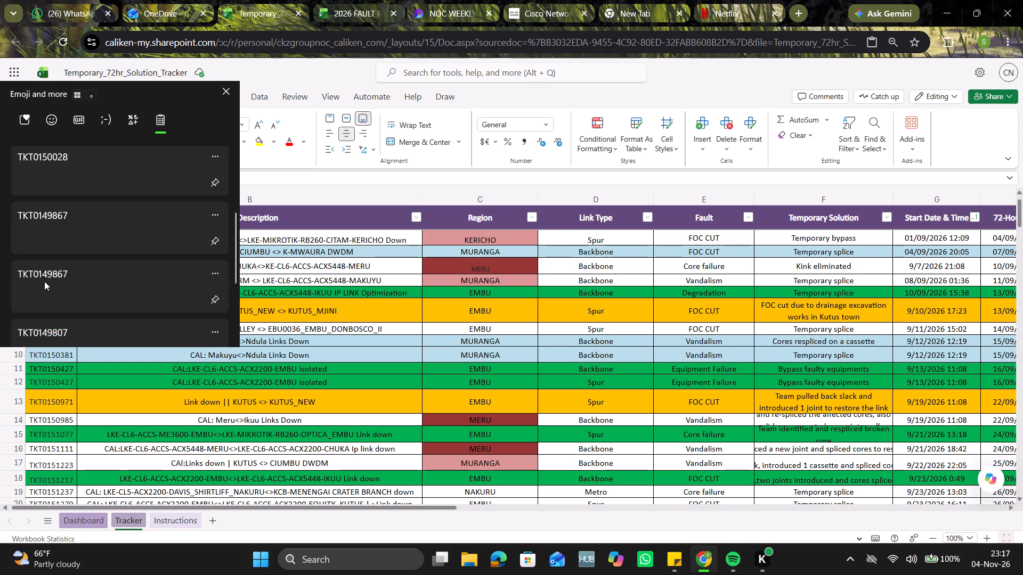
pyautogui.scroll(-2, 44, 281)
pyautogui.click(299, 403)
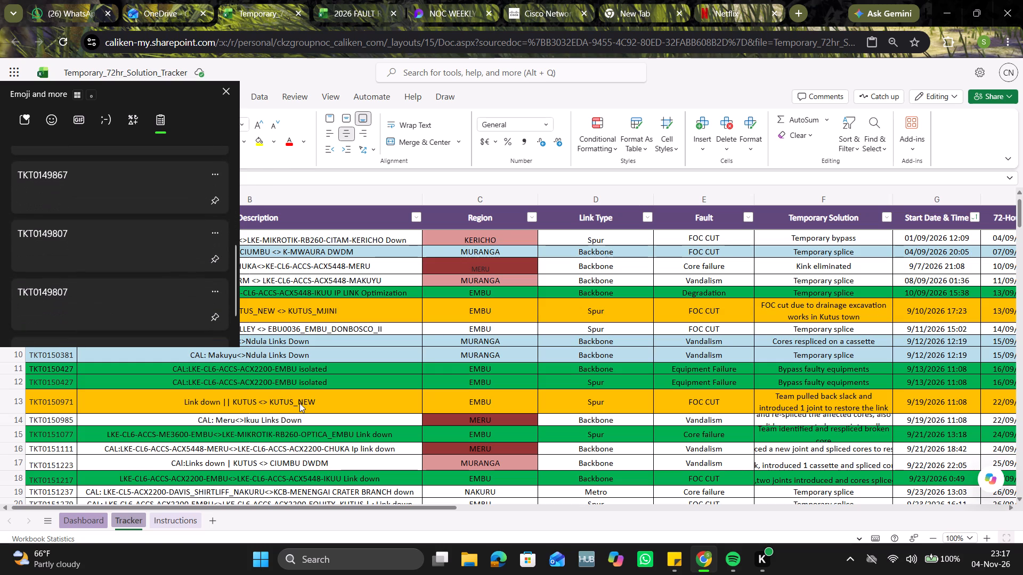
# Copy ticket TKT0149575 from the tracker's first entry and search the 2026 FAULT REPORT workbook for it.
pyautogui.click(64, 242)
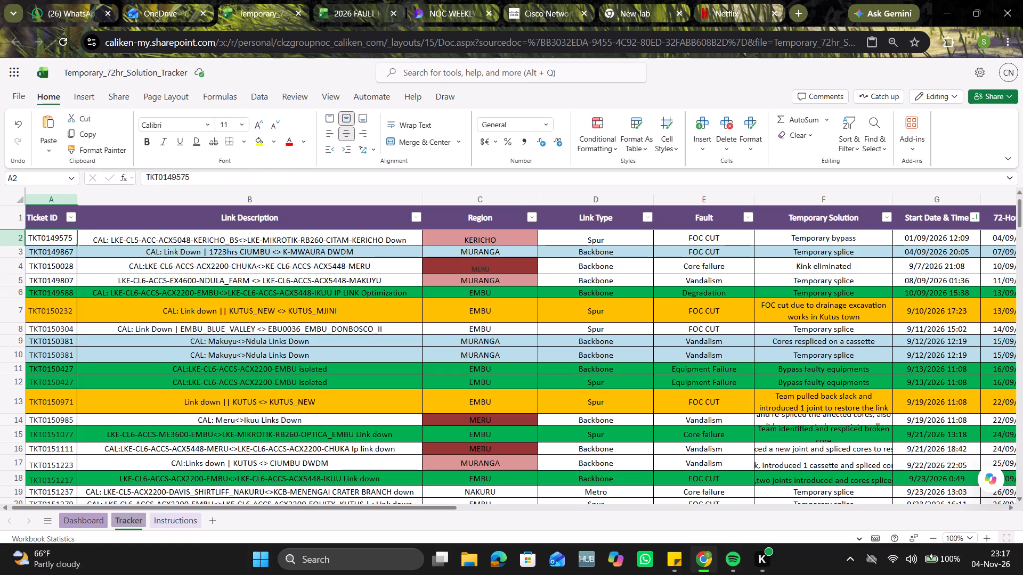
pyautogui.hotkey('ctrl', 'c')
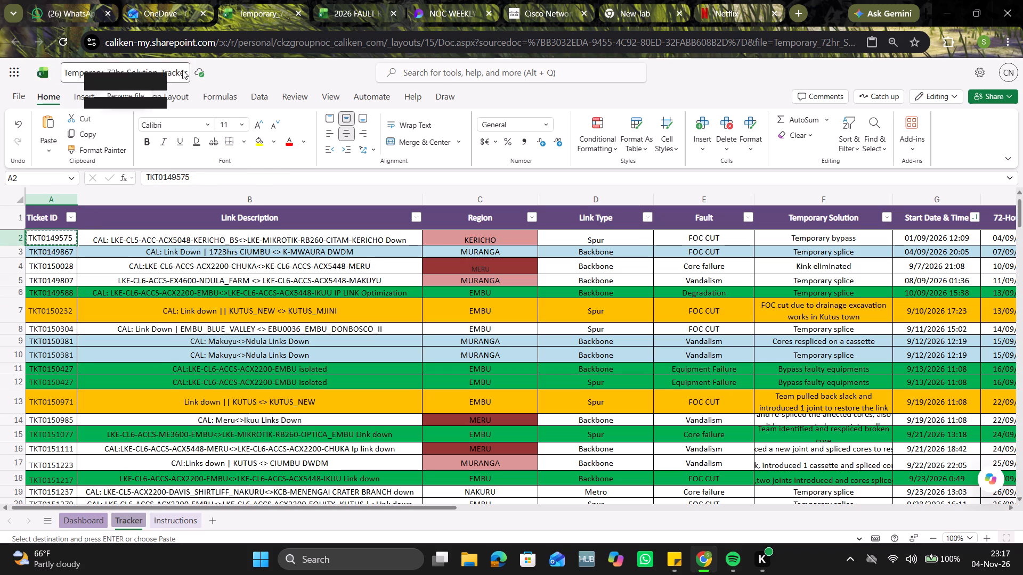
pyautogui.click(350, 0)
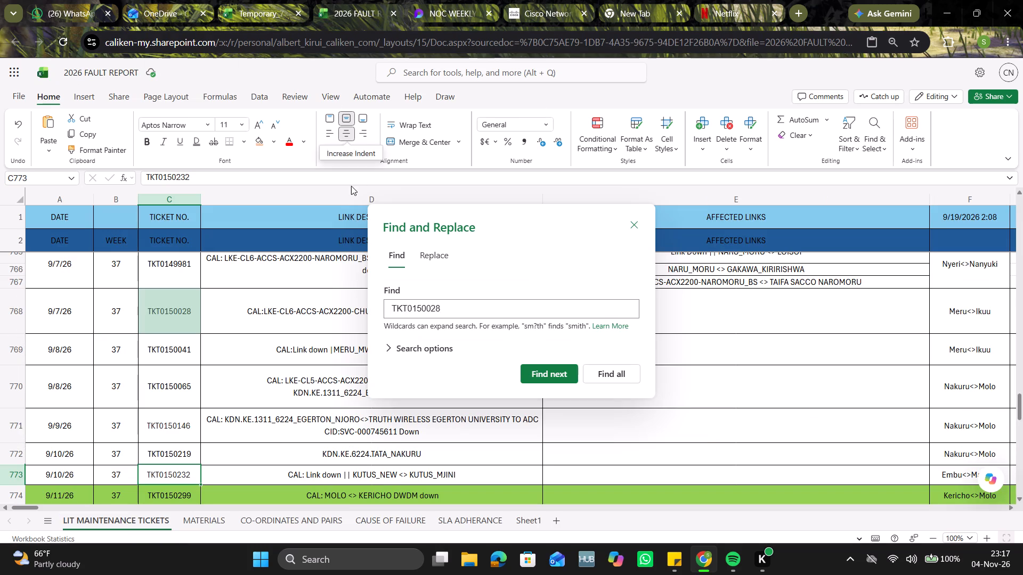
pyautogui.click(445, 310)
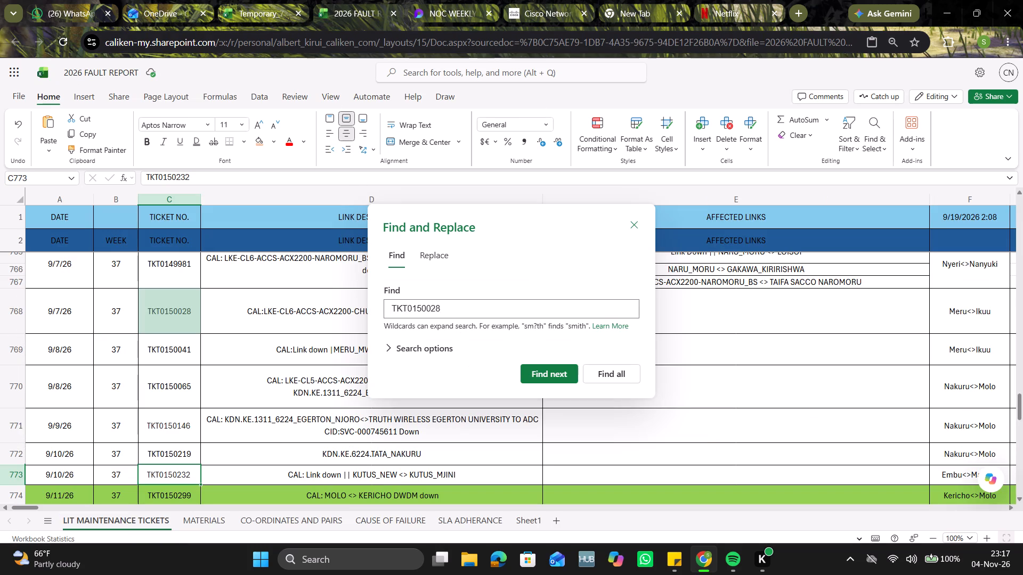
pyautogui.hotkey('ctrl', 'v')
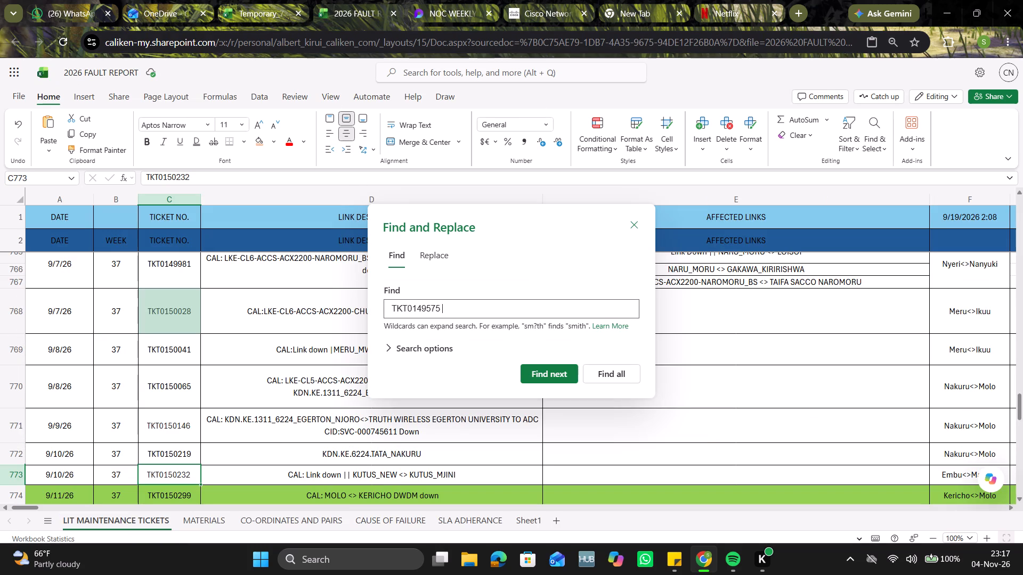
pyautogui.press('BackSpace')
pyautogui.click(534, 369)
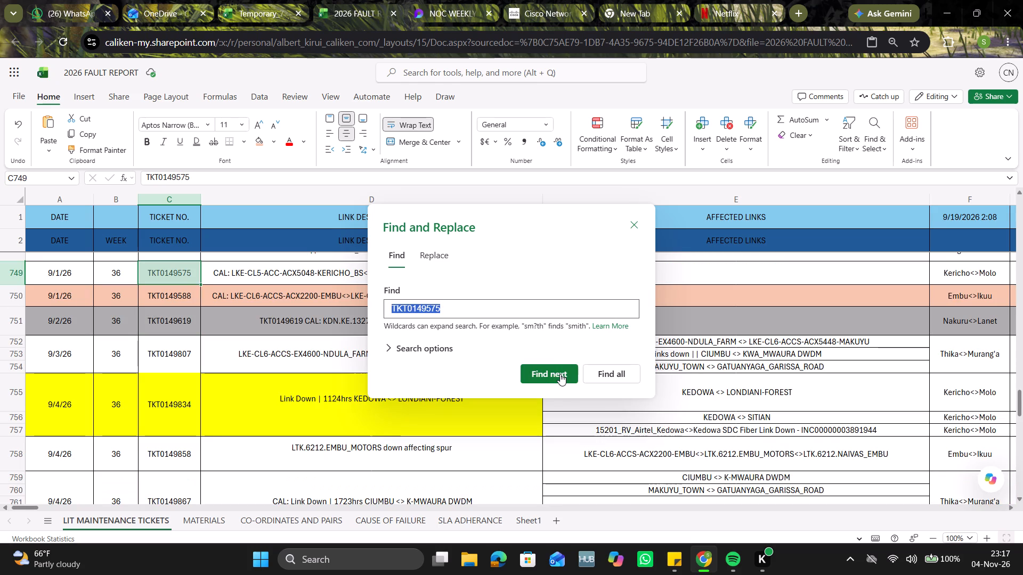
# Examine the fault report rows above and around TKT0149575, including their link descriptions and affected links.
pyautogui.scroll(1, 374, 400)
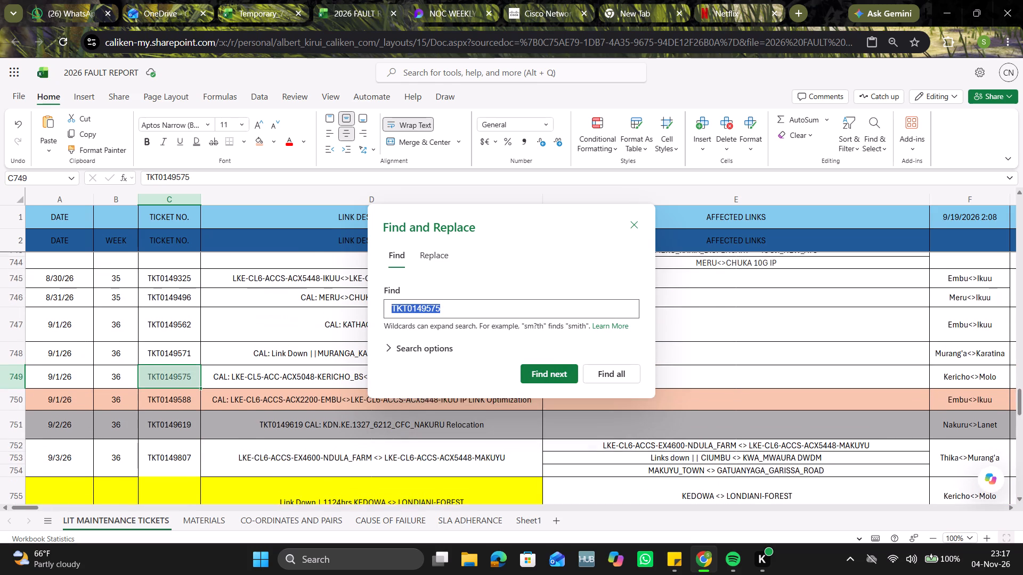
pyautogui.scroll(2, 374, 400)
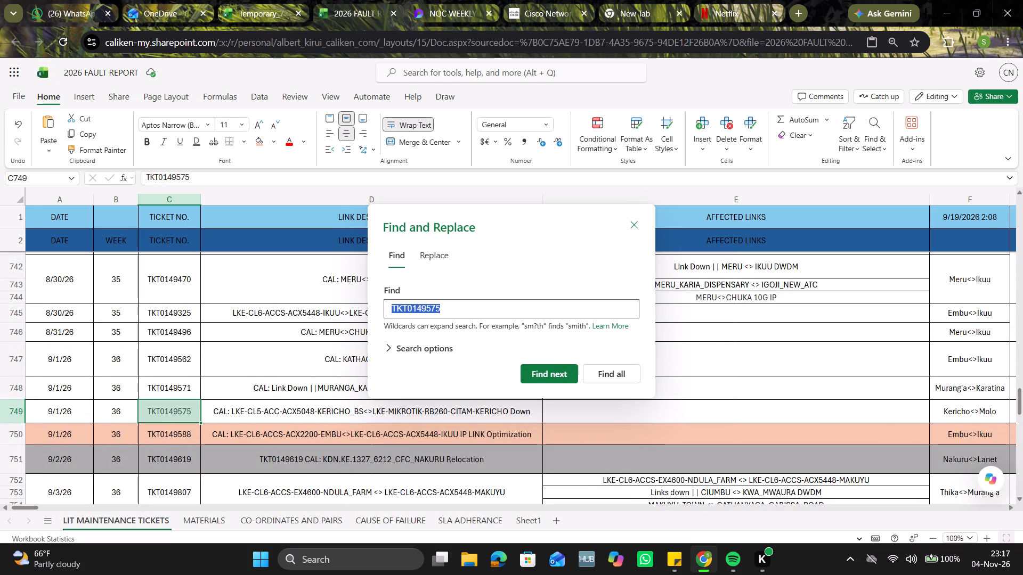
pyautogui.scroll(1, 349, 437)
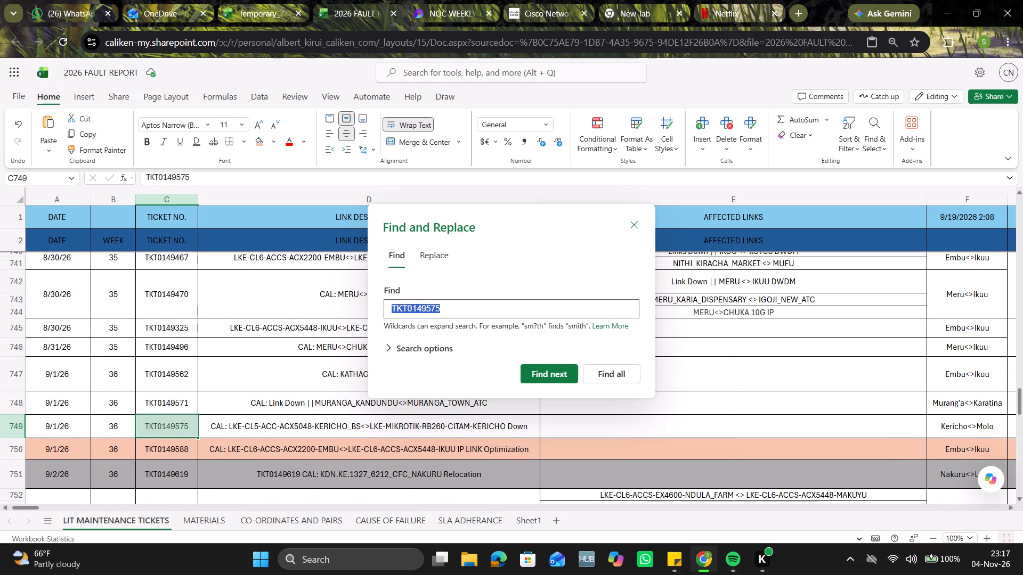
pyautogui.hscroll(-2, 349, 437)
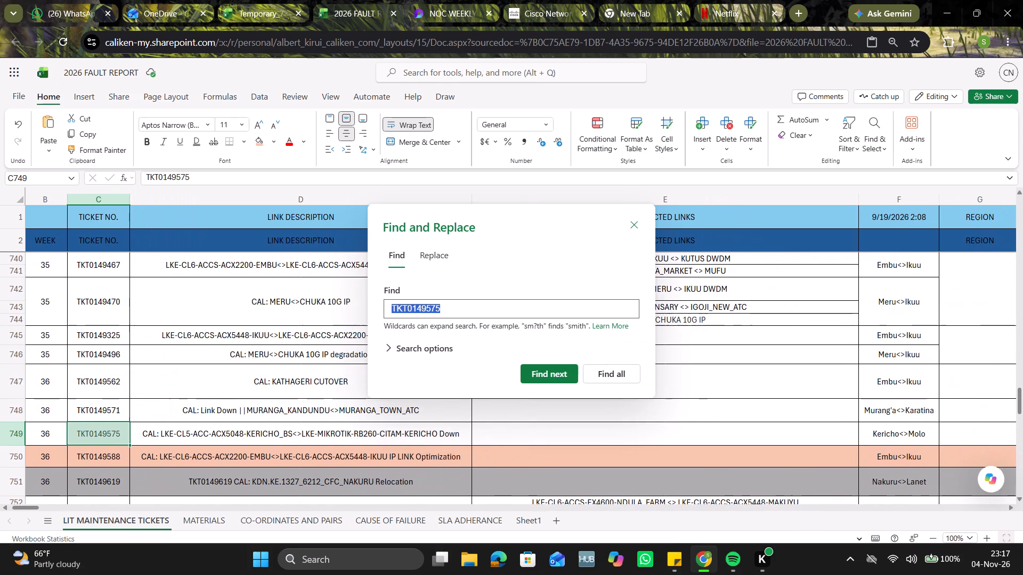
pyautogui.hscroll(-2, 349, 437)
pyautogui.hscroll(4, 349, 437)
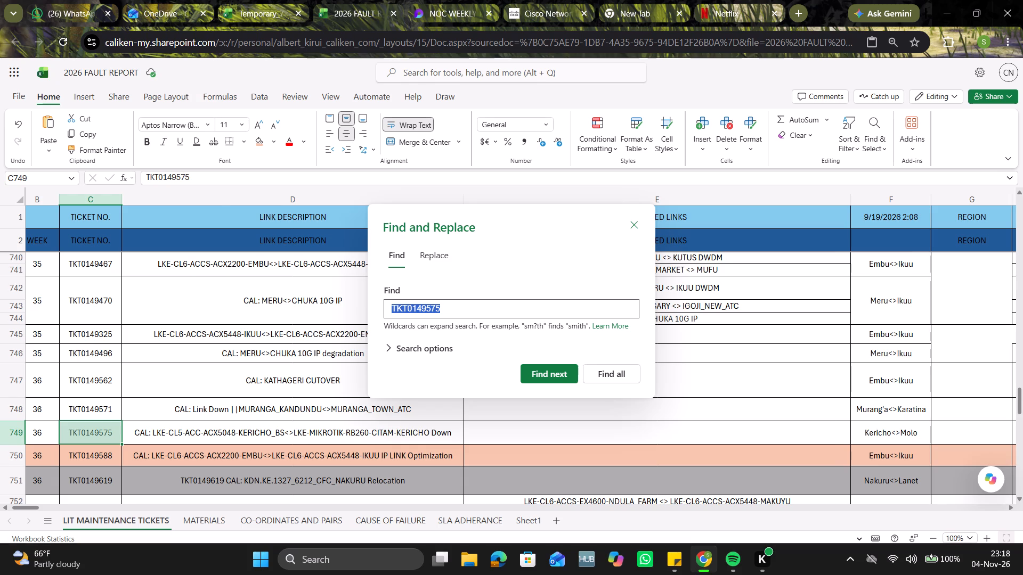
# Copy ticket TKT0151958 from the tracker's last entry and search the 2026 FAULT REPORT workbook for it.
pyautogui.click(252, 0)
pyautogui.scroll(-4, 221, 434)
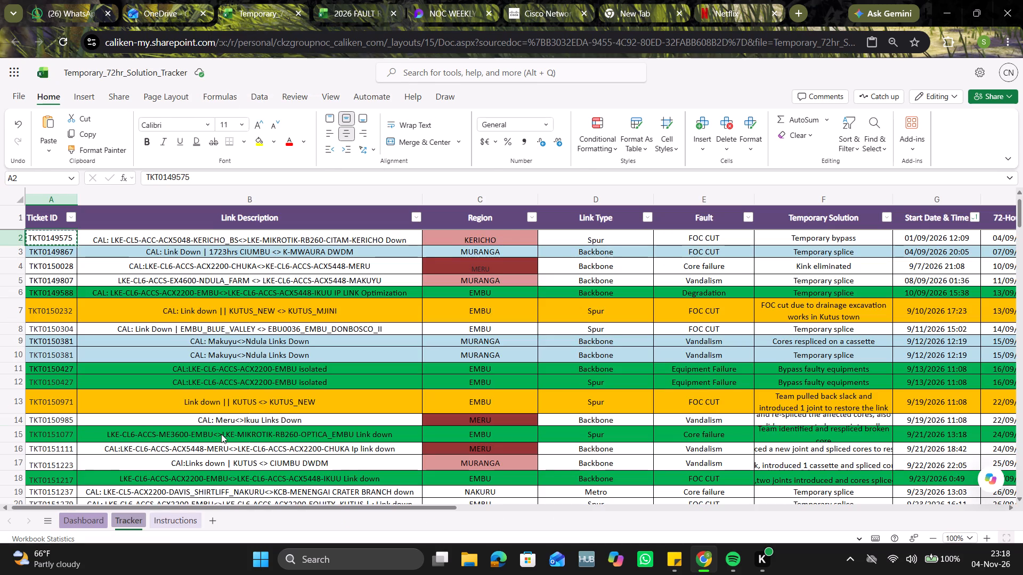
pyautogui.click(247, 381)
pyautogui.scroll(-5, 247, 381)
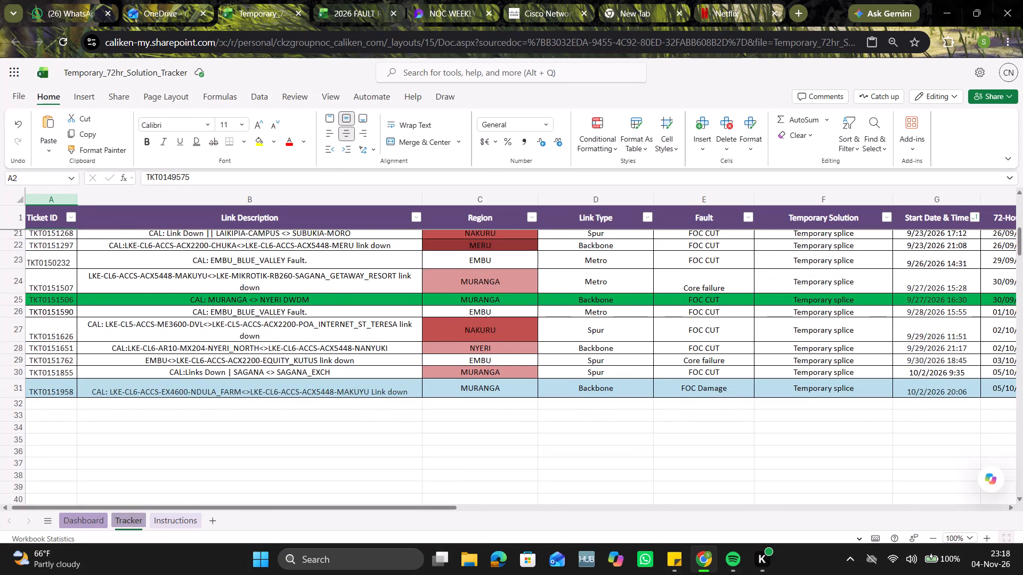
pyautogui.click(55, 384)
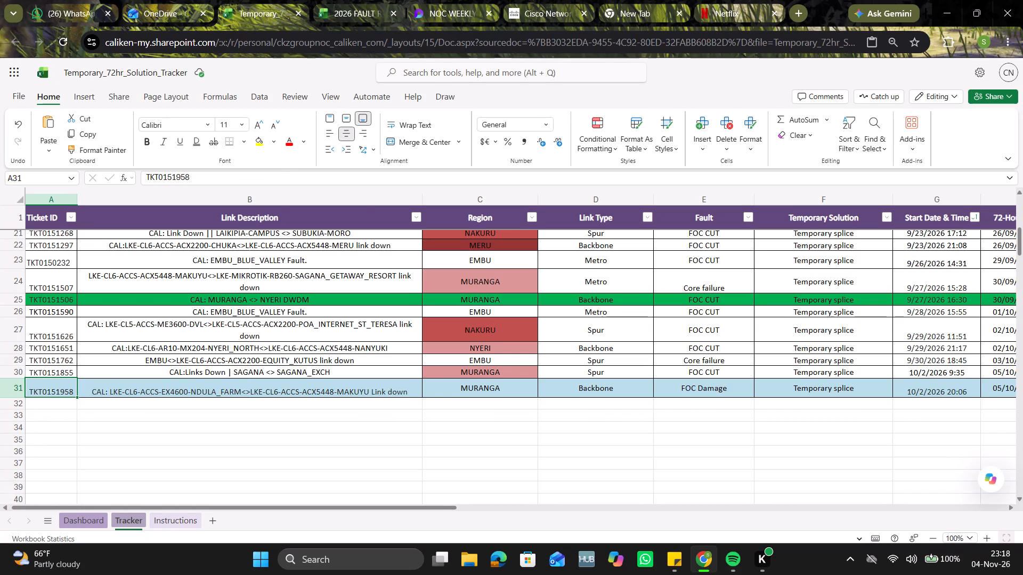
pyautogui.tripleClick(172, 176)
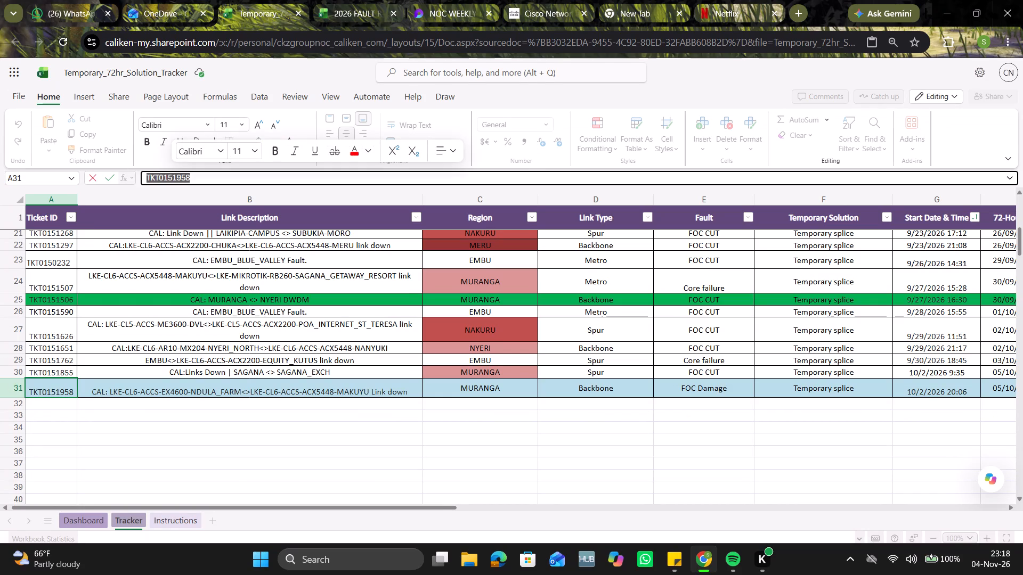
pyautogui.hotkey('ctrl', 'c')
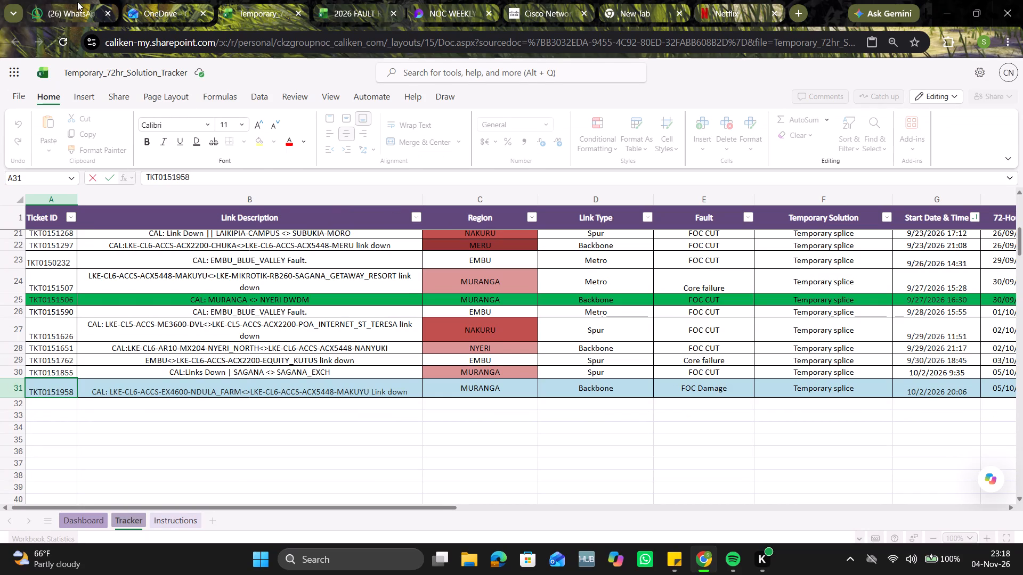
pyautogui.click(341, 5)
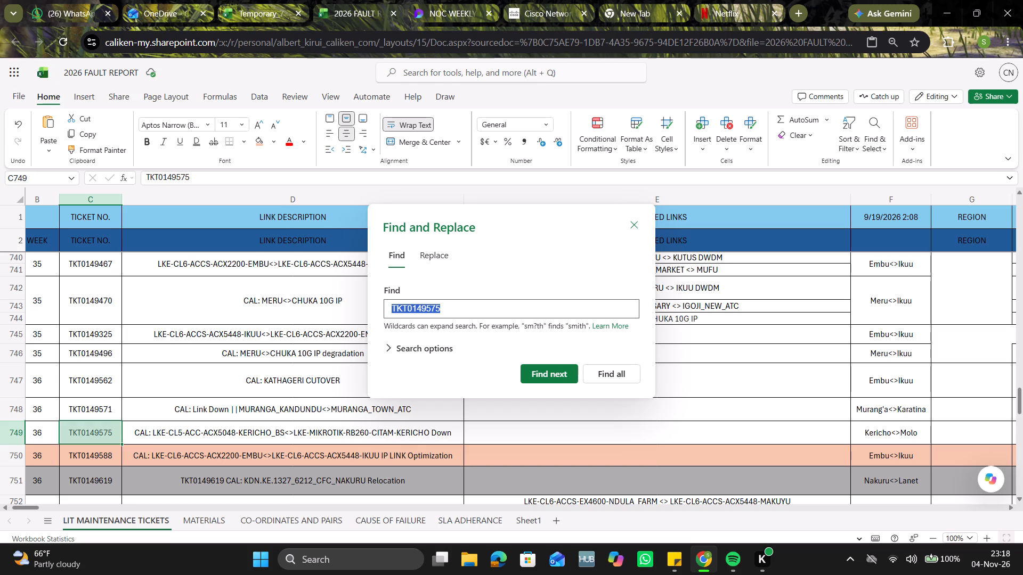
pyautogui.press('BackSpace')
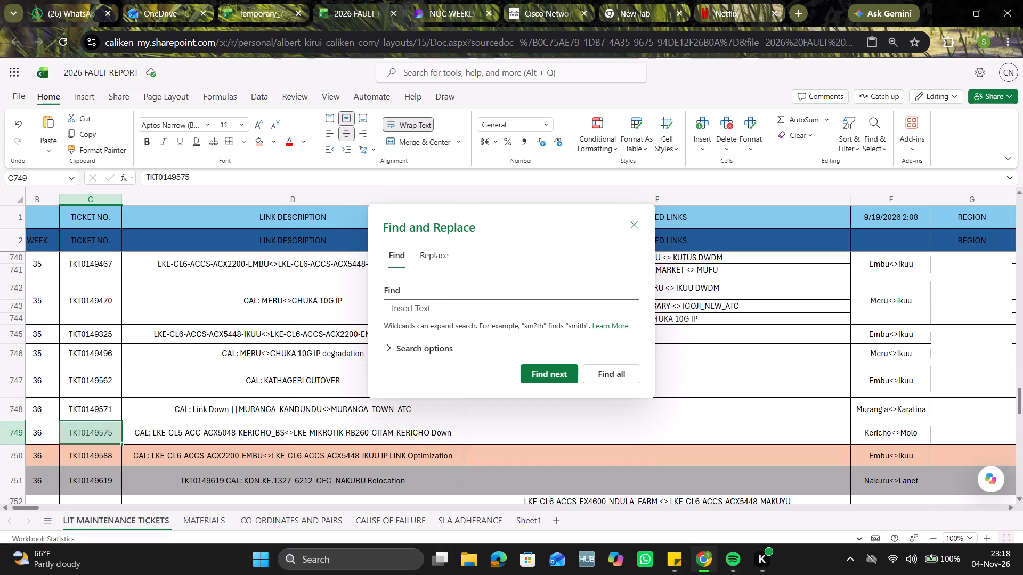
pyautogui.hotkey('ctrl', 'v')
pyautogui.click(554, 381)
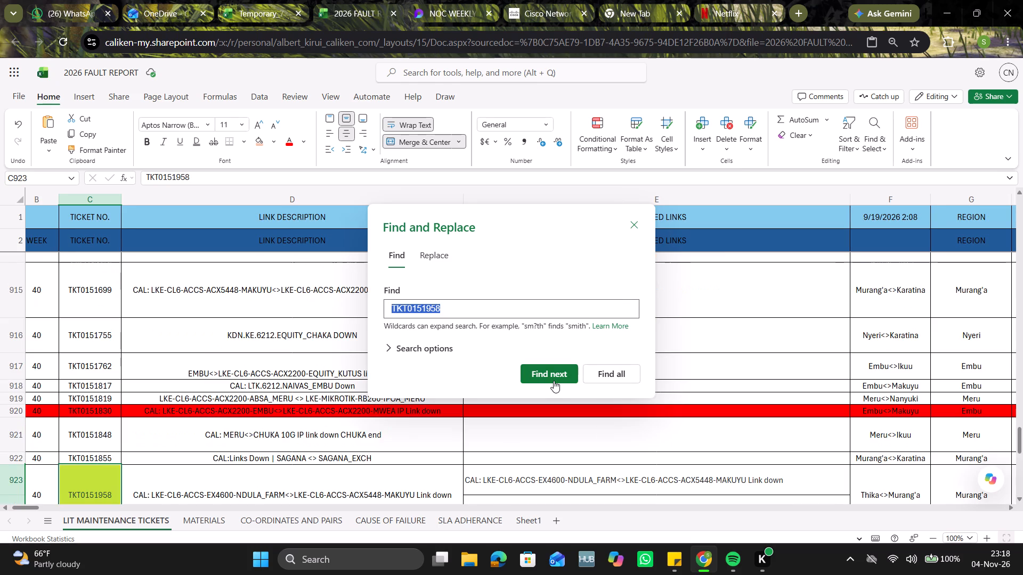
# Review TKT0151958's fault report record across to its resolution type and long-term mitigation, and check the resolution types of the following tickets.
pyautogui.scroll(-1, 325, 442)
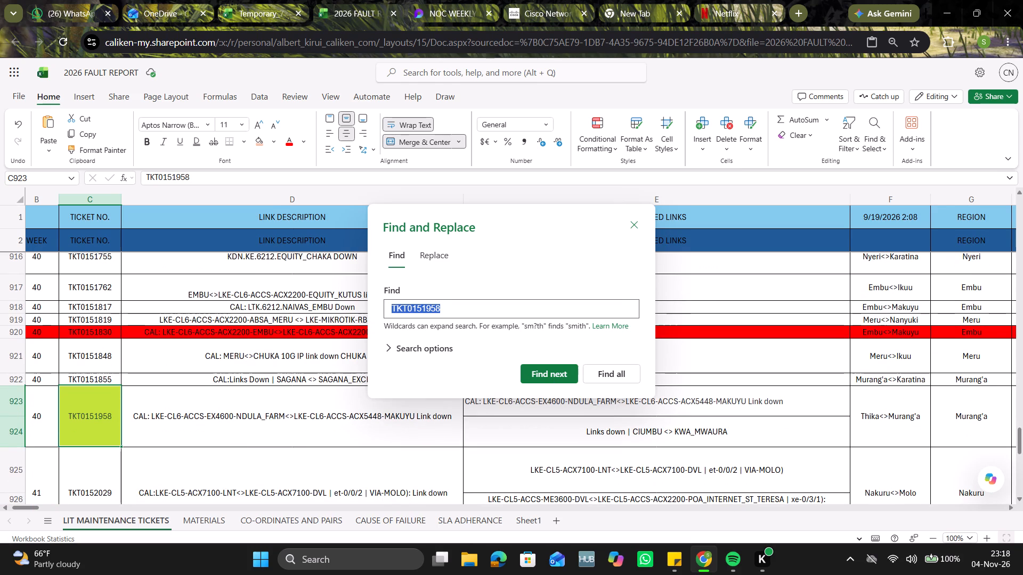
pyautogui.hscroll(-7, 530, 451)
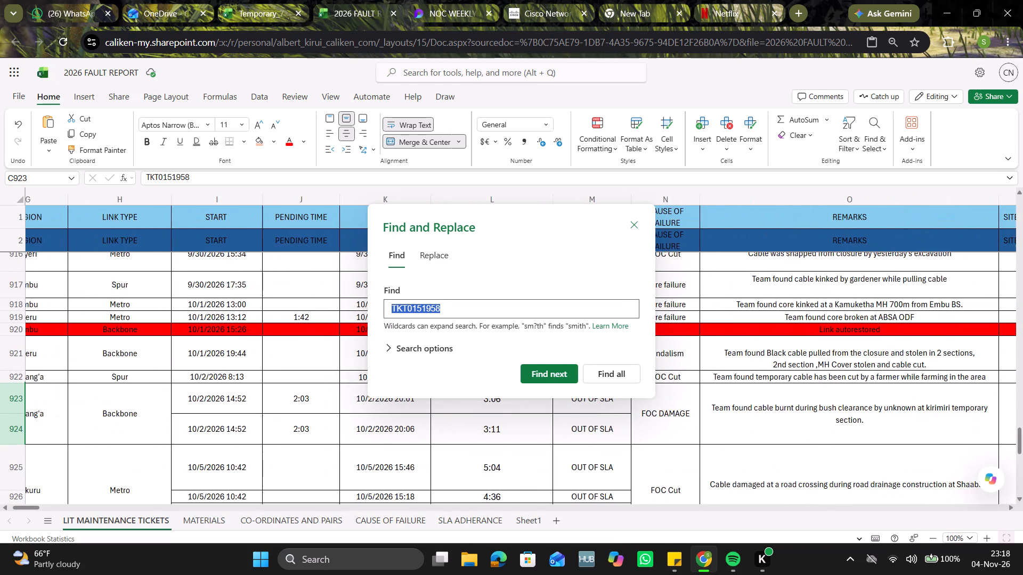
pyautogui.hscroll(-6, 530, 451)
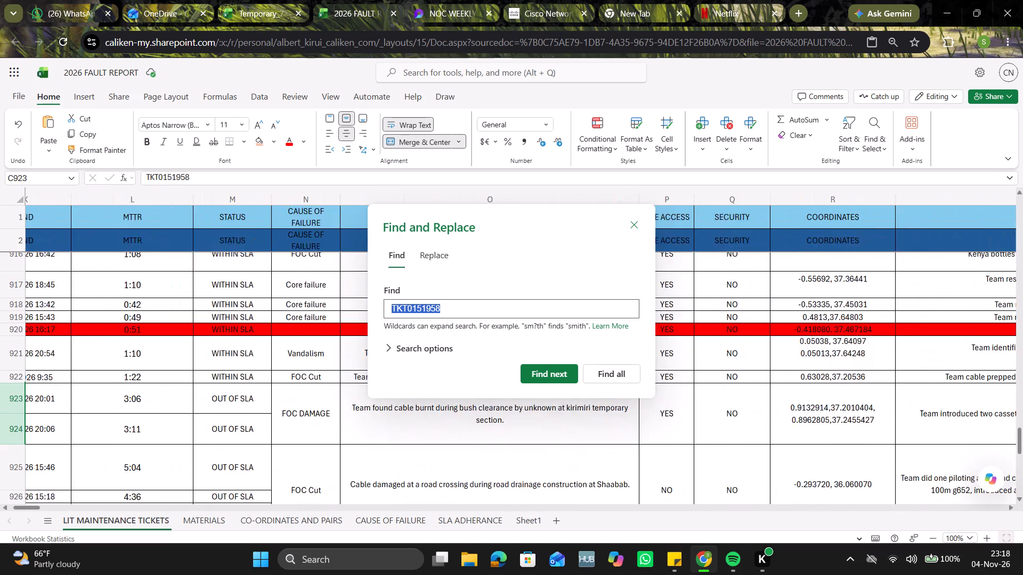
pyautogui.hscroll(-6, 530, 451)
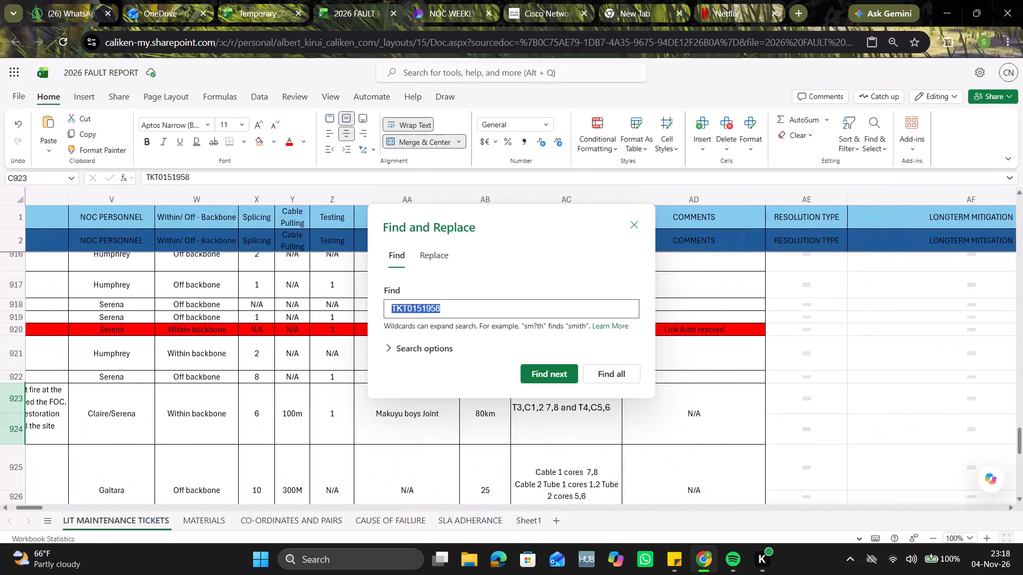
pyautogui.hscroll(-3, 530, 451)
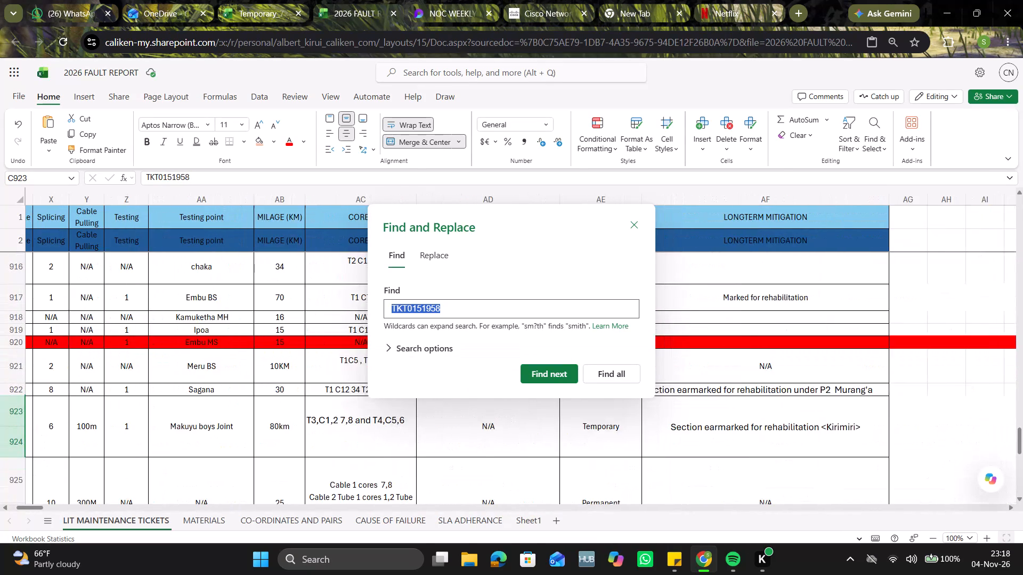
pyautogui.hscroll(-3, 530, 451)
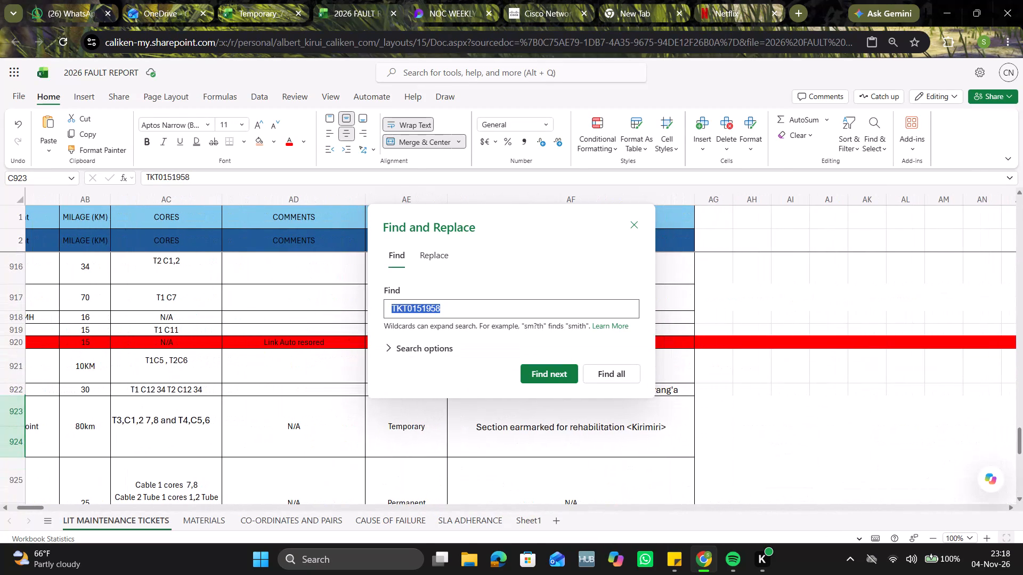
pyautogui.scroll(-1, 530, 451)
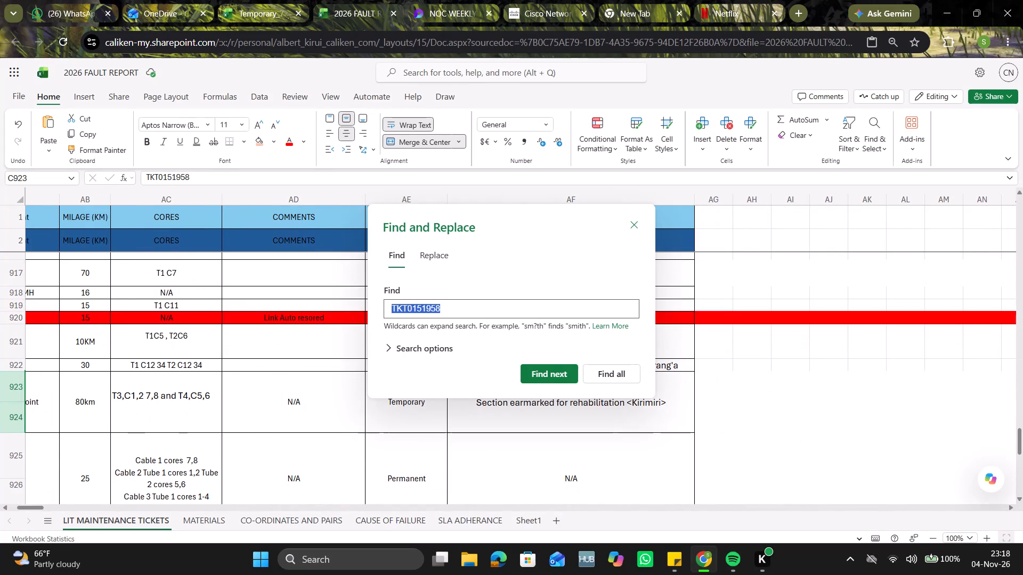
pyautogui.scroll(-4, 530, 451)
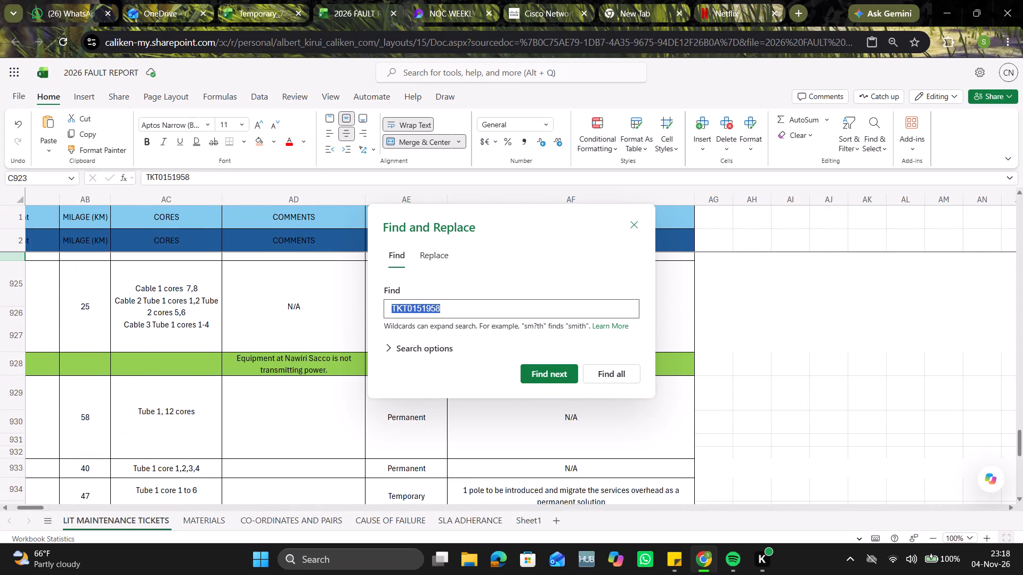
pyautogui.scroll(-1, 530, 451)
pyautogui.scroll(1, 530, 451)
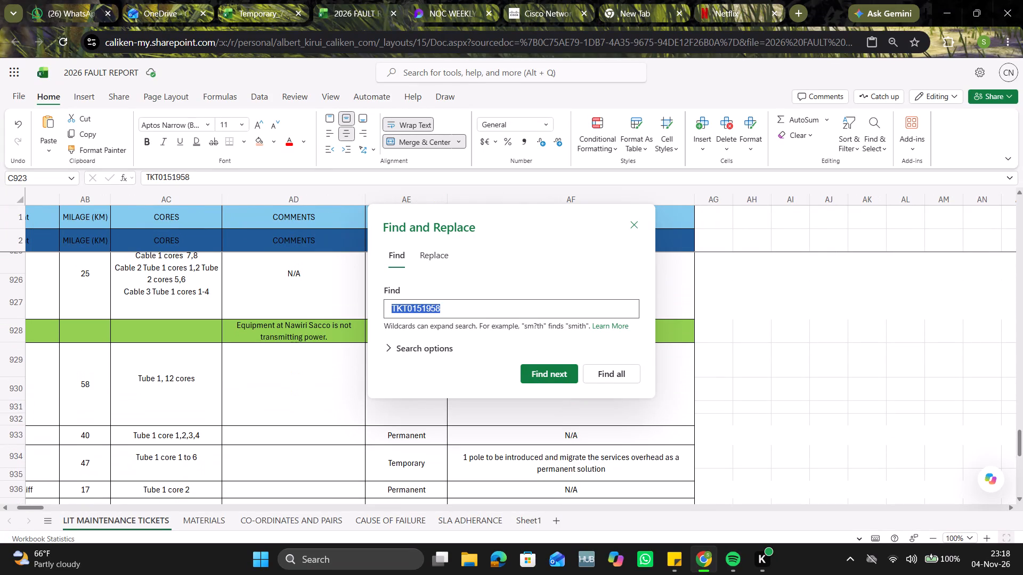
# Copy the ticket number TKT0152093 from the temporary-resolution entry in fault report row 934 and search the Temporary_72hr_Solution_Tracker workbook for it.
pyautogui.click(156, 465)
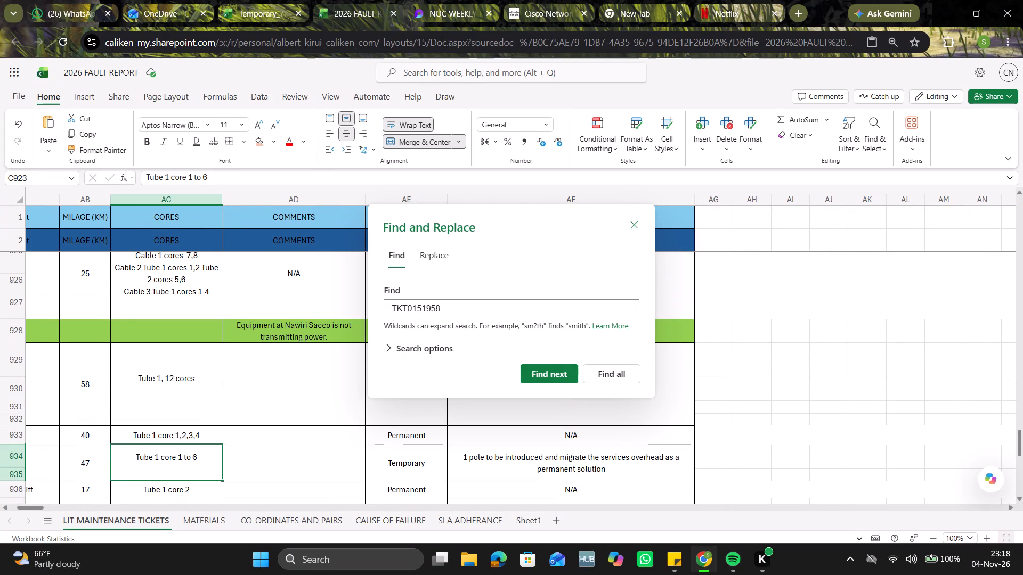
pyautogui.hscroll(6, 156, 465)
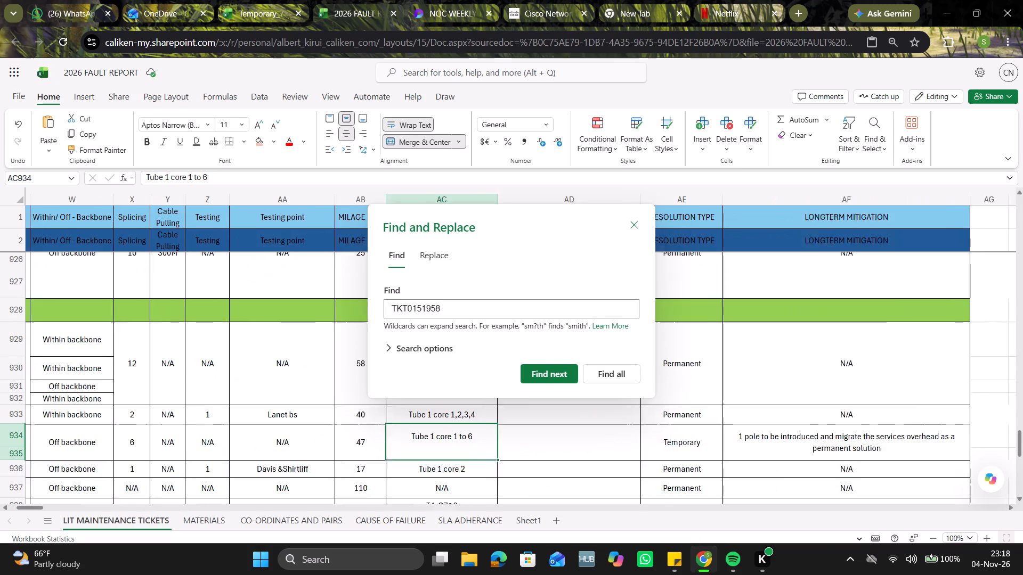
pyautogui.hscroll(9, 156, 465)
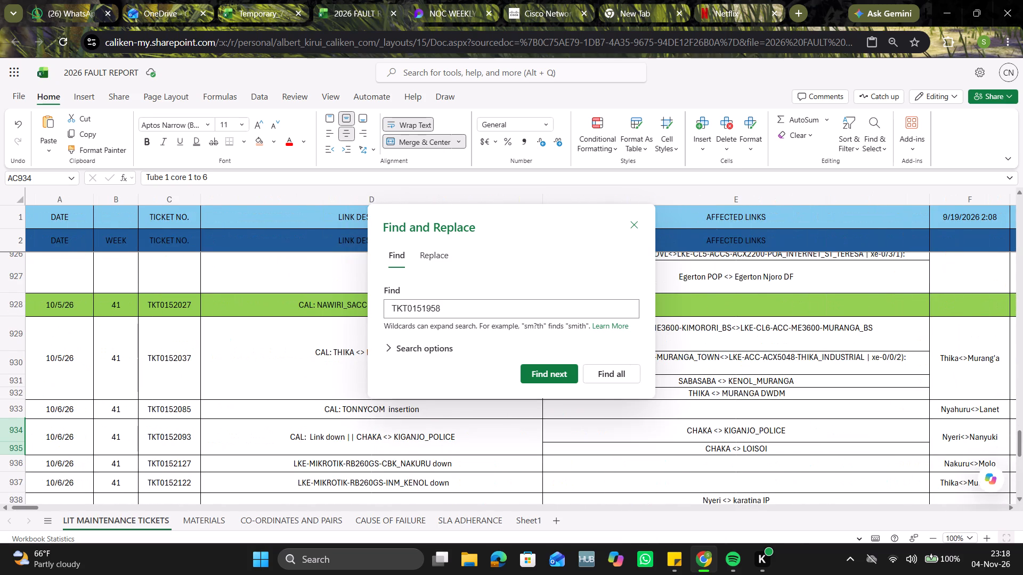
pyautogui.hscroll(1, 156, 465)
pyautogui.click(168, 430)
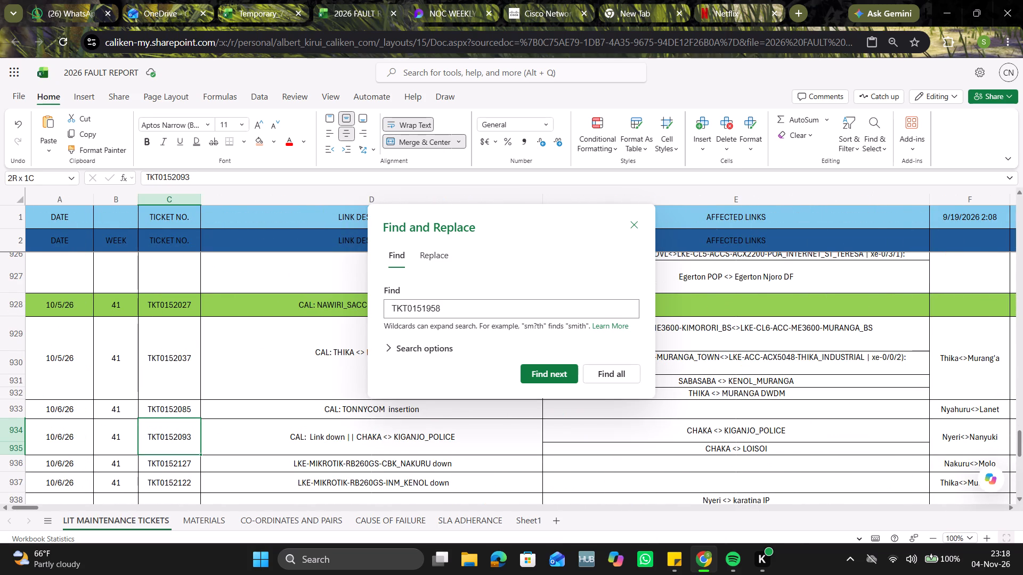
pyautogui.tripleClick(174, 172)
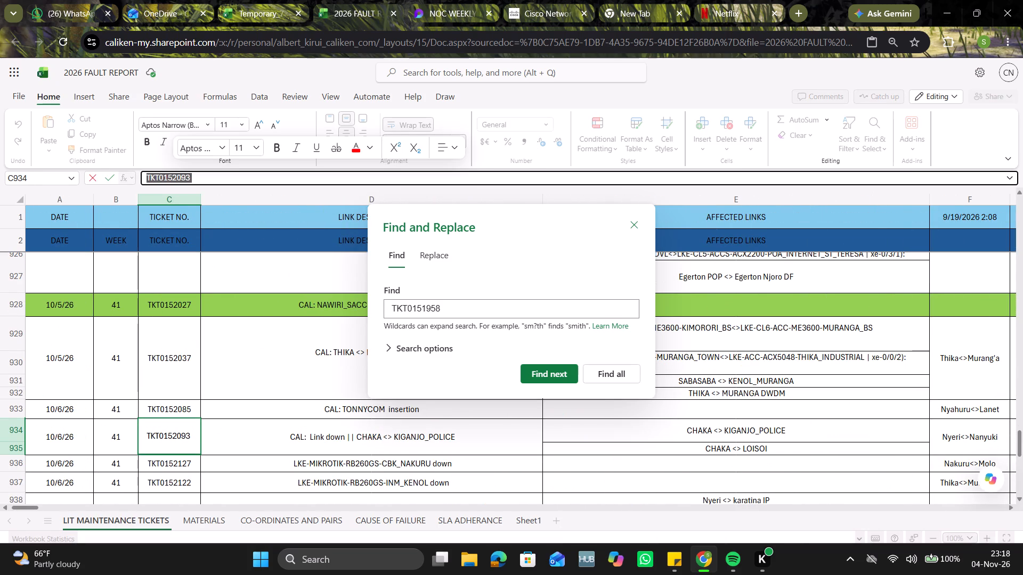
pyautogui.hotkey('ctrl', 'c')
pyautogui.hotkey('ctrl', 'space')
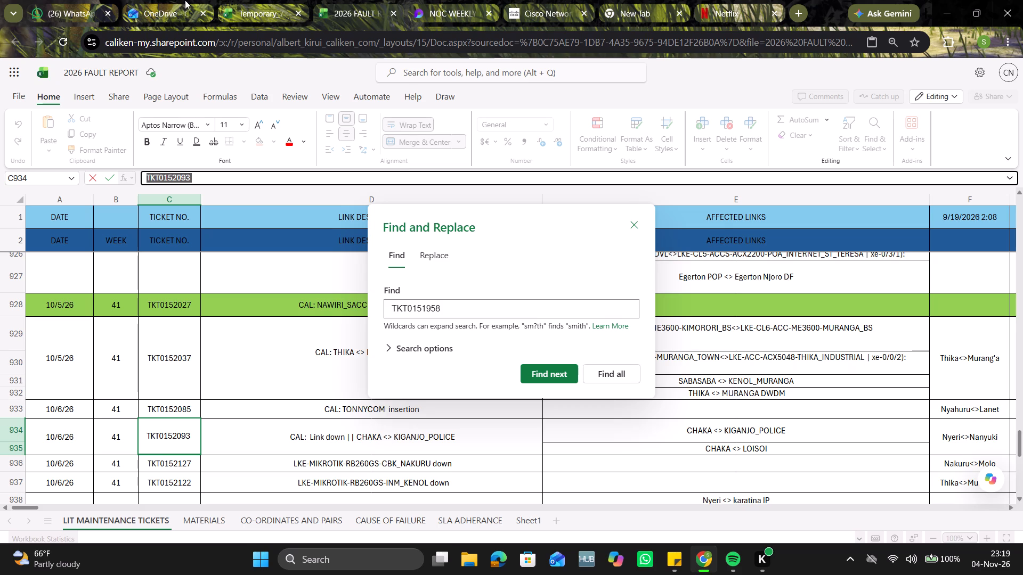
pyautogui.click(239, 0)
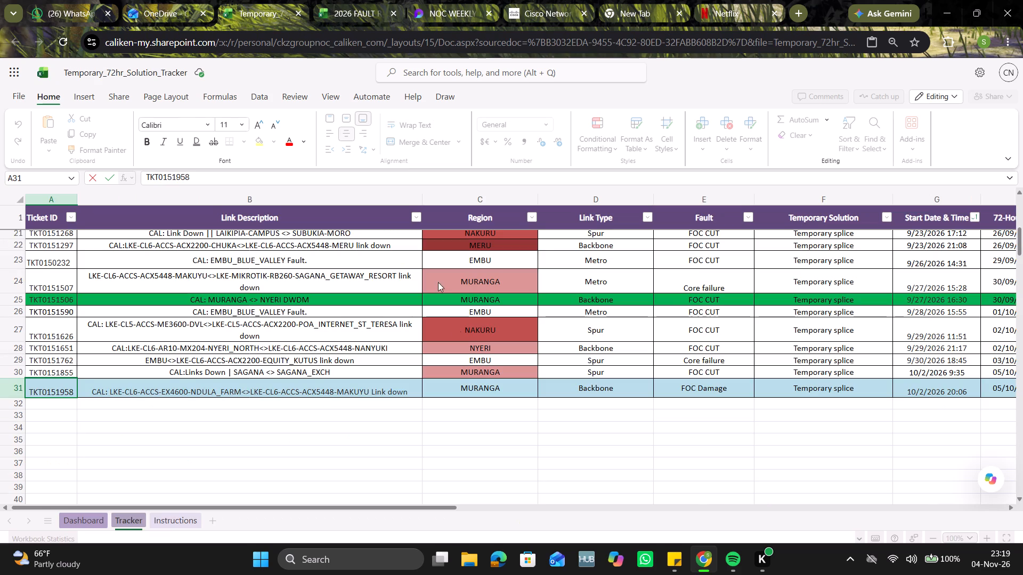
pyautogui.hotkey('ctrl', 'v')
pyautogui.hotkey('ctrl', 'f')
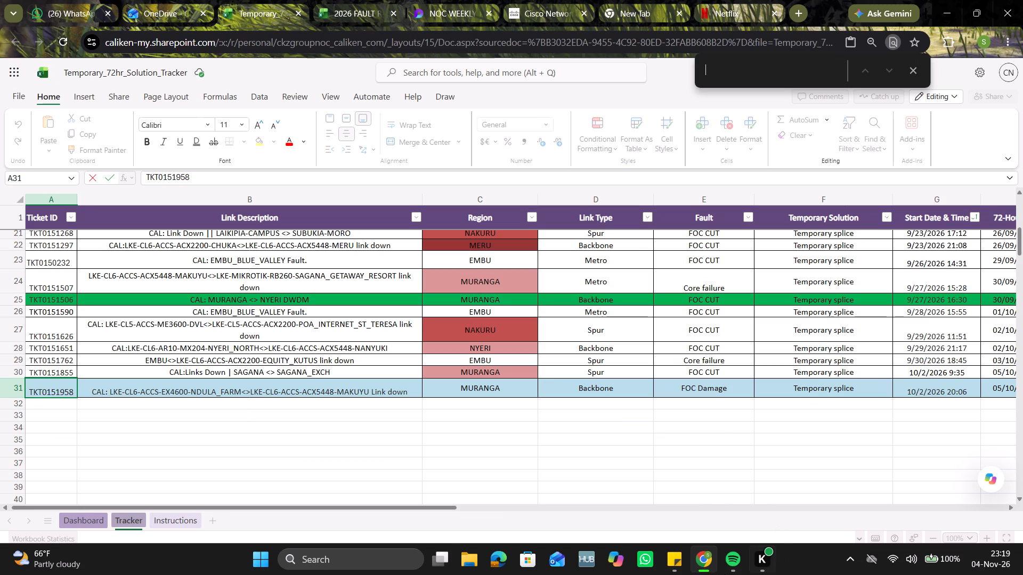
pyautogui.click(631, 472)
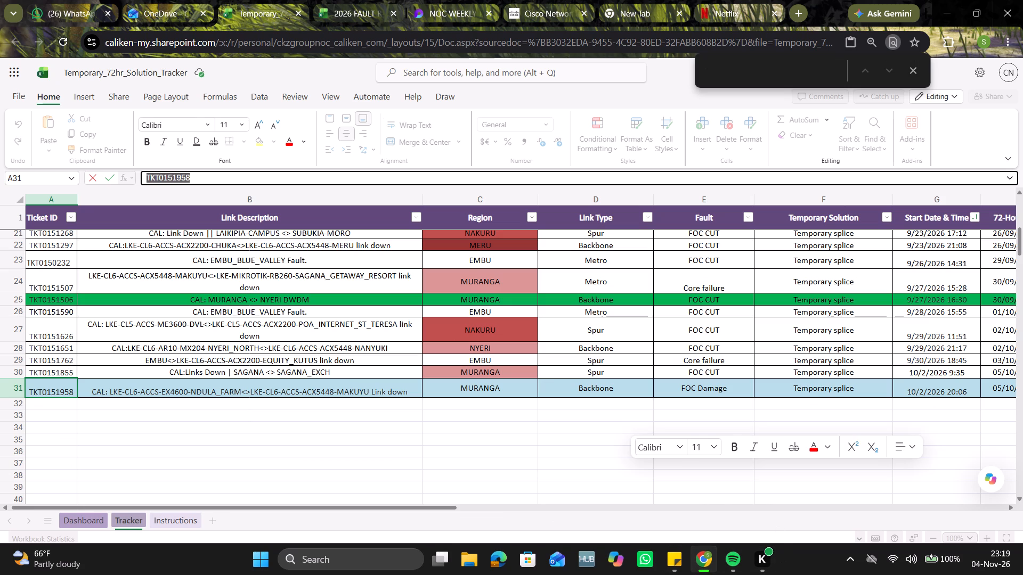
pyautogui.hotkey('ctrl', 'f')
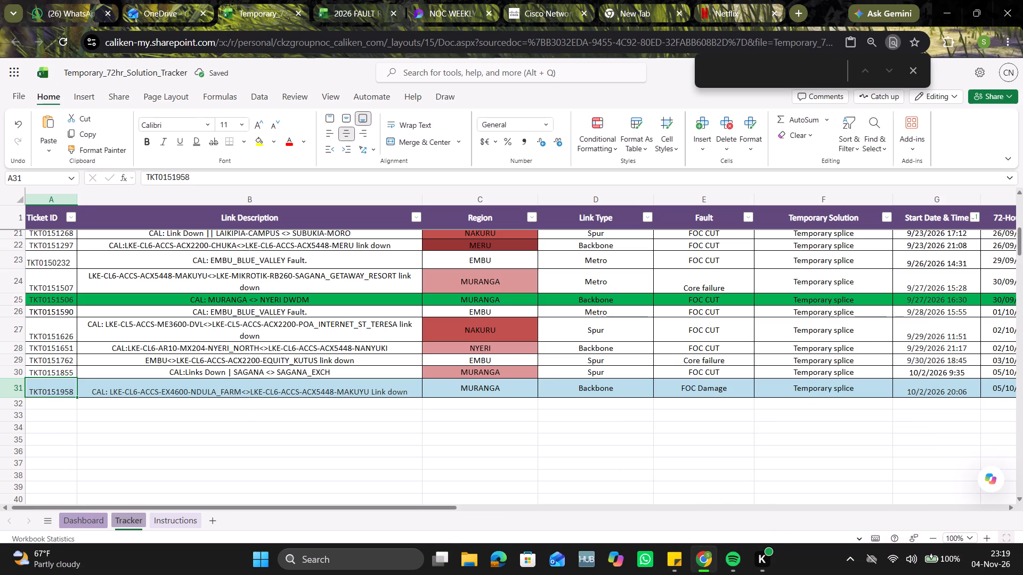
pyautogui.hotkey('ctrl', 'v')
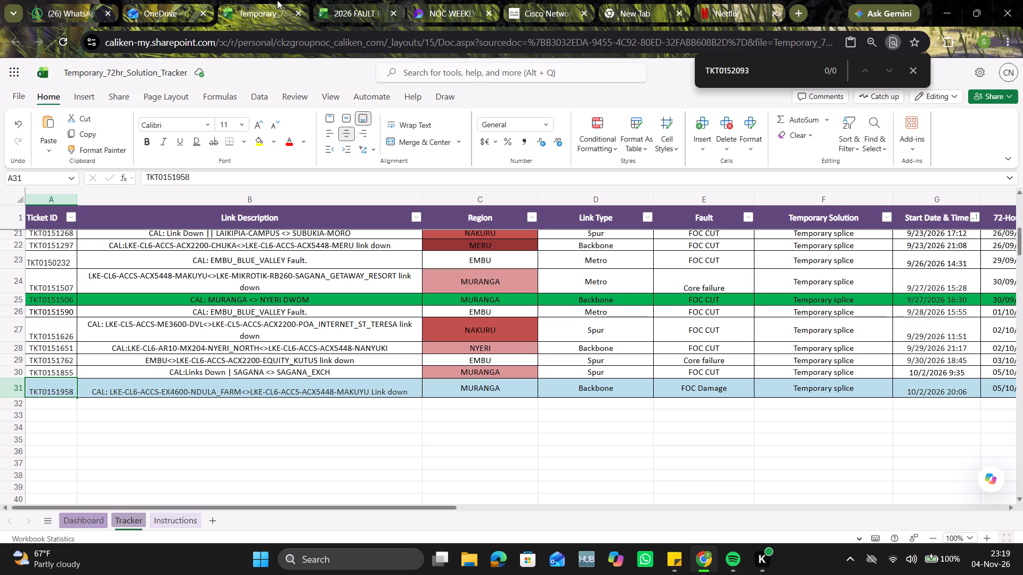
# Return to the 2026 FAULT REPORT workbook and close its Find and Replace window.
pyautogui.click(348, 0)
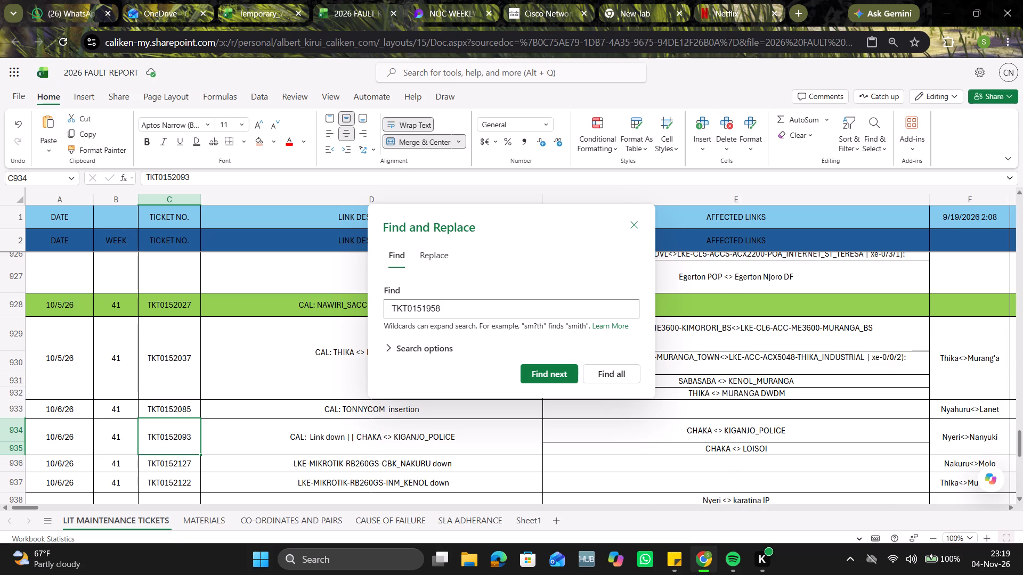
pyautogui.click(15, 431)
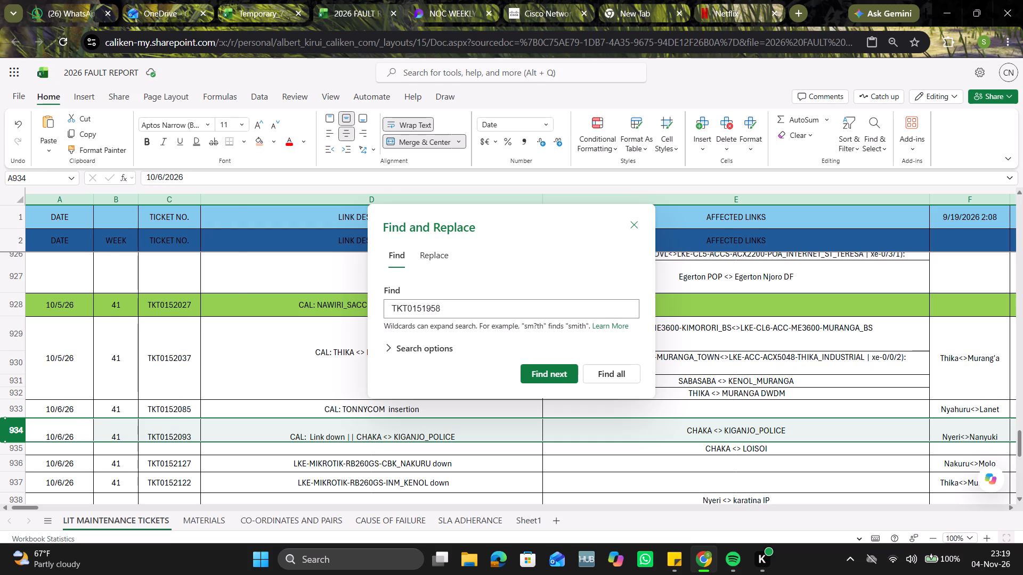
pyautogui.press('super+v')
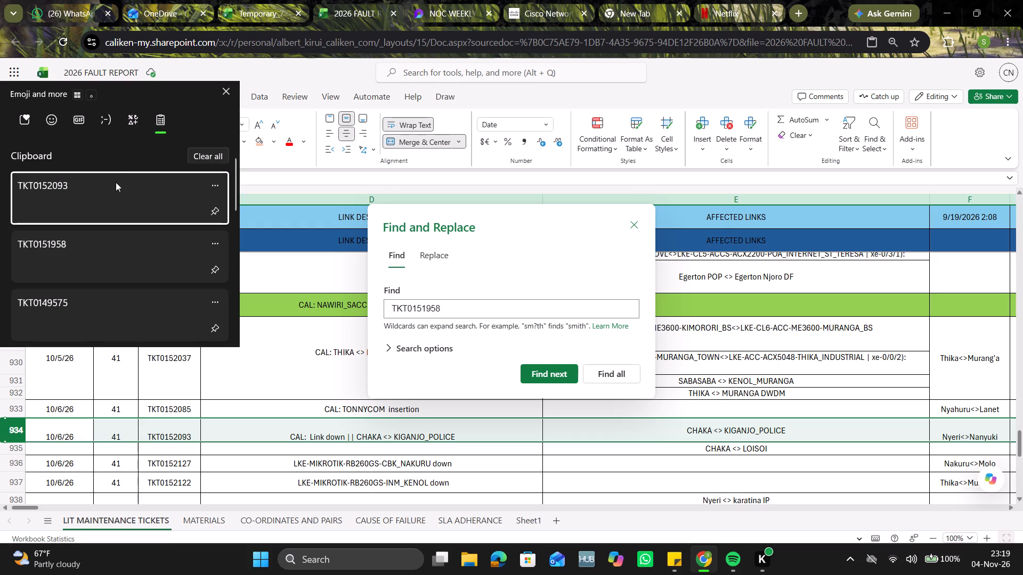
pyautogui.click(178, 426)
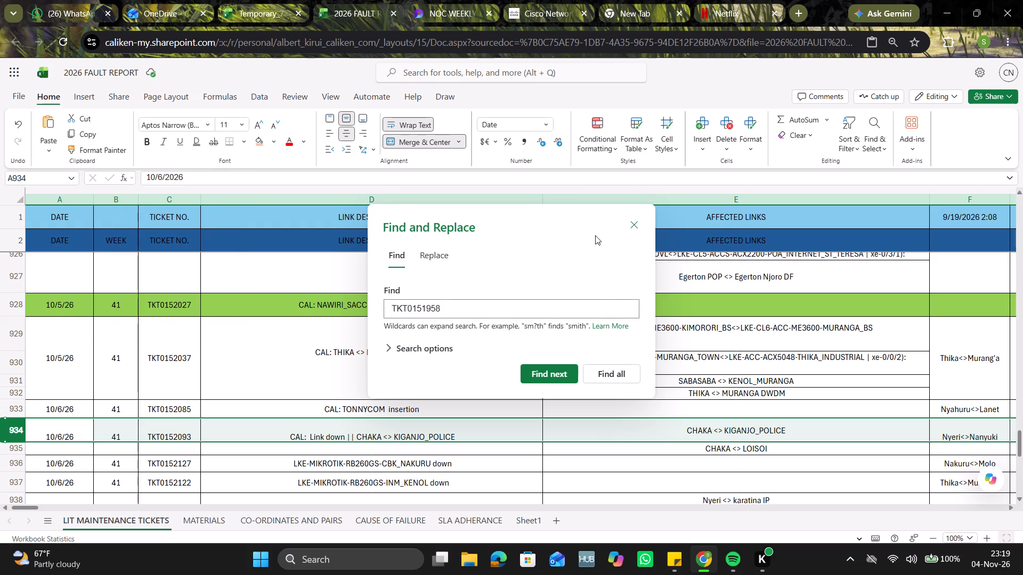
pyautogui.click(630, 227)
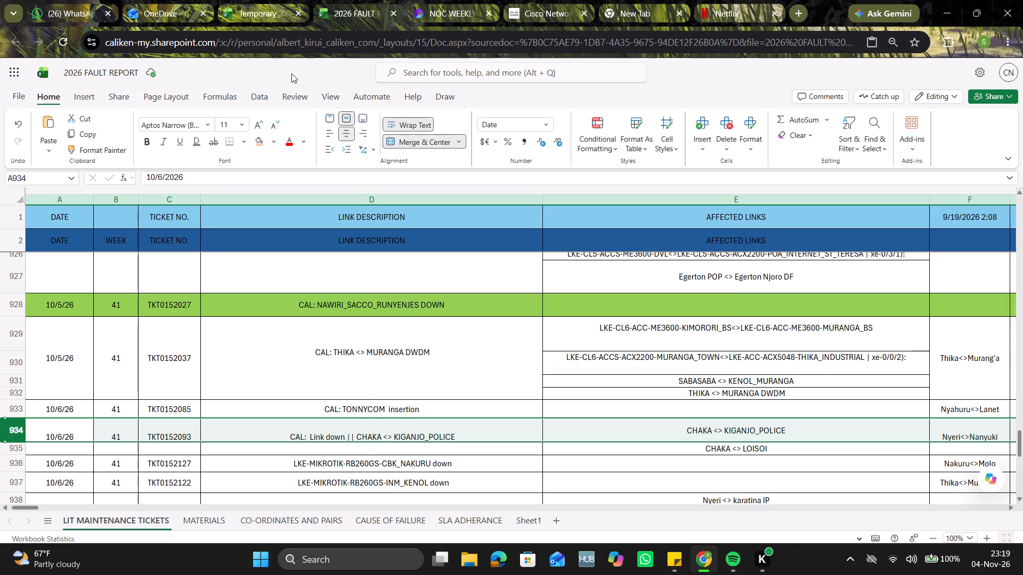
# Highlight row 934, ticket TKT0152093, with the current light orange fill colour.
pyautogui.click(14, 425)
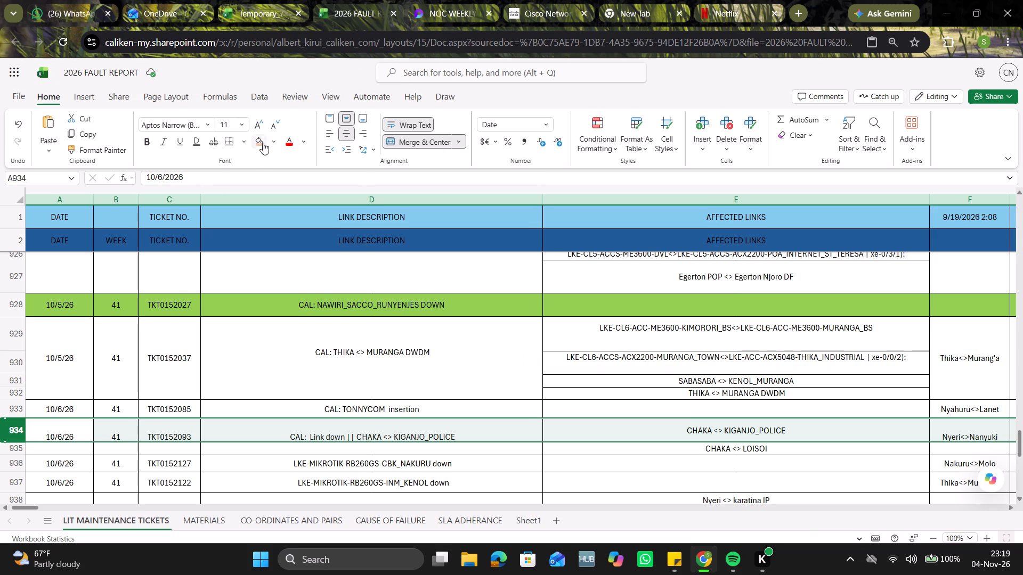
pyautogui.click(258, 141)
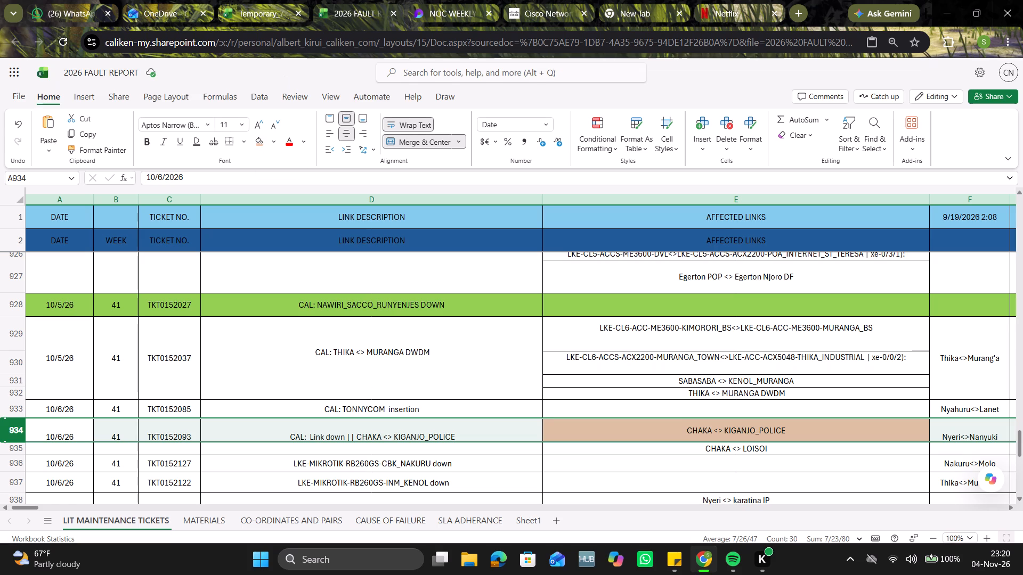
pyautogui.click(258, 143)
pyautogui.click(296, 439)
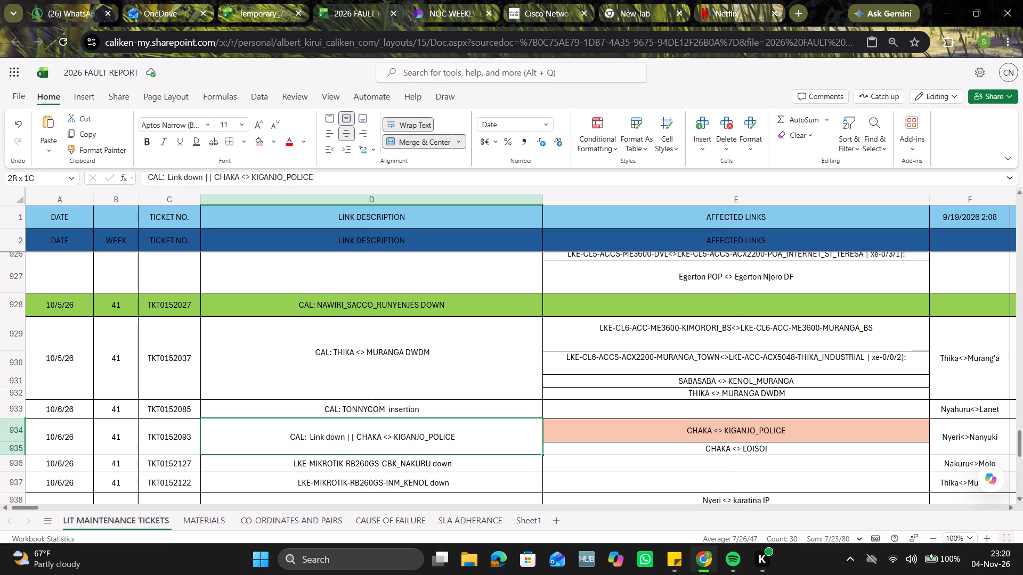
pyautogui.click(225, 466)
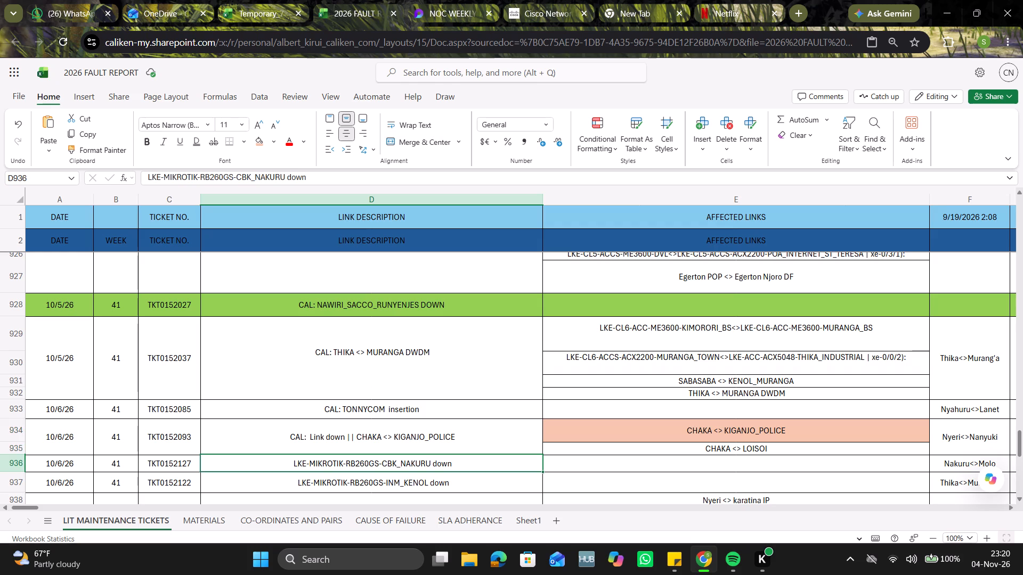
# Select row 934, ticket TKT0152093, and set its fill colour to the standard Dark Red.
pyautogui.scroll(3, 232, 422)
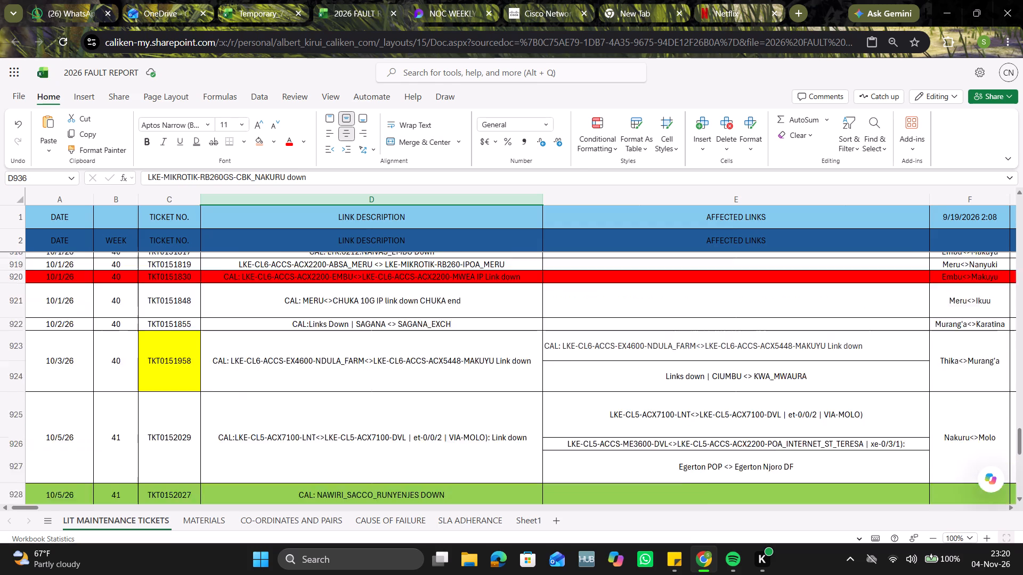
pyautogui.scroll(1, 232, 422)
pyautogui.scroll(-2, 232, 422)
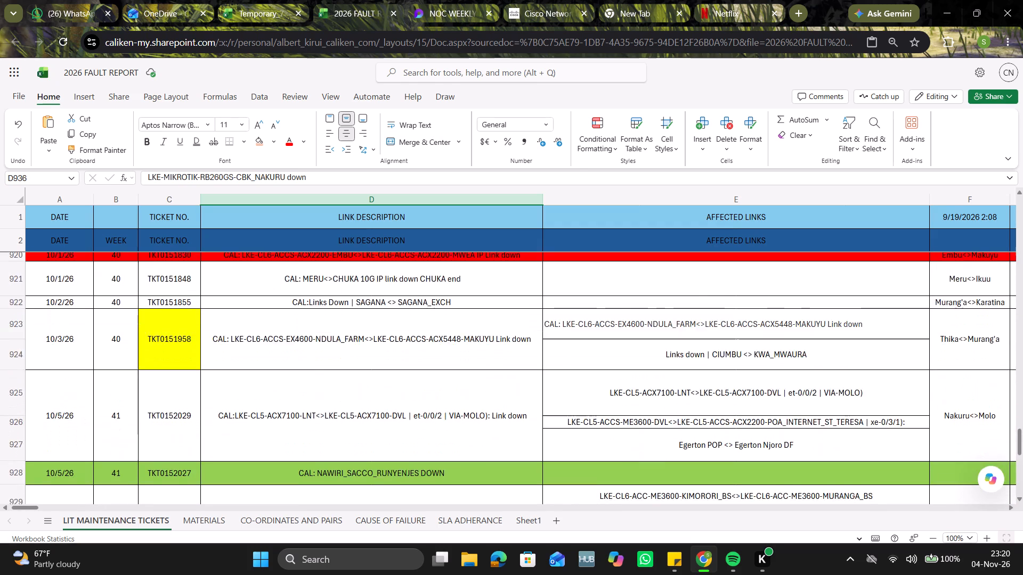
pyautogui.scroll(-1, 232, 422)
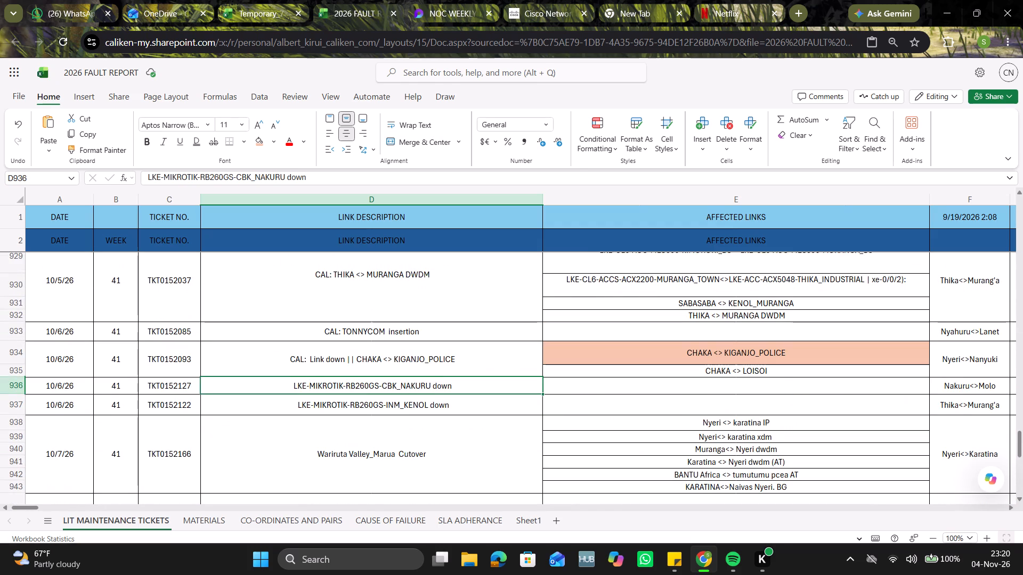
pyautogui.click(18, 353)
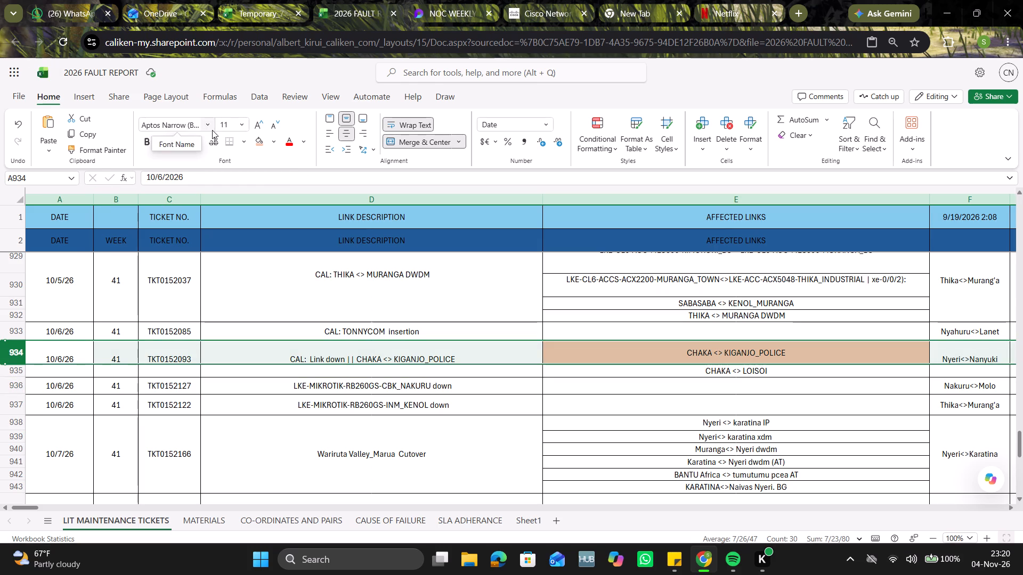
pyautogui.click(261, 143)
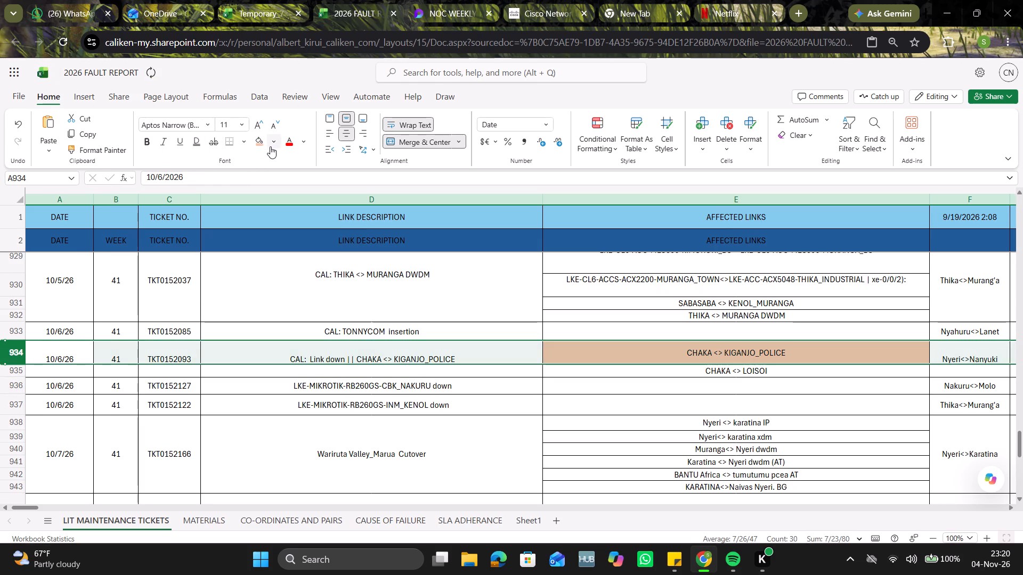
pyautogui.click(270, 146)
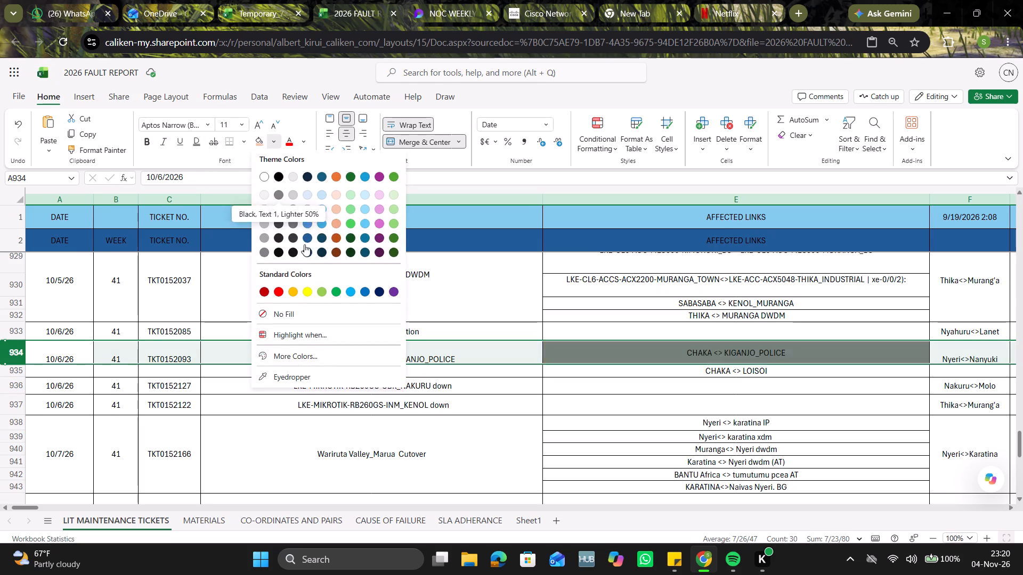
pyautogui.click(265, 292)
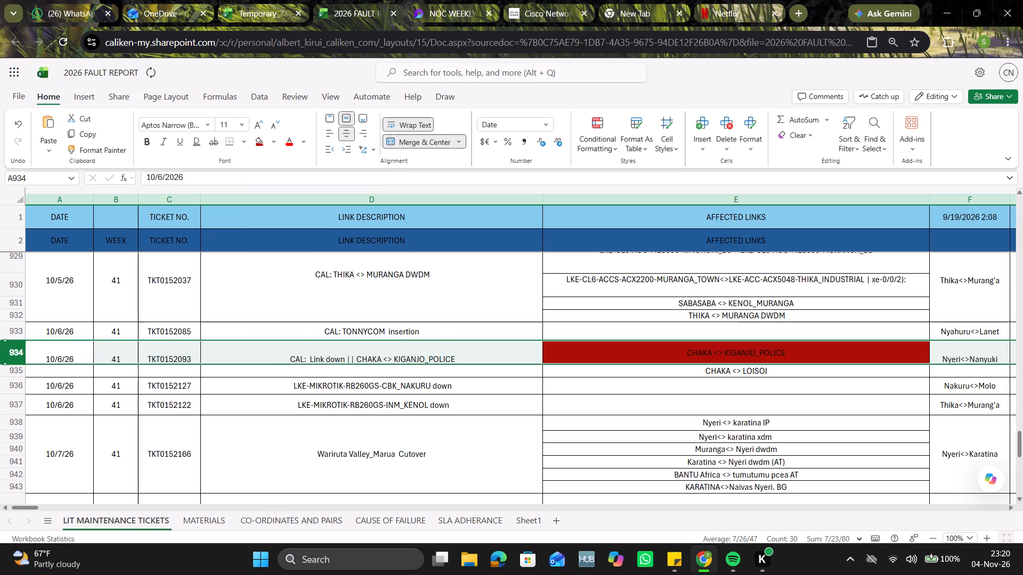
# Examine the fault report rows above row 934 back to the 9/23/26 tickets, checking their highlighting and link descriptions.
pyautogui.scroll(3, 436, 352)
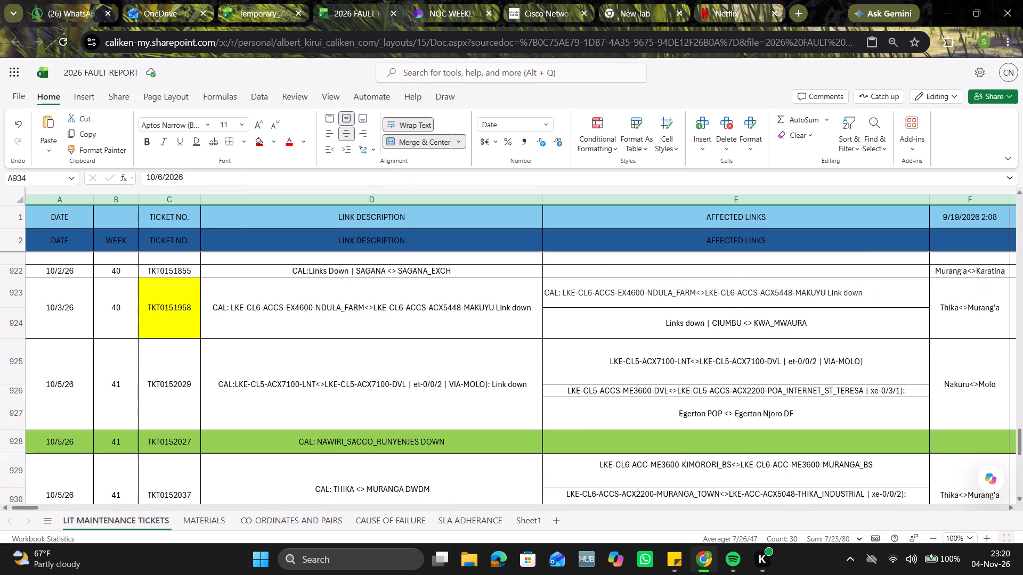
pyautogui.scroll(5, 436, 352)
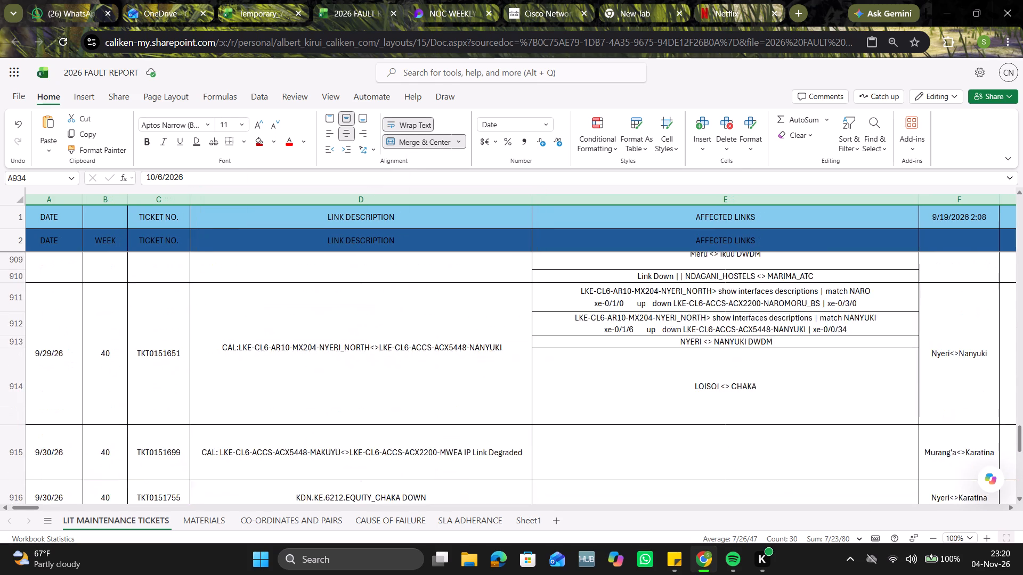
pyautogui.scroll(6, 436, 352)
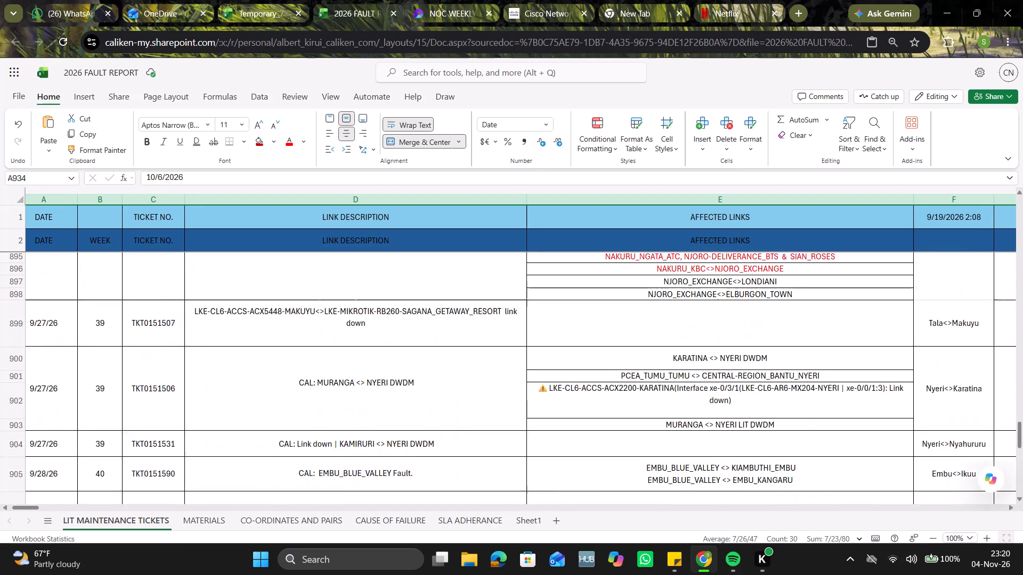
pyautogui.scroll(7, 436, 352)
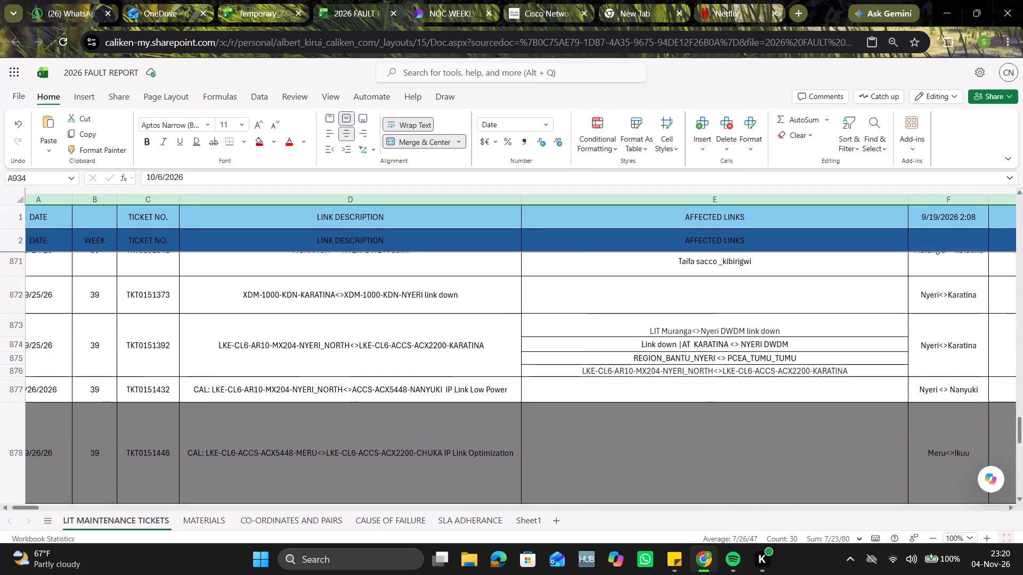
pyautogui.scroll(3, 436, 352)
pyautogui.scroll(-10, 436, 352)
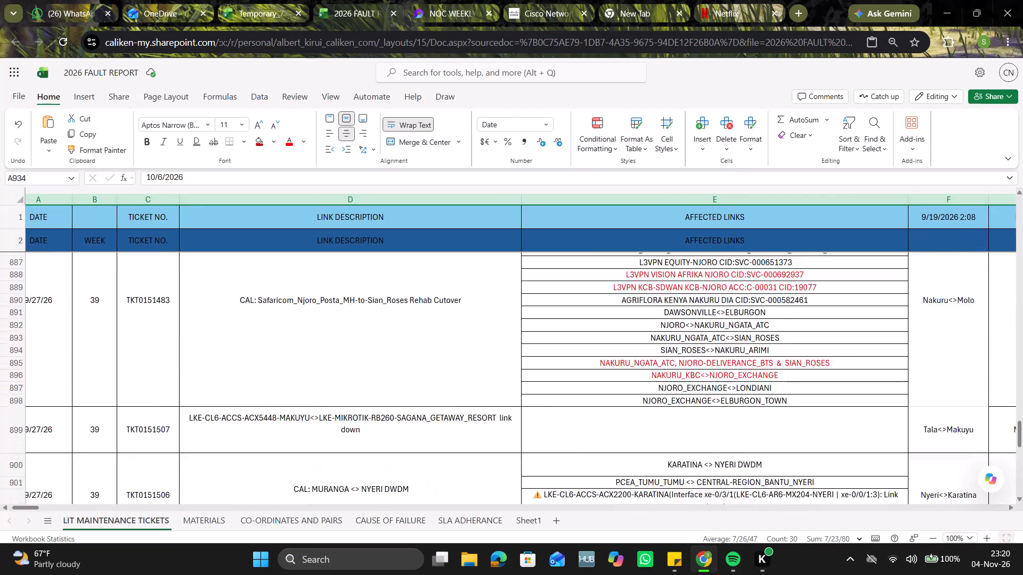
pyautogui.scroll(10, 436, 352)
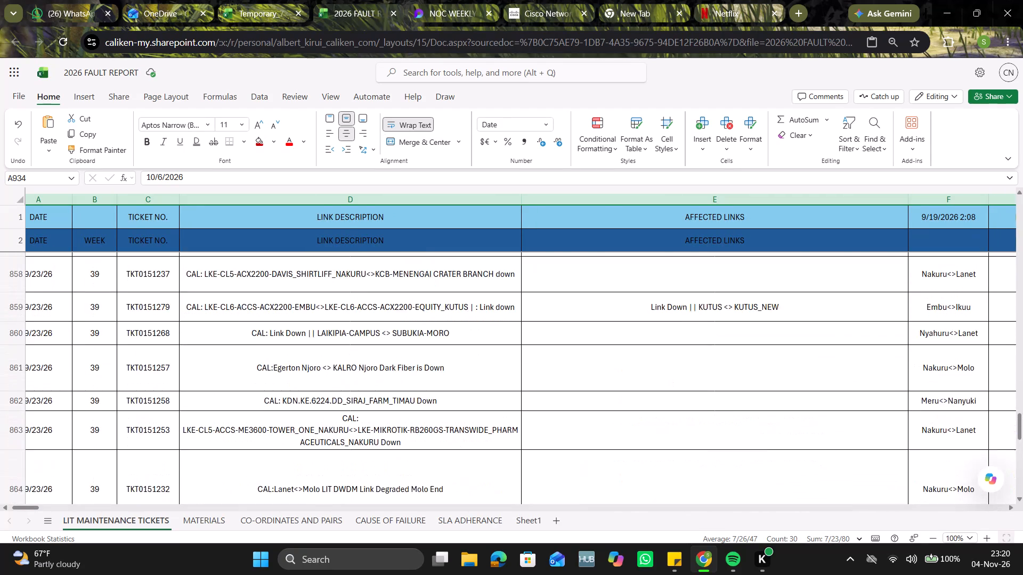
pyautogui.scroll(7, 436, 352)
pyautogui.scroll(-16, 436, 352)
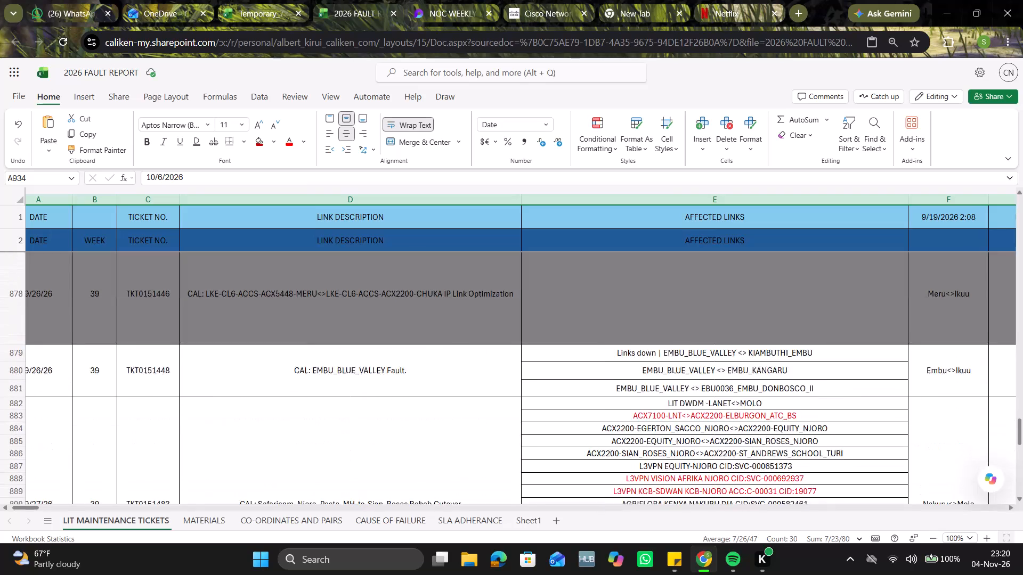
pyautogui.scroll(-11, 436, 352)
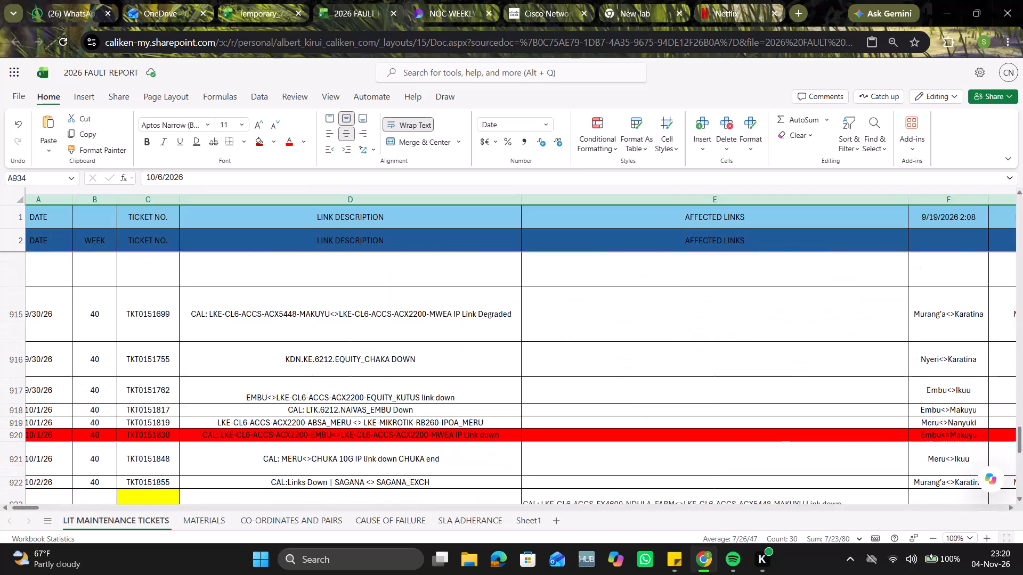
# Return to row 934, ticket TKT0152093 for CHAKA <> KIGANJO_POLICE, and bring up the options for the whole row.
pyautogui.scroll(-5, 436, 352)
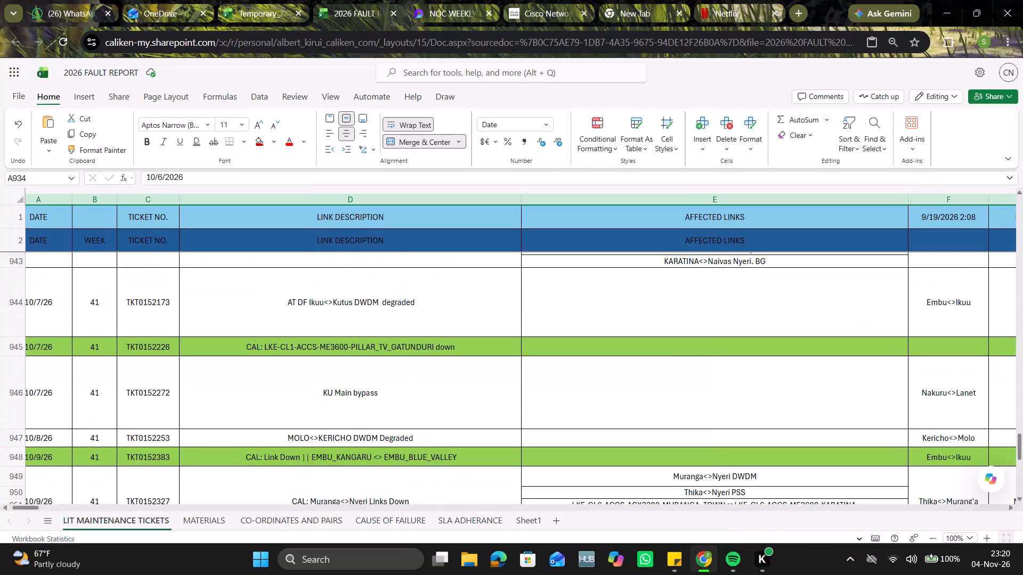
pyautogui.scroll(4, 419, 371)
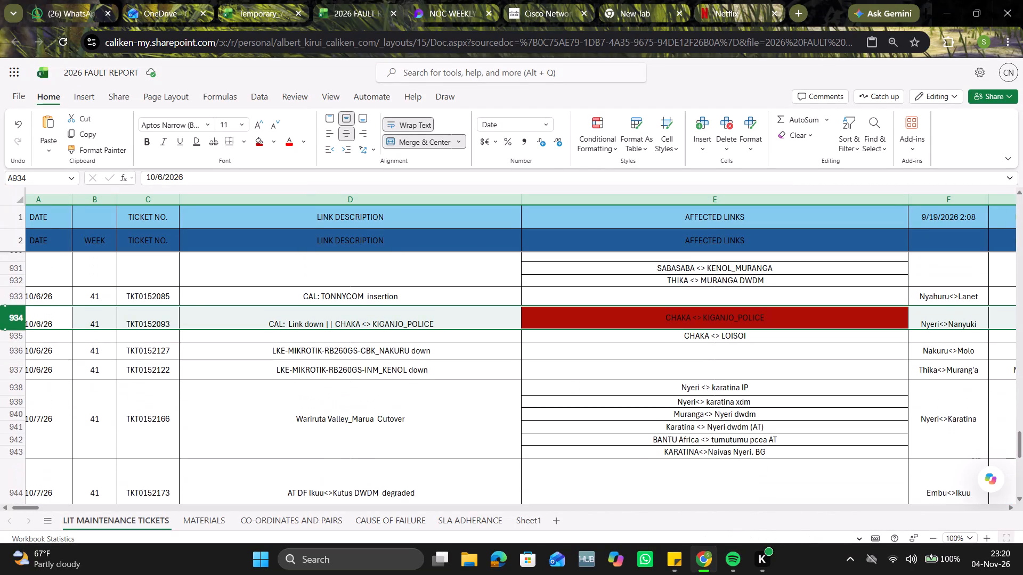
pyautogui.rightClick(17, 316)
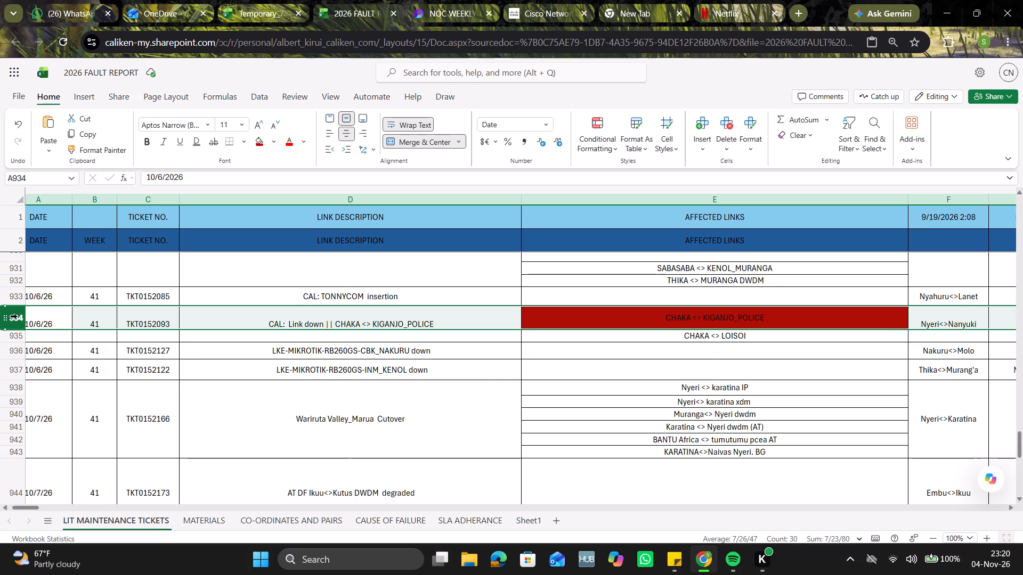
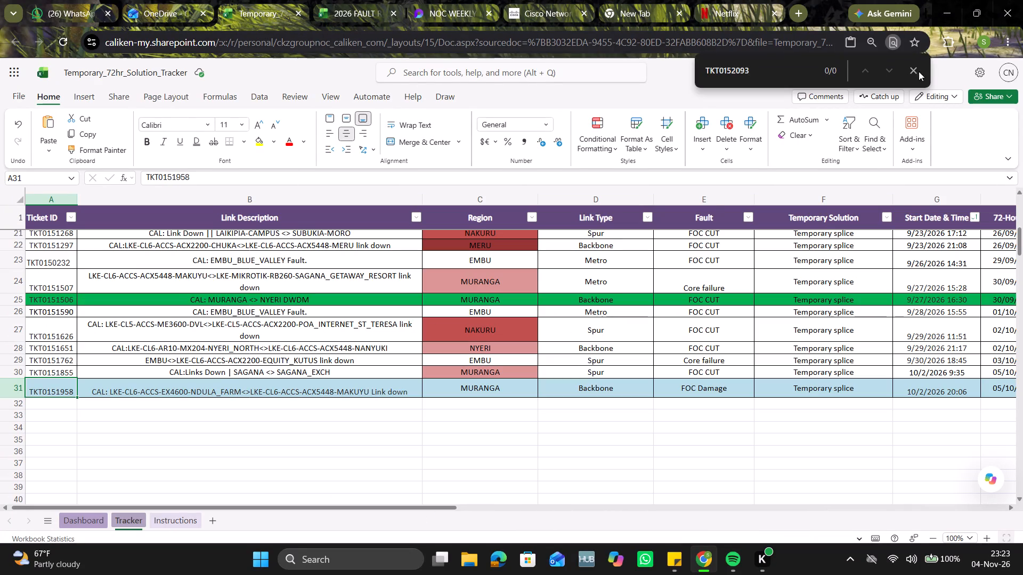
# Dismiss the page search for TKT0152093 and undo the last change in the Tracker sheet of Temporary_72hr_Solution_Tracker.
pyautogui.click(905, 72)
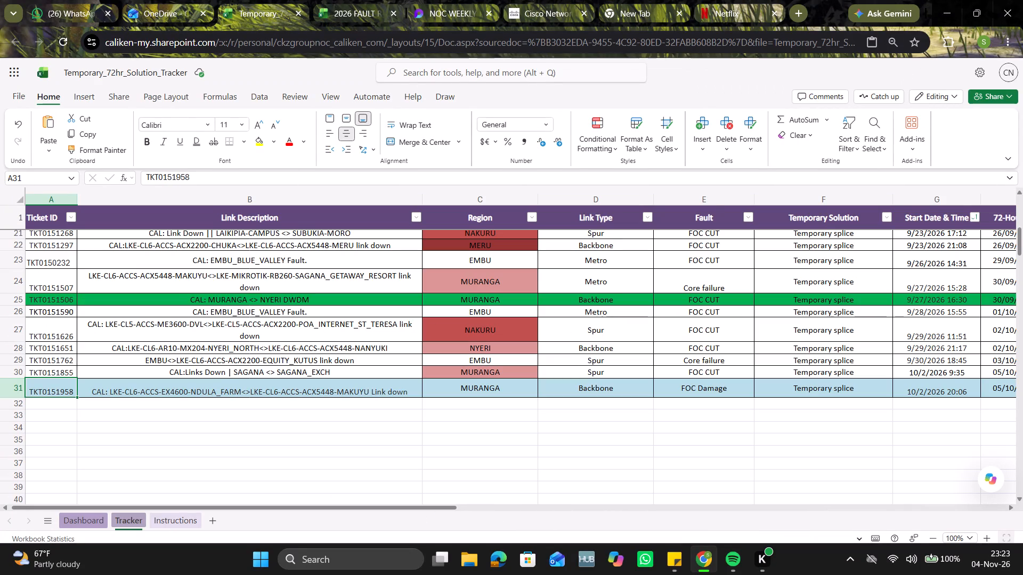
pyautogui.hotkey('ctrl', 'z')
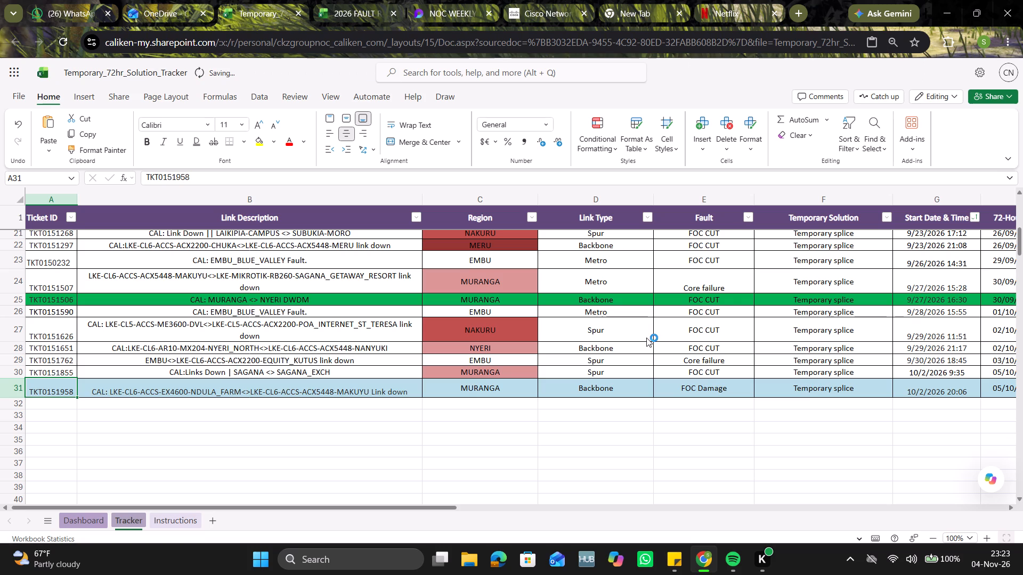
pyautogui.moveTo(646, 338); pyautogui.dragTo(646, 338)
# Undo the recent edits in the solution tracker, including the row 23 ticket ID change and the sort by Start Date & Time.
pyautogui.moveTo(646, 338); pyautogui.dragTo(668, 342)
pyautogui.scroll(3, 668, 342)
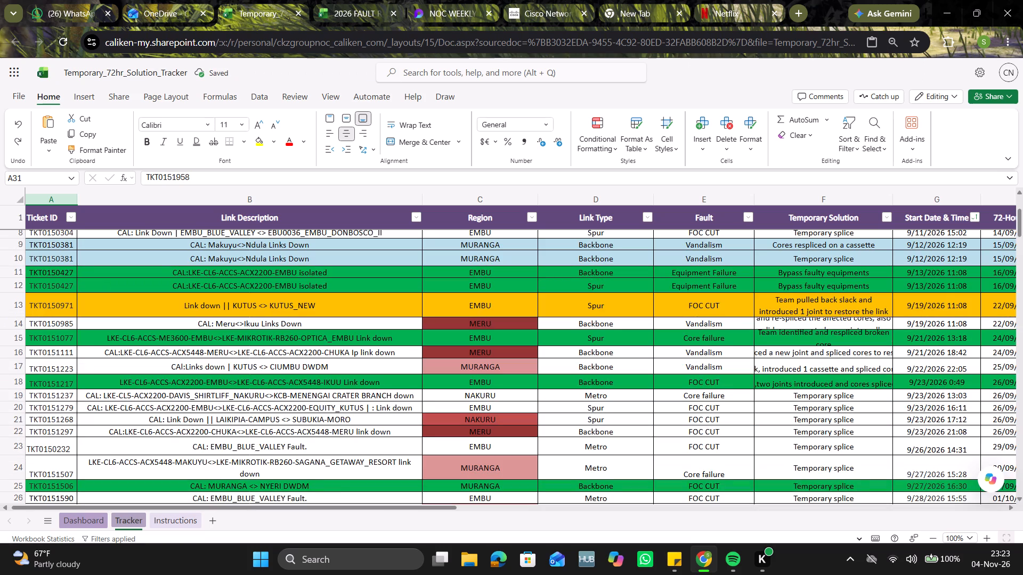
pyautogui.hotkey('ctrl', 'z')
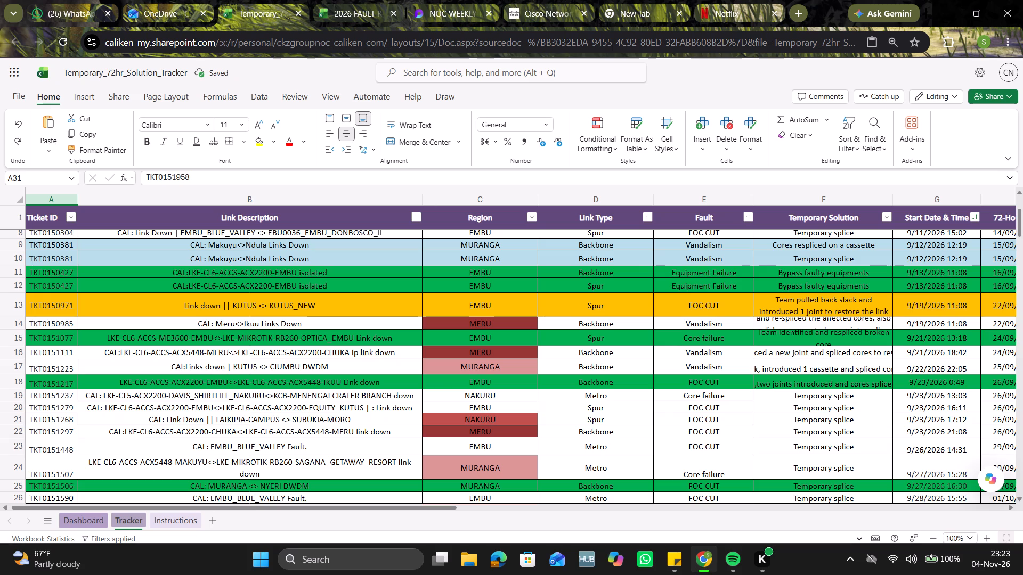
pyautogui.hotkey('ctrl', 'z')
pyautogui.hotkey('ctrl', 'z')
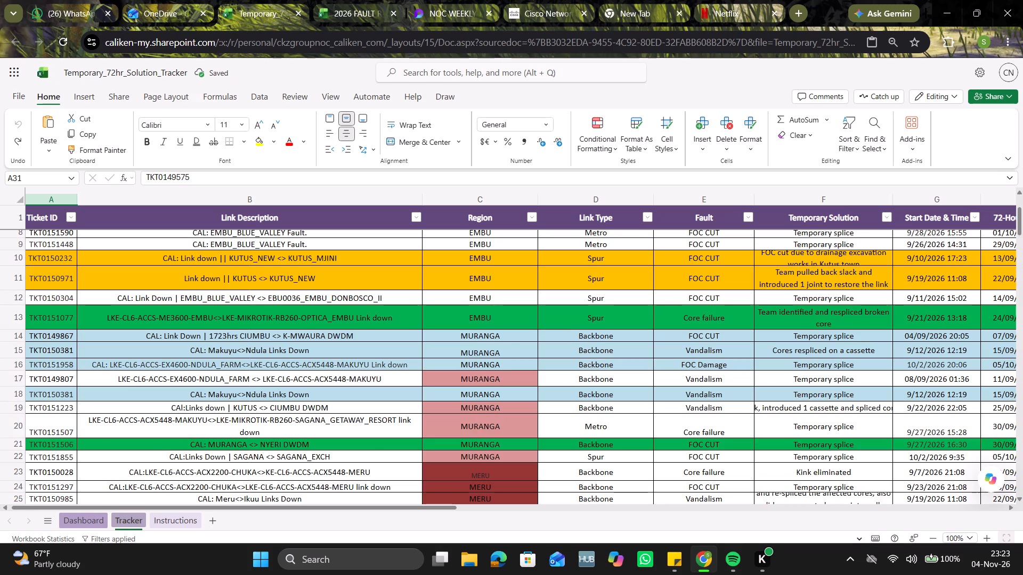
pyautogui.scroll(4, 552, 364)
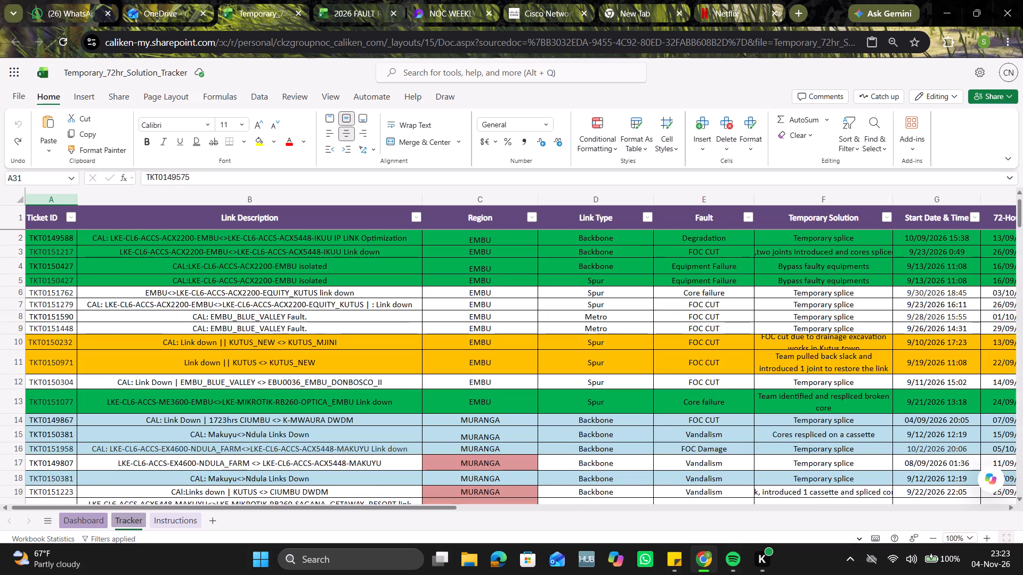
pyautogui.scroll(1, 552, 364)
pyautogui.scroll(-2, 552, 364)
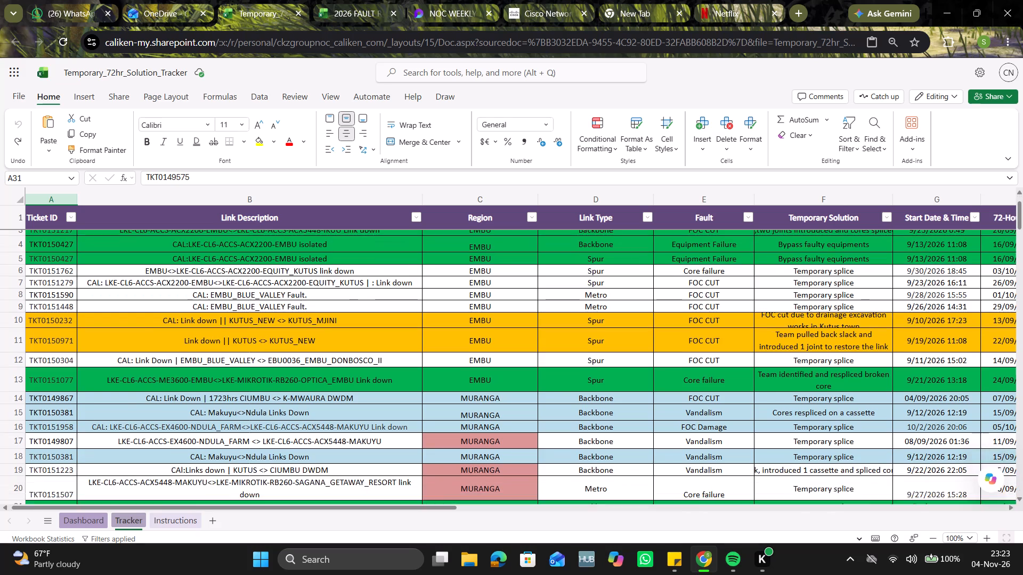
pyautogui.scroll(-3, 552, 364)
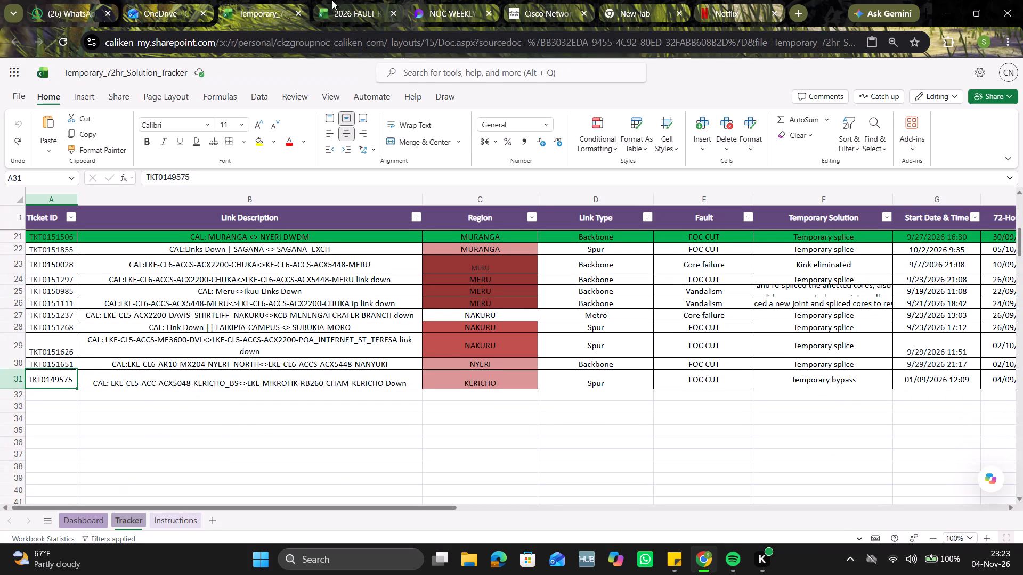
# Return to the 2026 FAULT REPORT workbook and examine the tickets from row 934 down to the week 43 entries, checking highlighting and link descriptions.
pyautogui.click(348, 0)
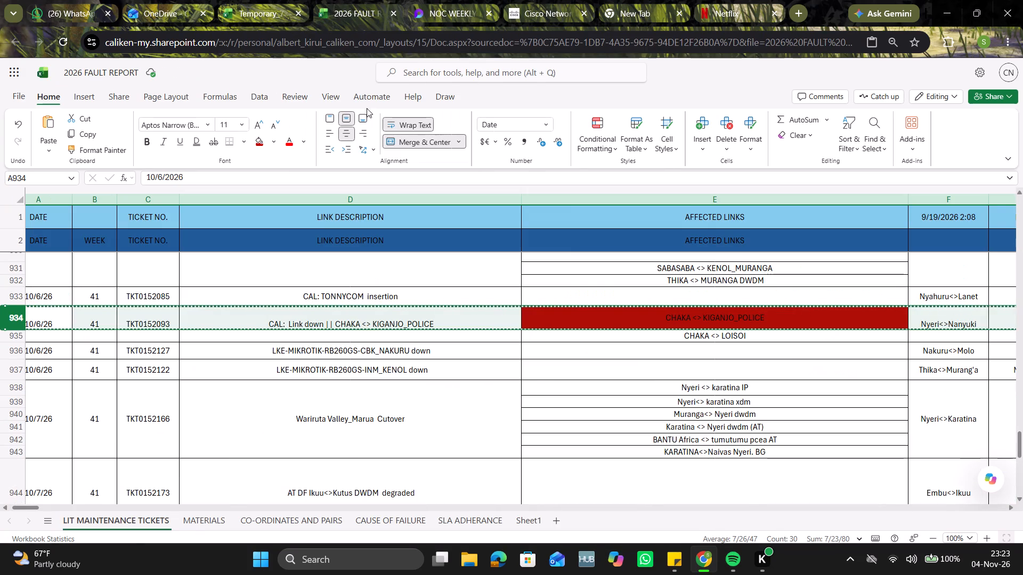
pyautogui.hscroll(-3, 513, 333)
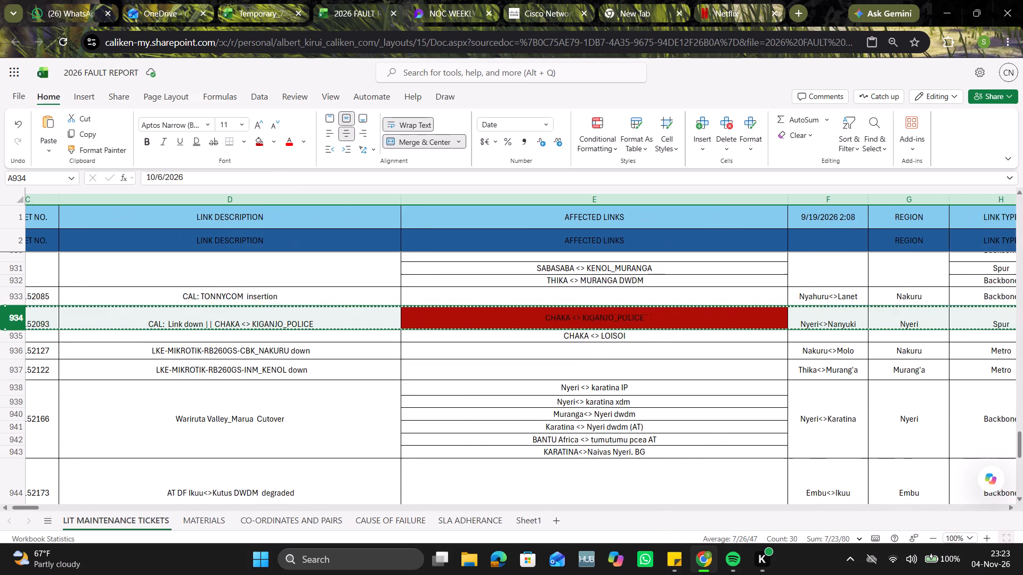
pyautogui.hscroll(-3, 513, 333)
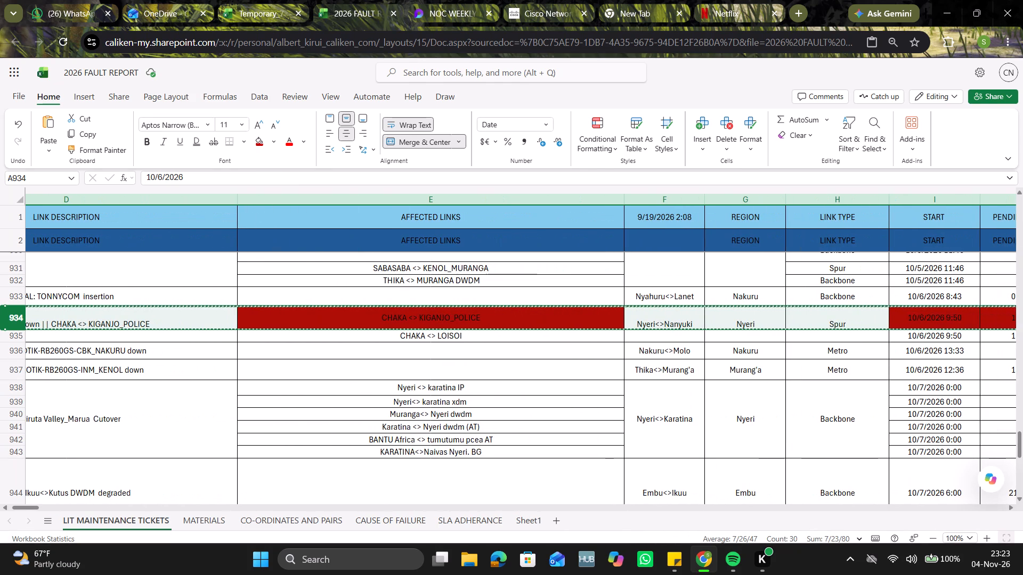
pyautogui.hscroll(3, 513, 333)
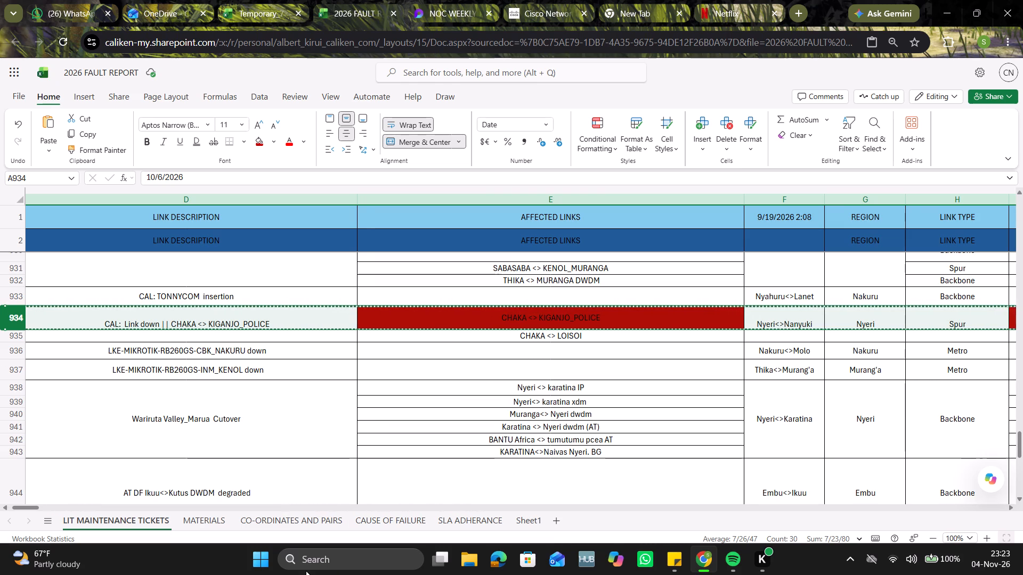
pyautogui.scroll(-1, 178, 341)
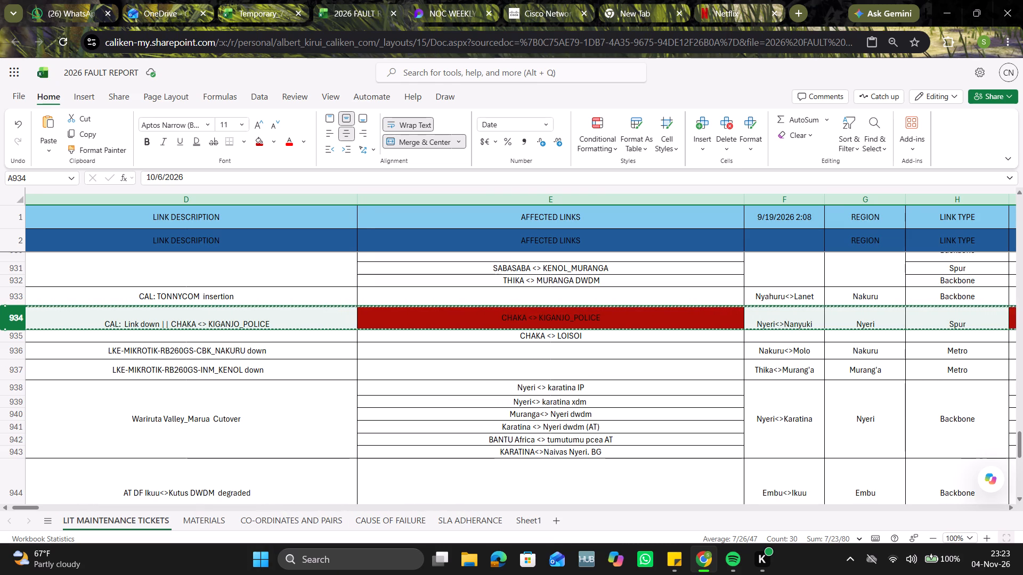
pyautogui.scroll(-2, 178, 341)
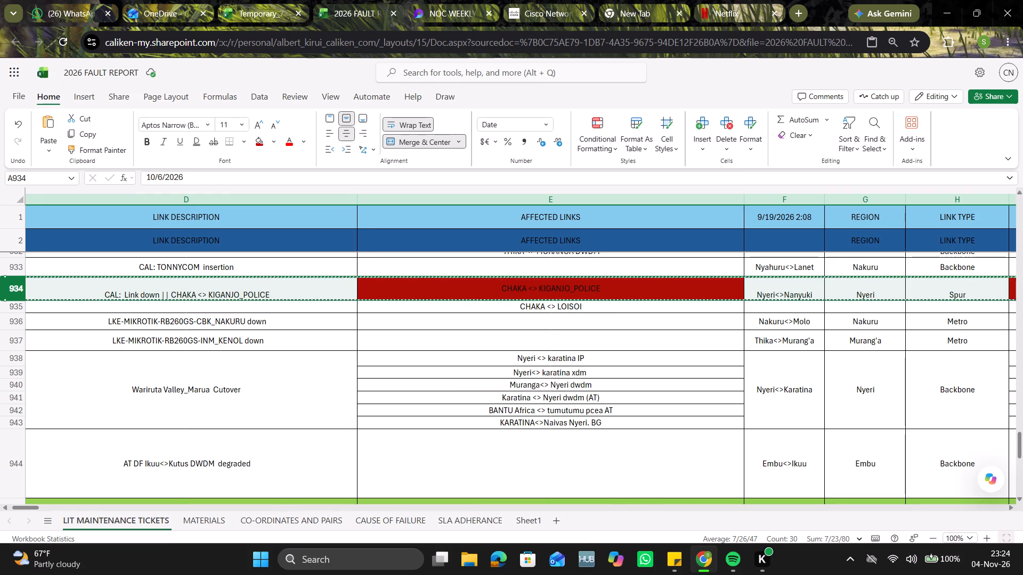
pyautogui.scroll(-2, 197, 356)
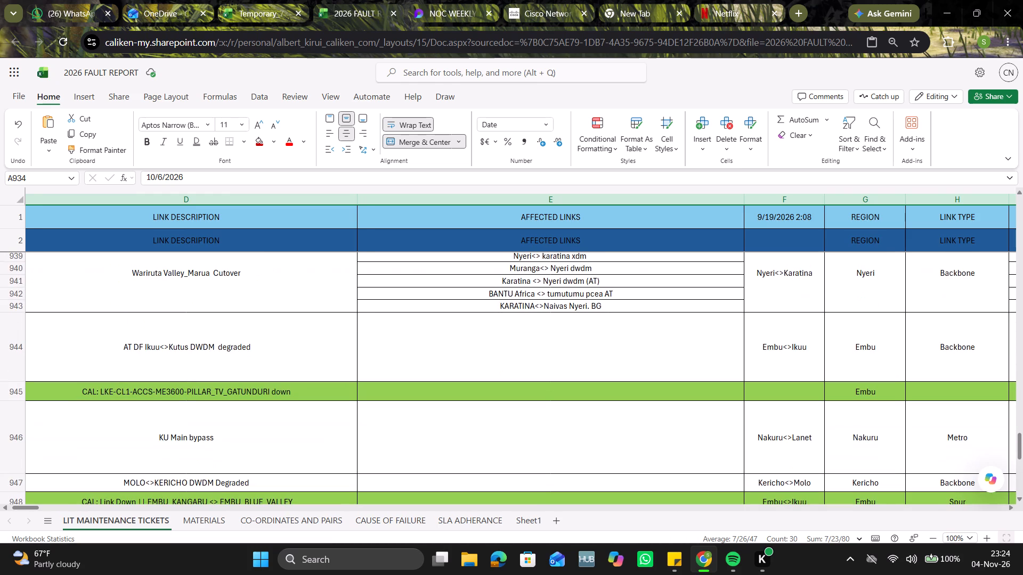
pyautogui.scroll(-2, 197, 356)
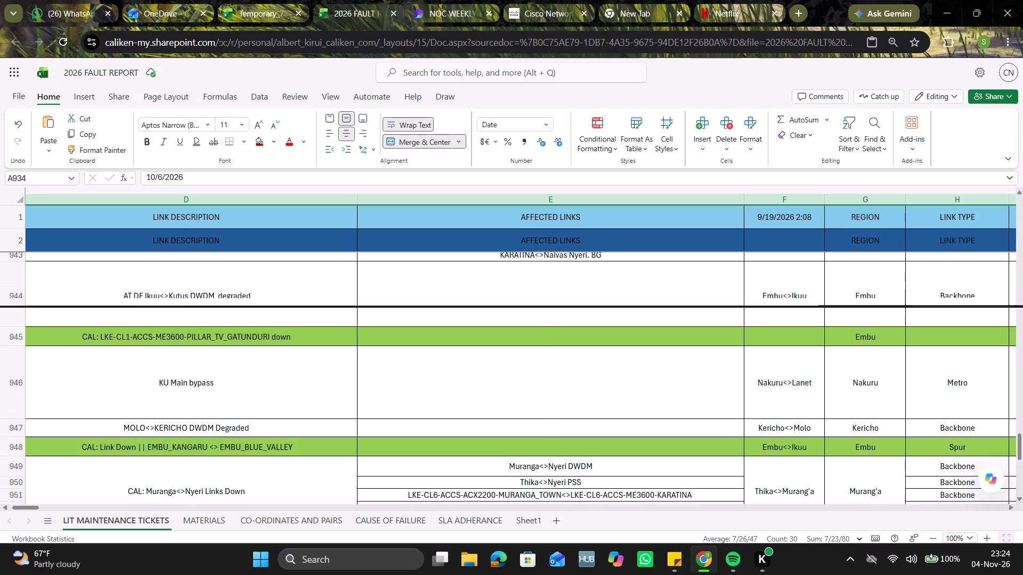
pyautogui.scroll(-1, 197, 356)
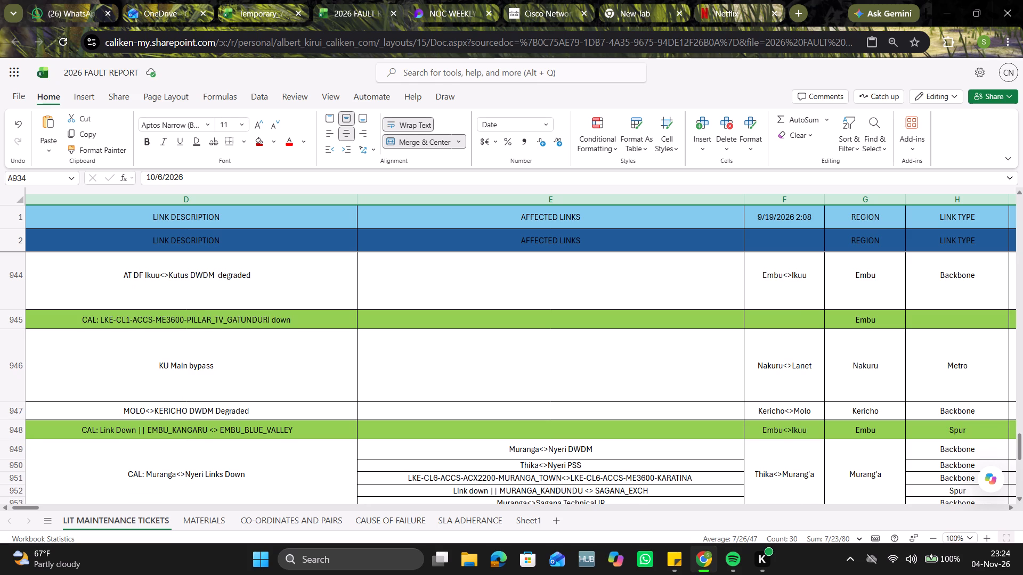
pyautogui.scroll(-3, 244, 452)
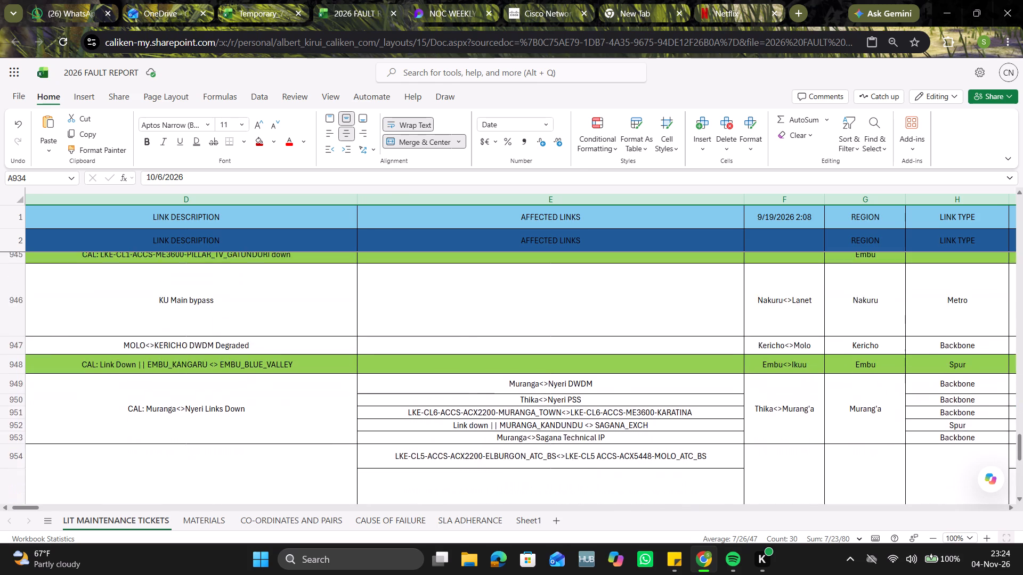
pyautogui.scroll(-2, 244, 452)
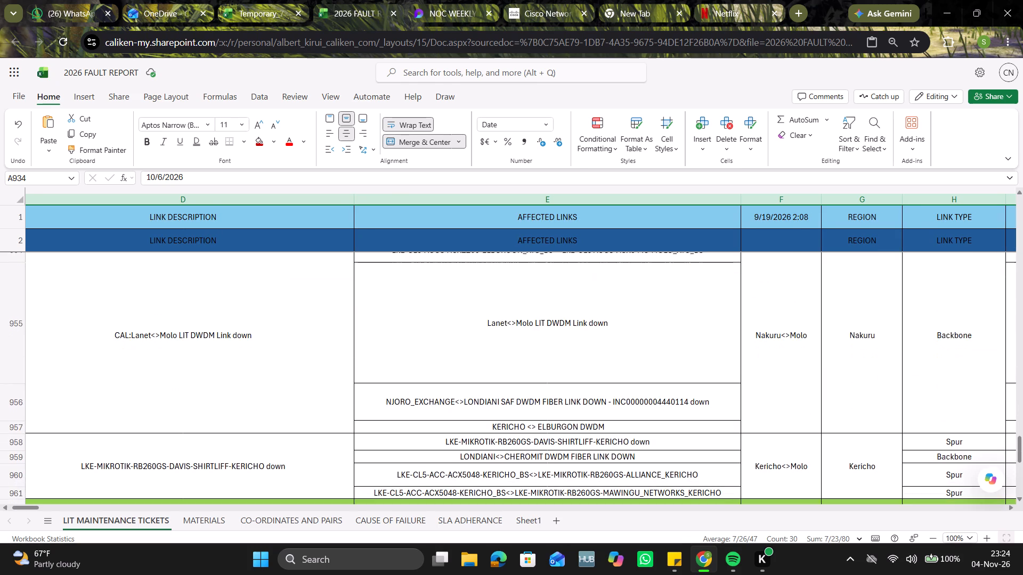
pyautogui.scroll(-1, 244, 452)
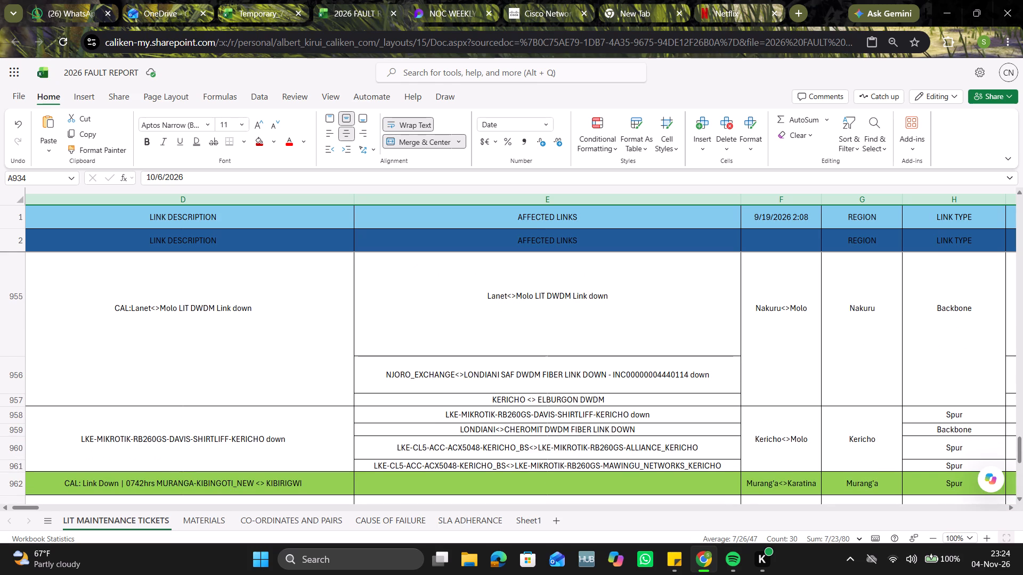
pyautogui.scroll(-1, 470, 450)
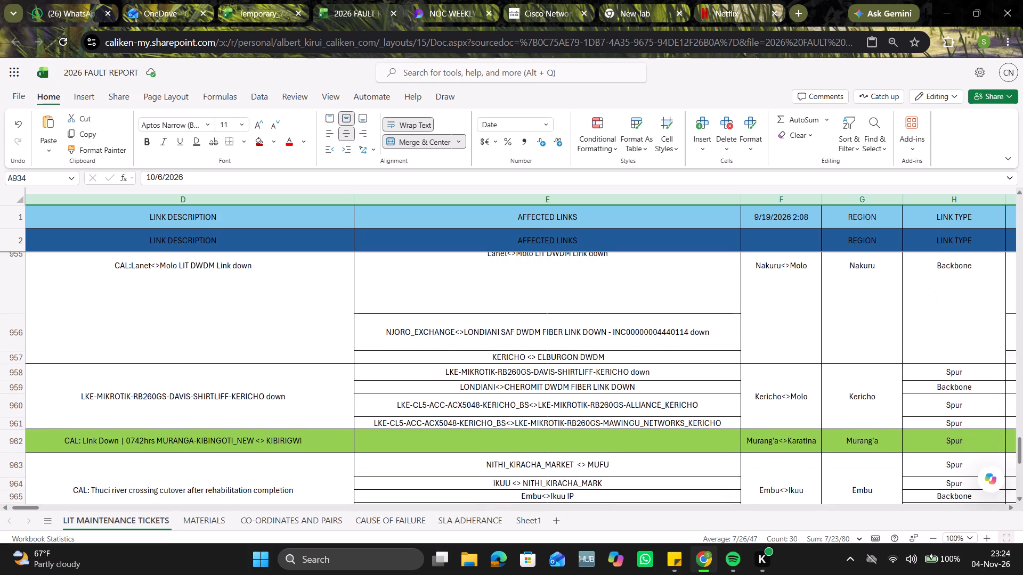
pyautogui.scroll(-3, 470, 450)
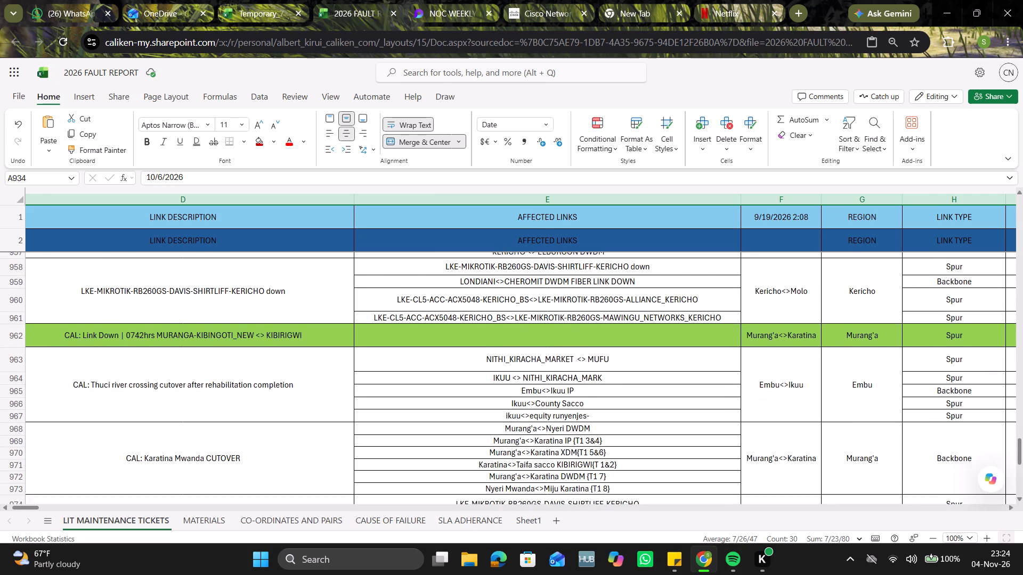
pyautogui.scroll(-3, 470, 450)
pyautogui.hscroll(1, 470, 450)
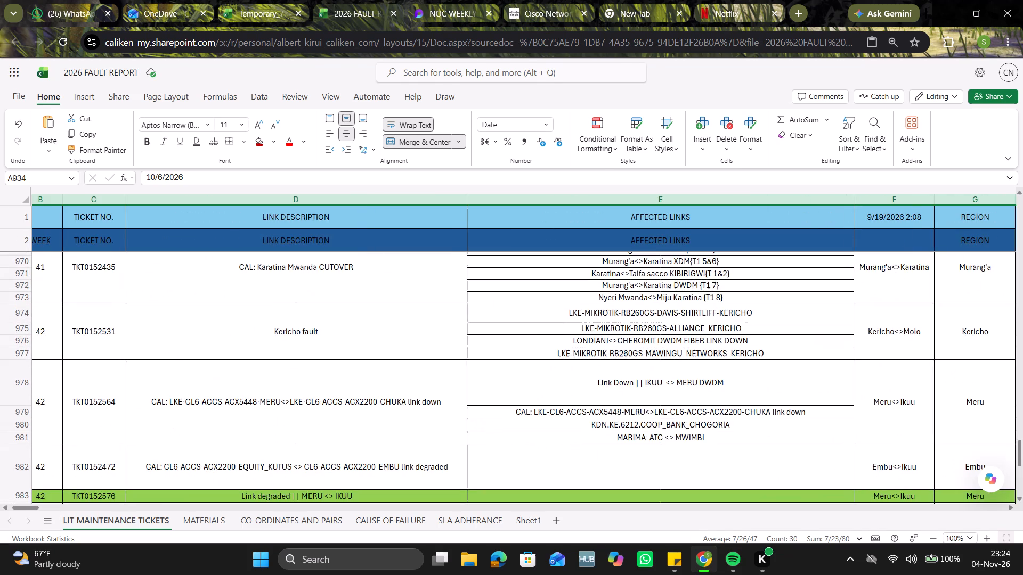
pyautogui.scroll(-1, 470, 450)
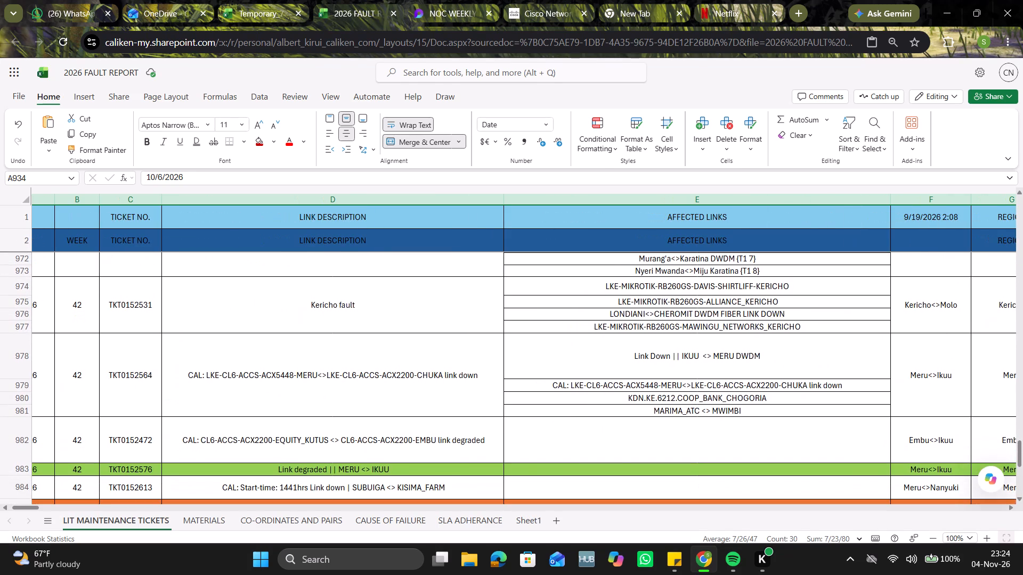
pyautogui.scroll(-2, 470, 450)
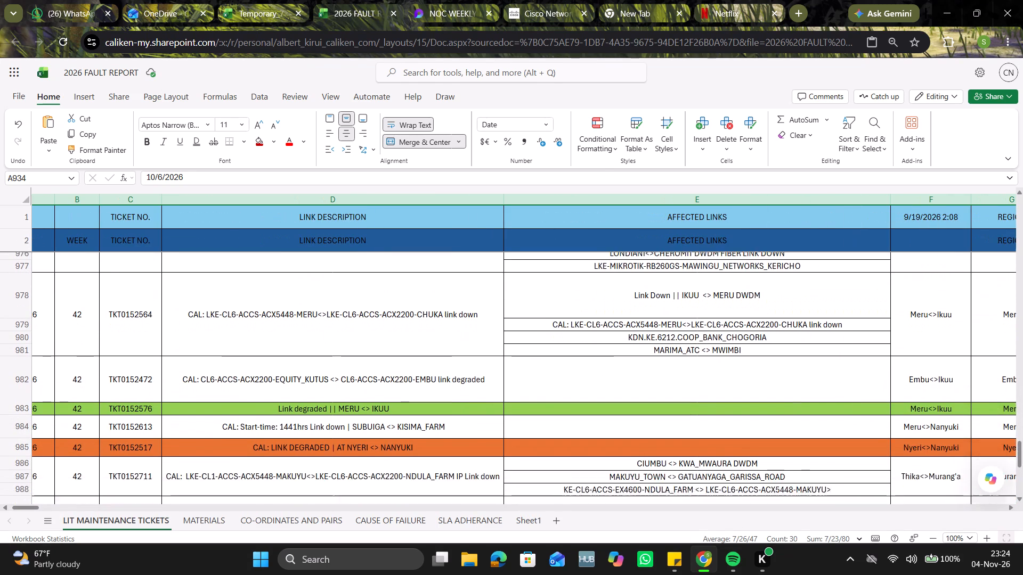
pyautogui.scroll(-3, 470, 450)
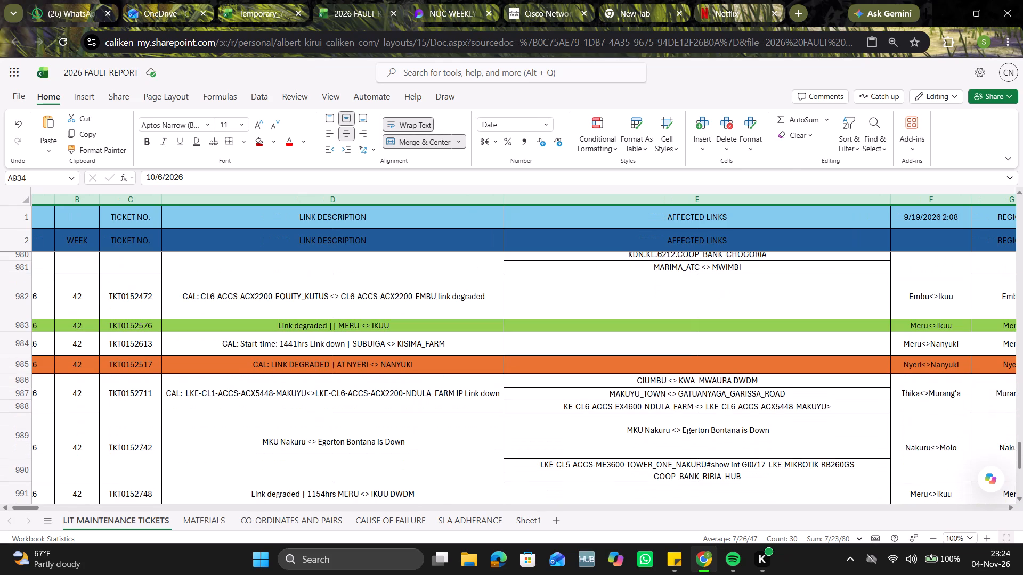
pyautogui.scroll(-2, 470, 439)
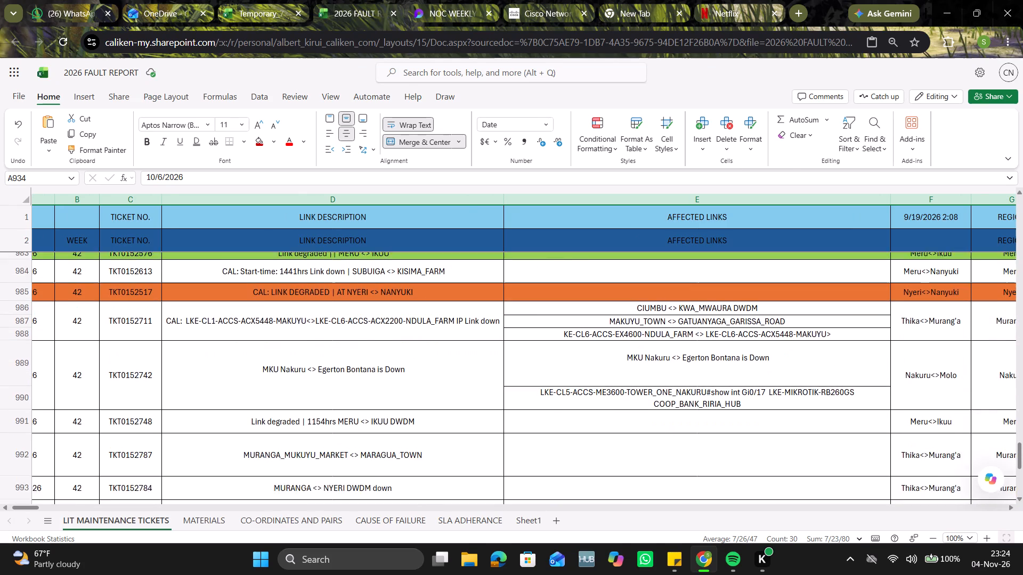
pyautogui.scroll(-2, 470, 439)
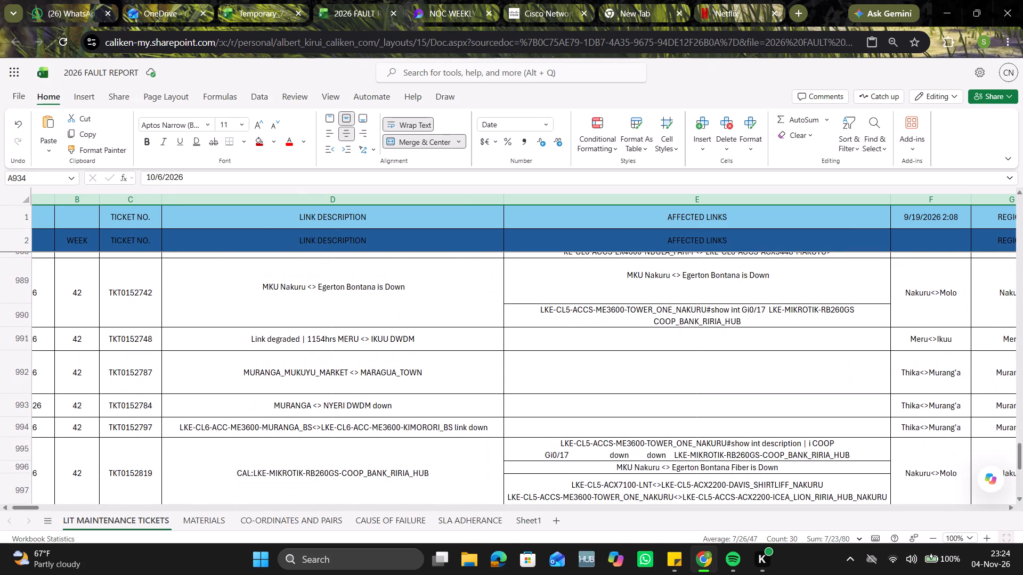
pyautogui.scroll(-3, 470, 439)
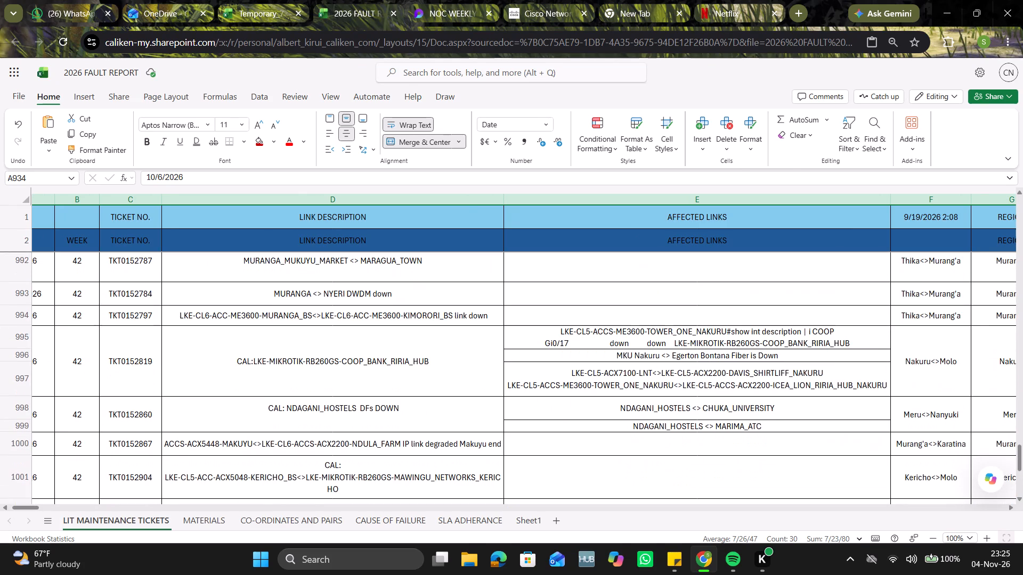
pyautogui.scroll(-3, 470, 439)
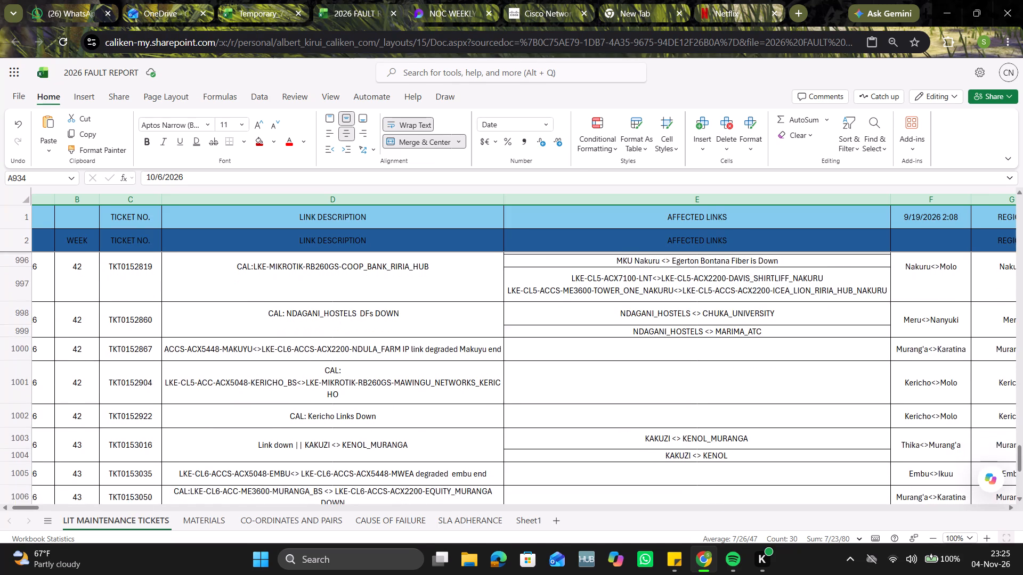
pyautogui.scroll(-2, 470, 439)
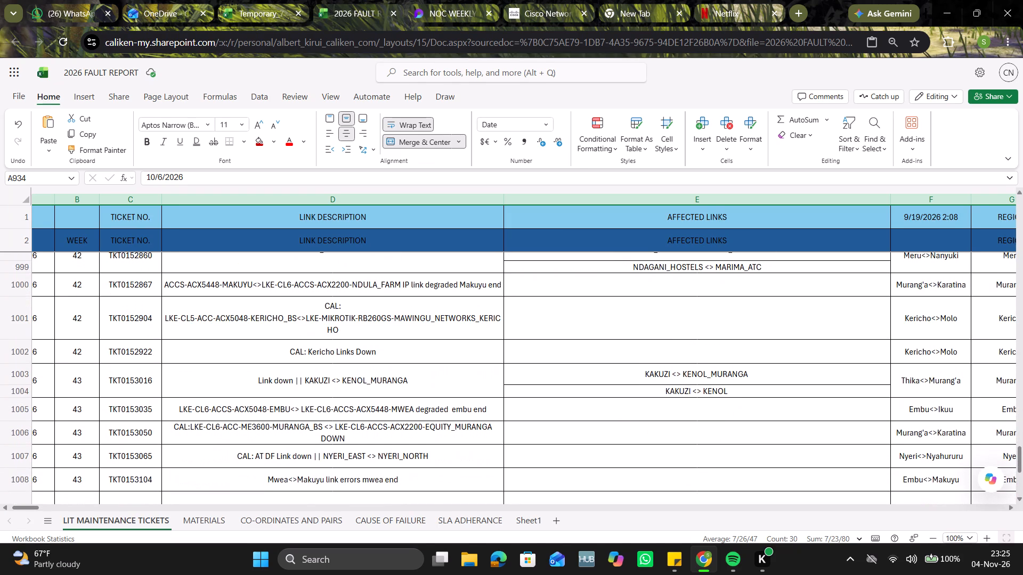
pyautogui.scroll(-1, 470, 439)
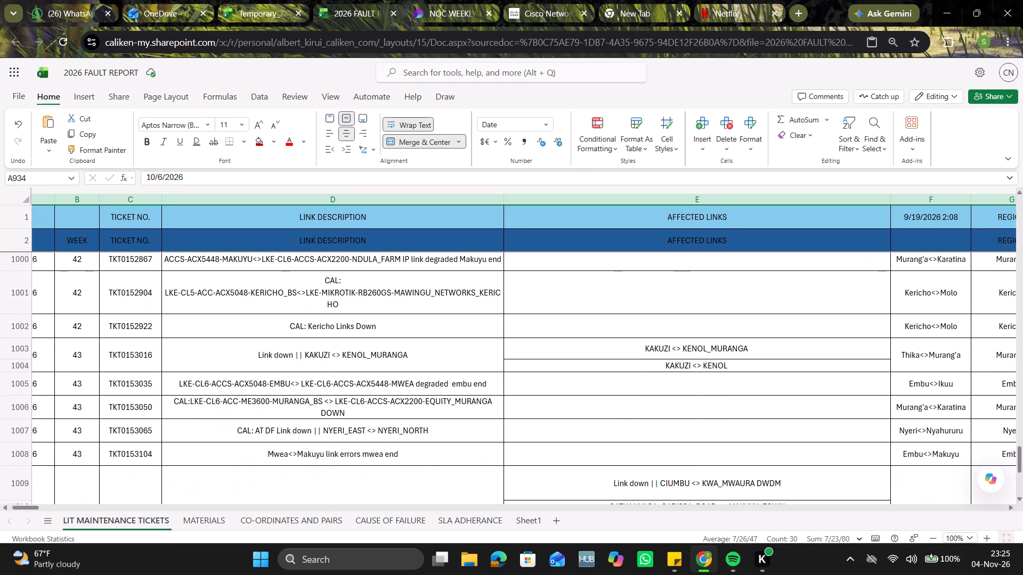
pyautogui.scroll(-2, 470, 439)
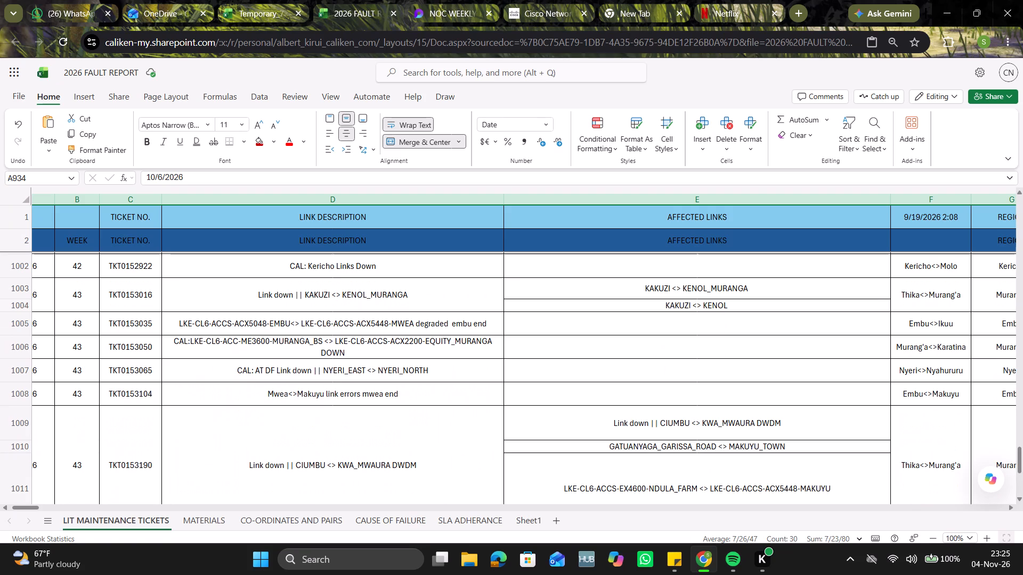
pyautogui.scroll(-2, 470, 439)
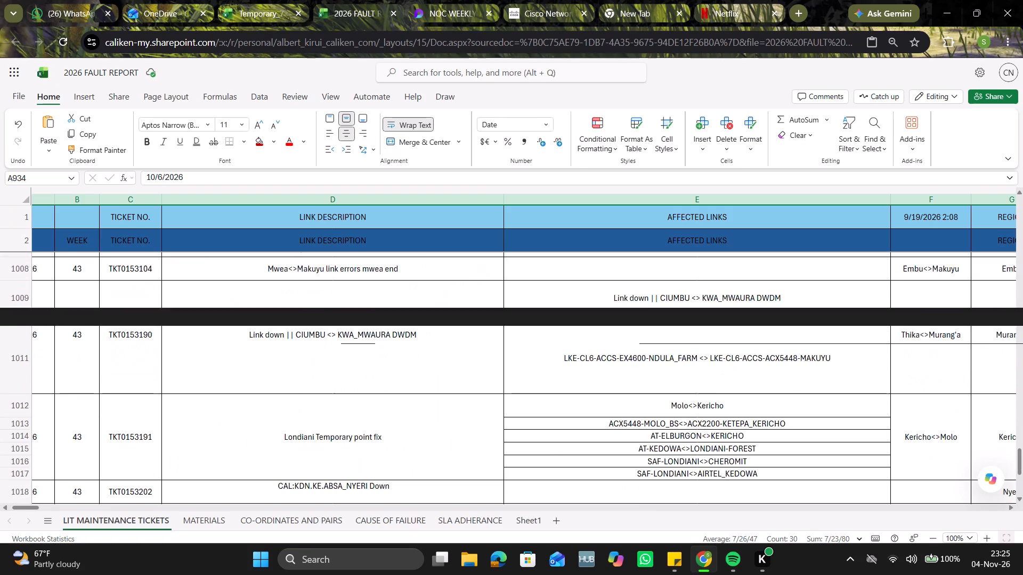
pyautogui.scroll(-2, 470, 439)
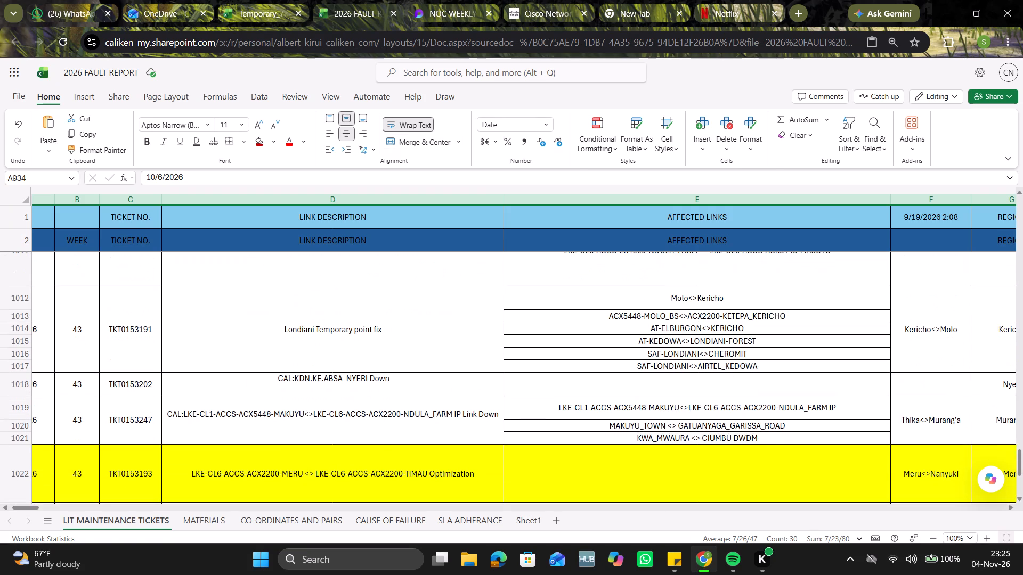
# Examine the fault report tickets from TKT0153191 in week 43 through the week 45 entries, checking highlighting and link descriptions.
pyautogui.scroll(-1, 470, 439)
pyautogui.scroll(-1, 465, 387)
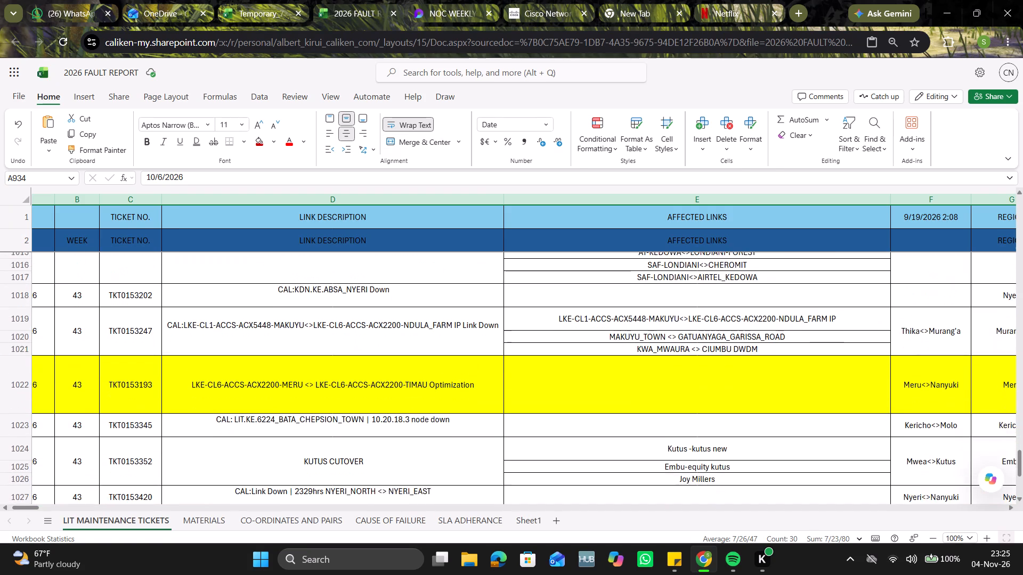
pyautogui.scroll(-3, 465, 387)
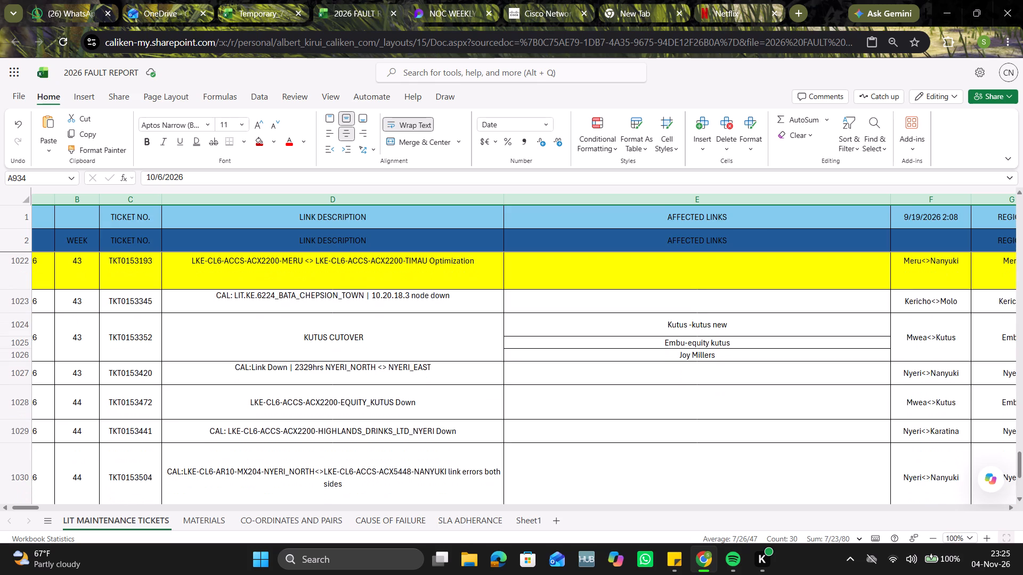
pyautogui.scroll(-3, 464, 377)
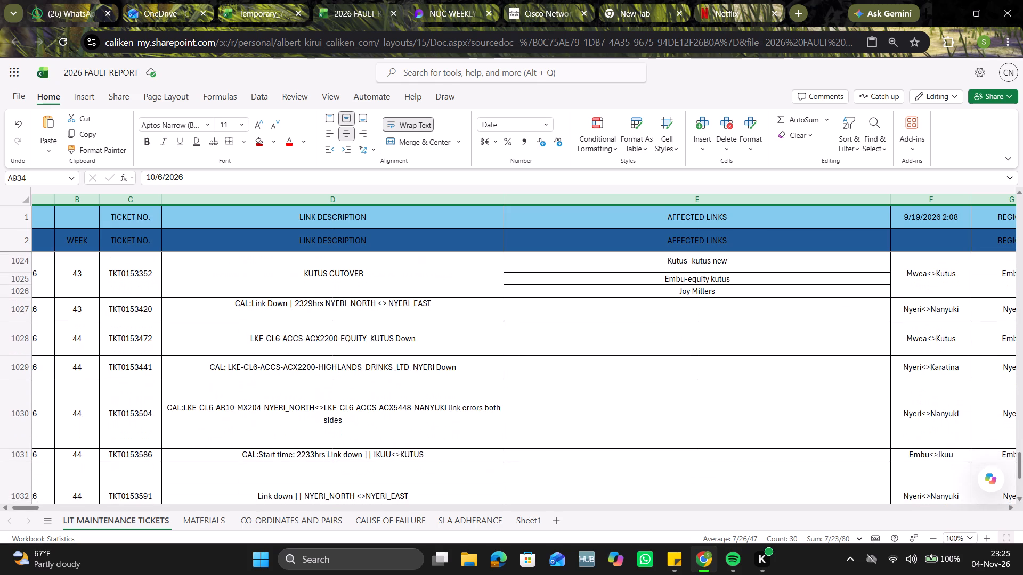
pyautogui.scroll(-3, 464, 377)
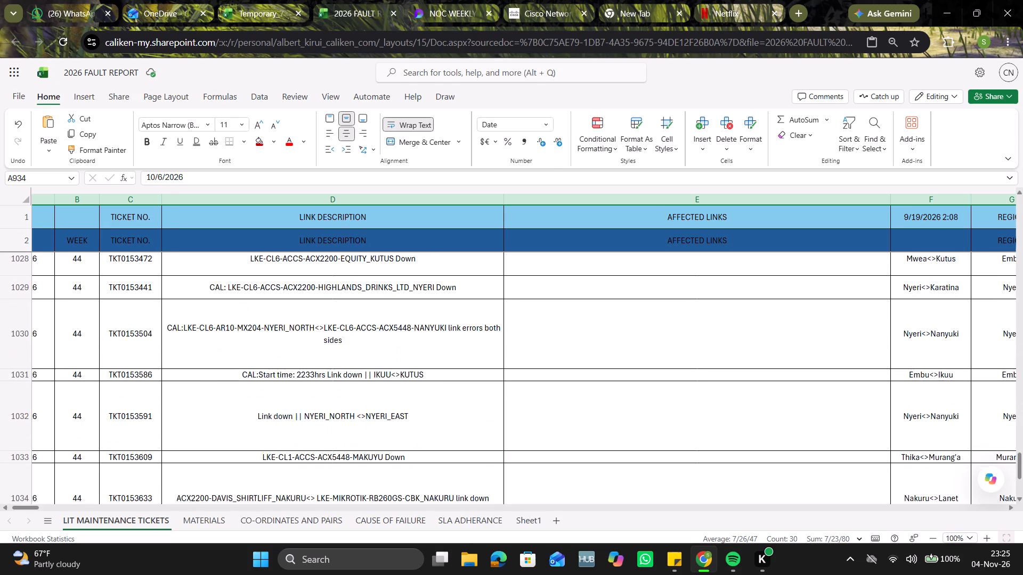
pyautogui.scroll(-3, 464, 377)
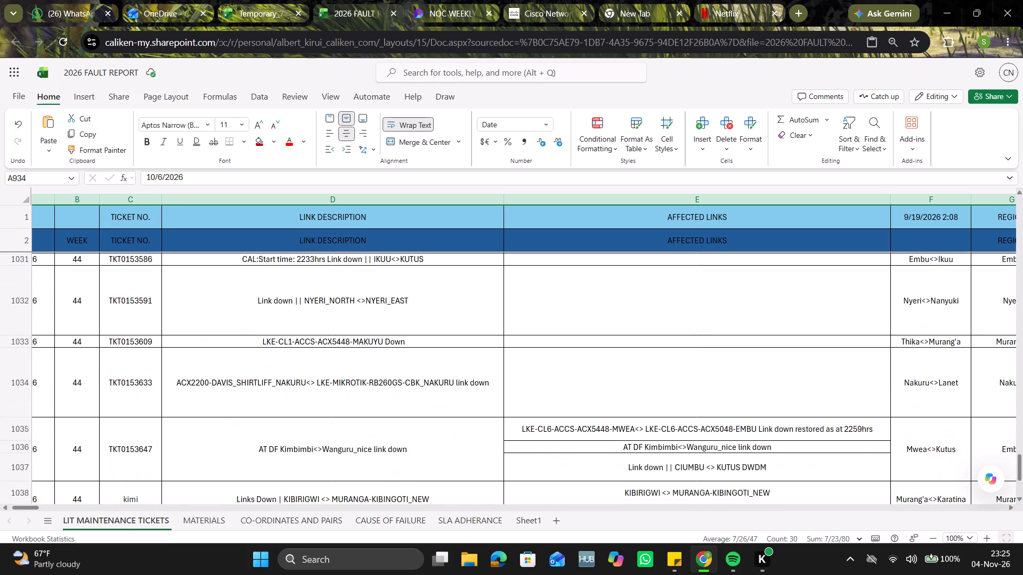
pyautogui.scroll(-2, 464, 377)
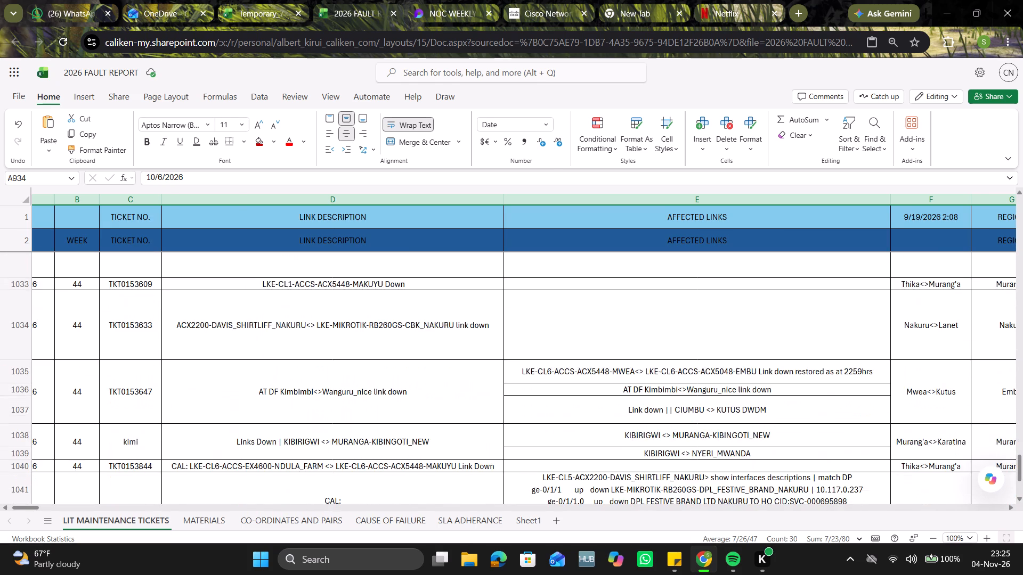
pyautogui.scroll(-3, 464, 377)
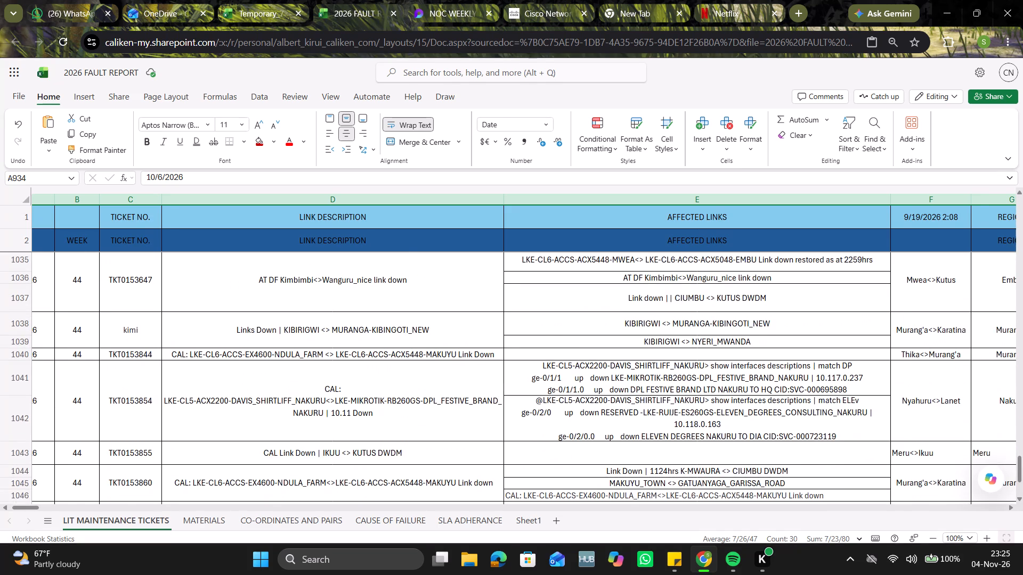
pyautogui.scroll(-1, 464, 377)
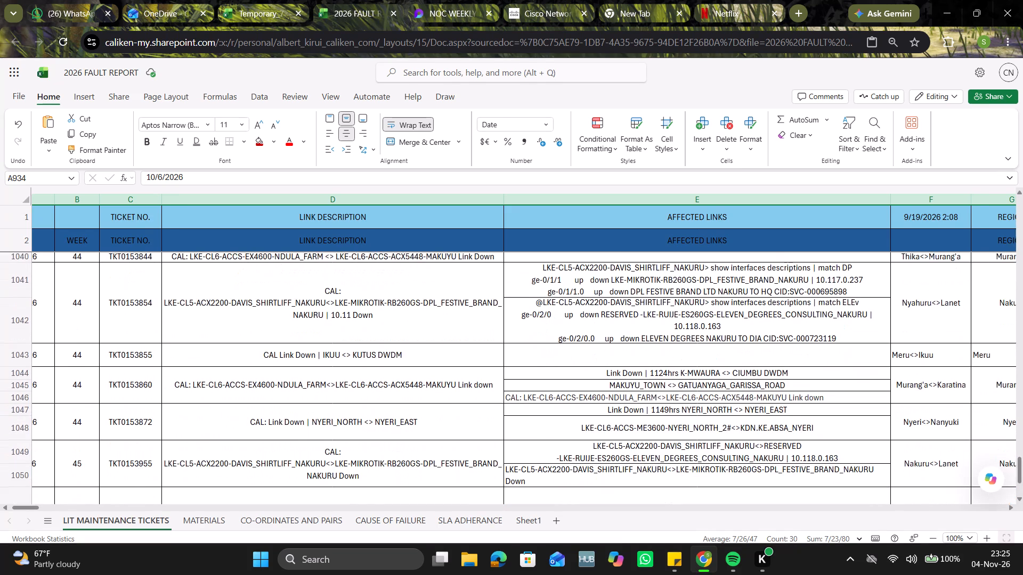
pyautogui.scroll(-1, 464, 377)
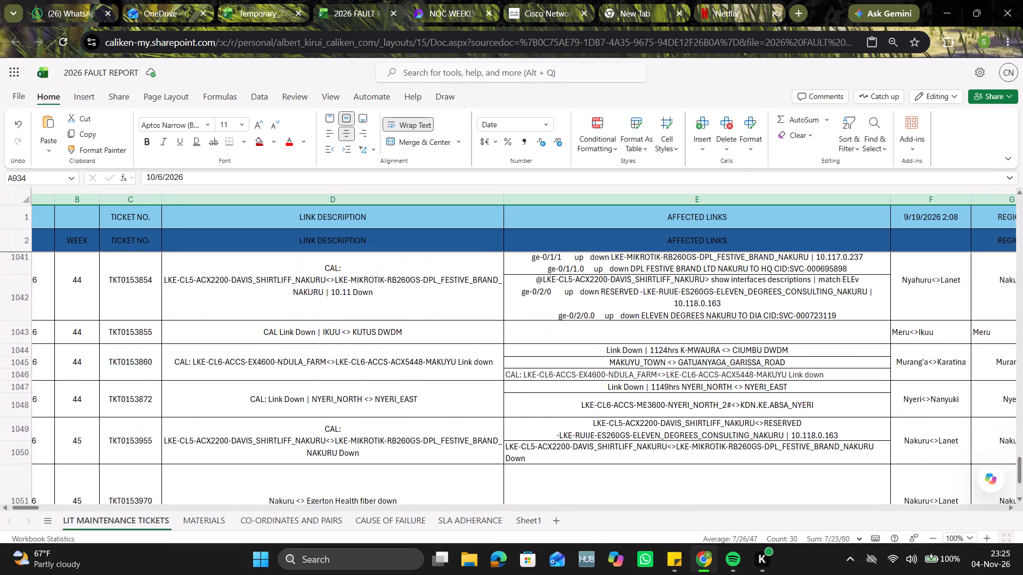
pyautogui.scroll(-1, 464, 377)
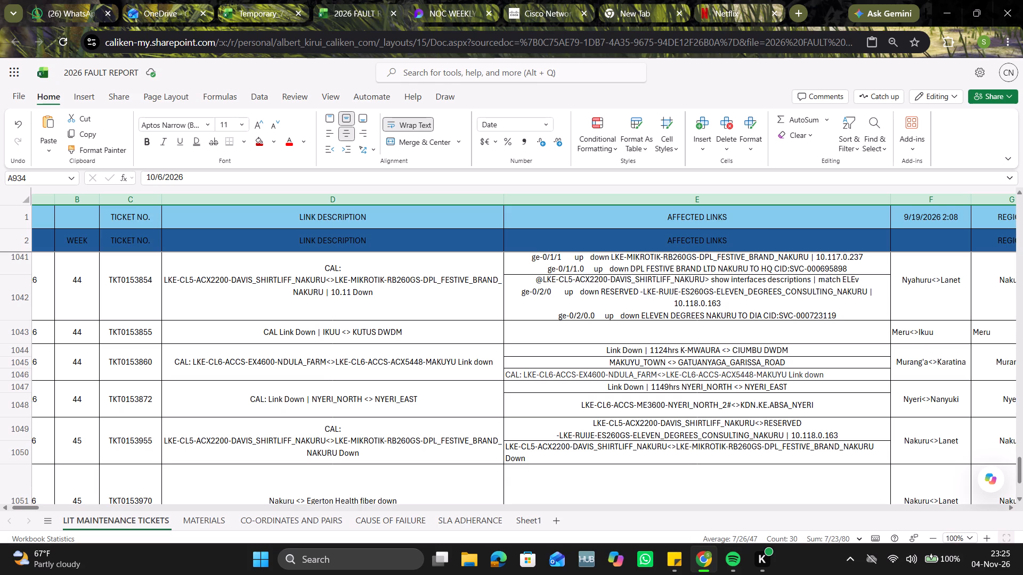
pyautogui.scroll(-1, 597, 479)
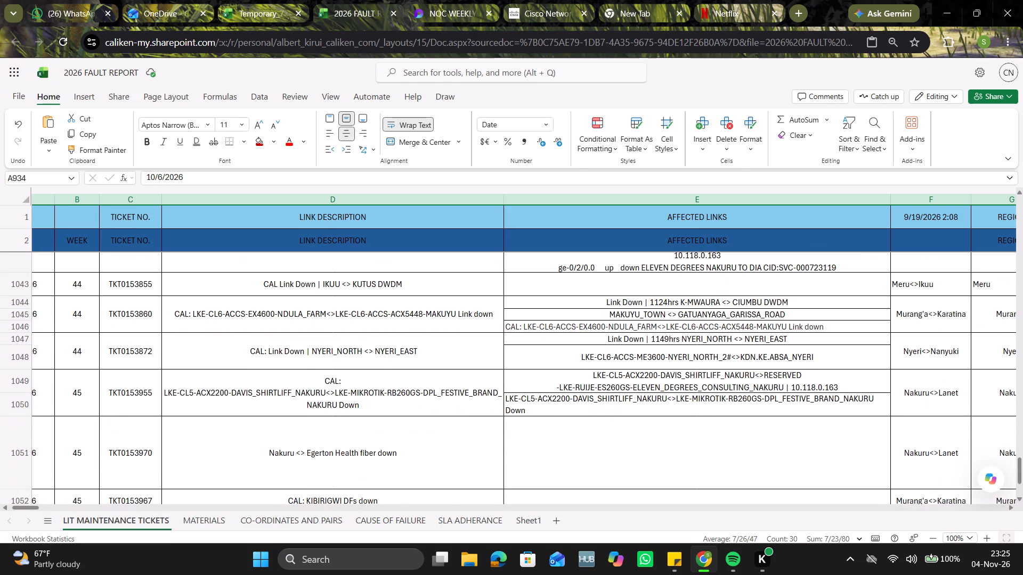
pyautogui.scroll(-2, 597, 479)
# Go back up the fault report to row 934, ticket TKT0152093, and examine its region, link type, start and pending time columns.
pyautogui.scroll(2, 597, 479)
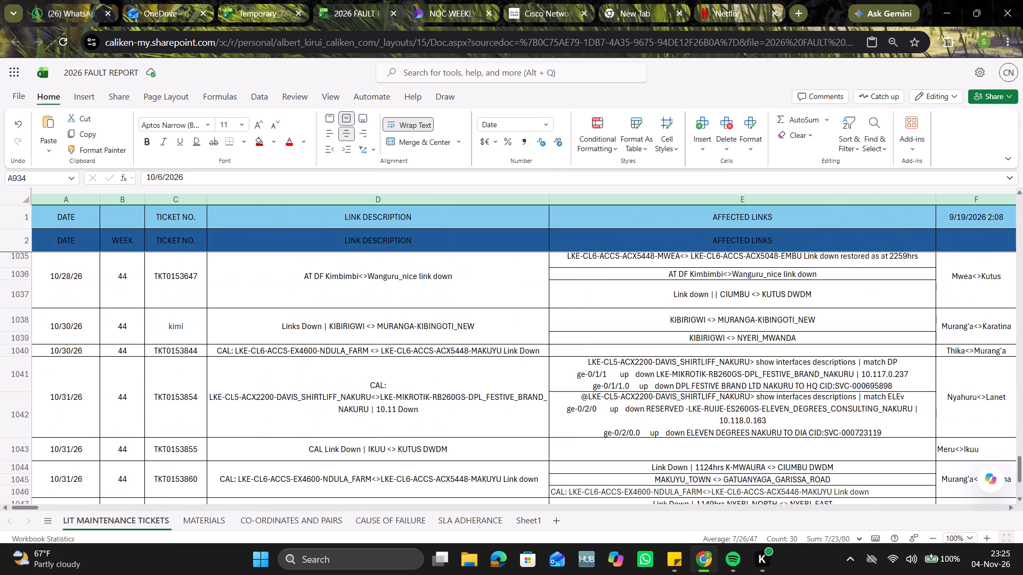
pyautogui.scroll(6, 597, 479)
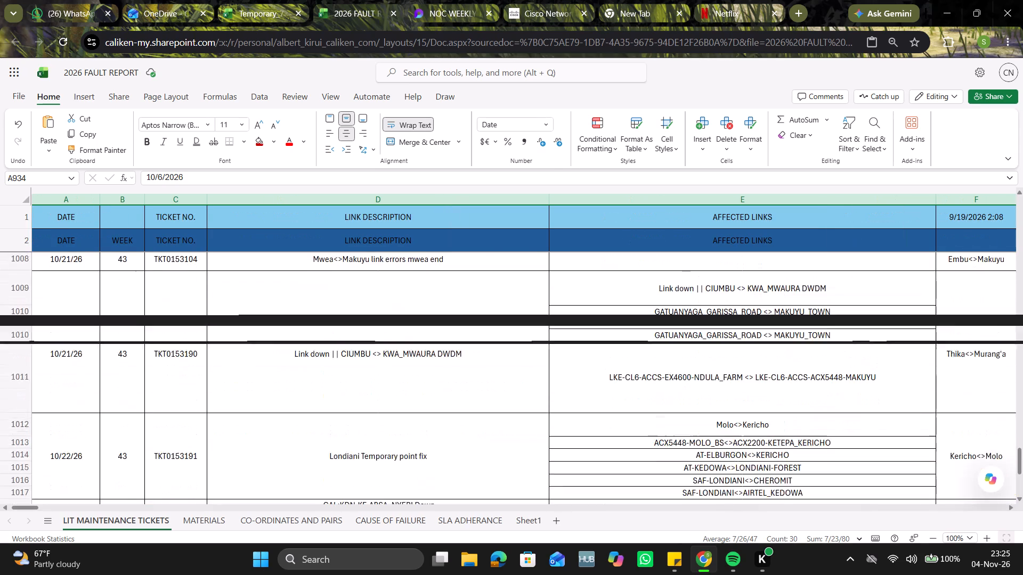
pyautogui.scroll(5, 597, 479)
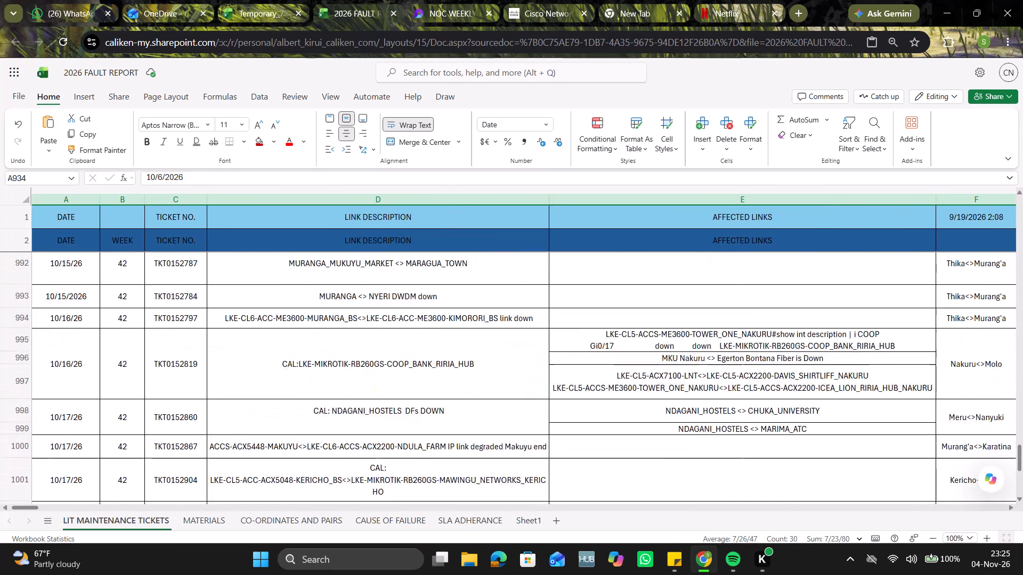
pyautogui.scroll(5, 597, 479)
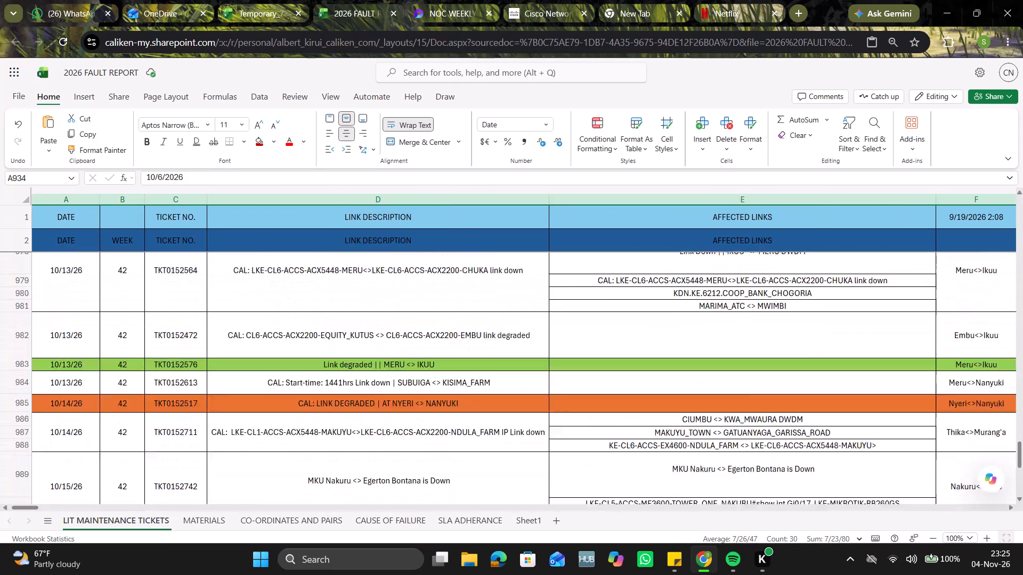
pyautogui.scroll(4, 597, 479)
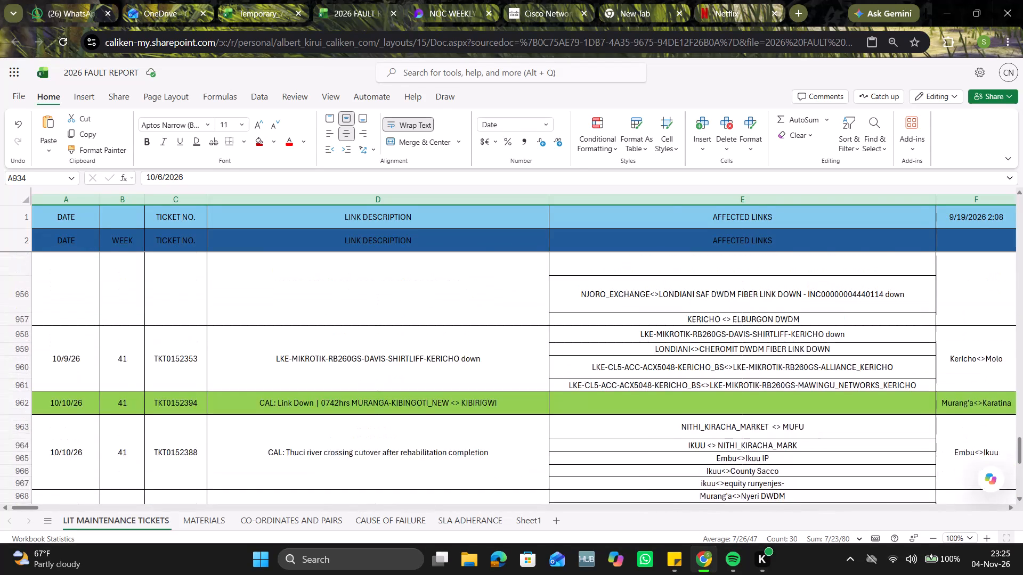
pyautogui.scroll(8, 597, 479)
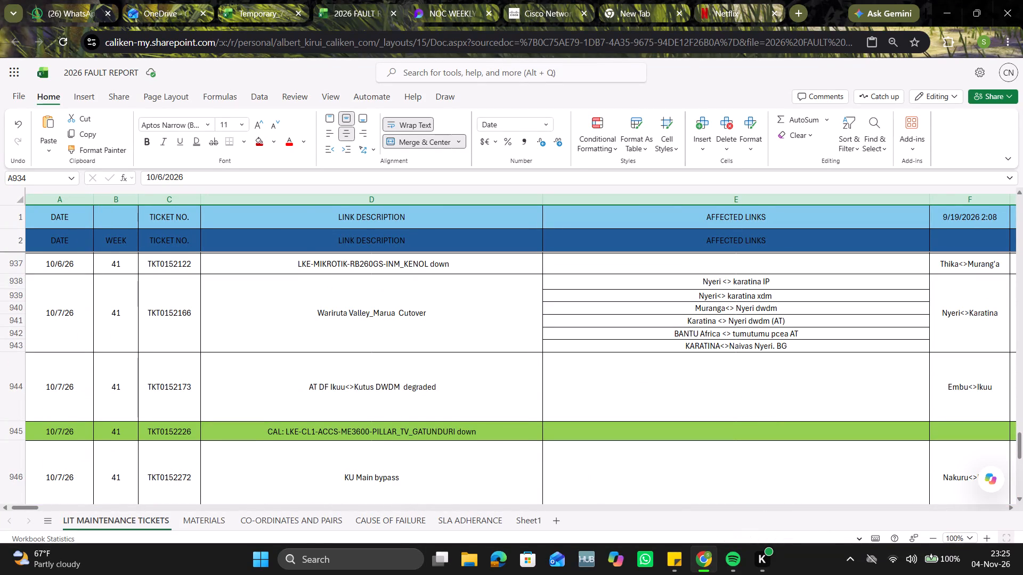
pyautogui.scroll(1, 597, 479)
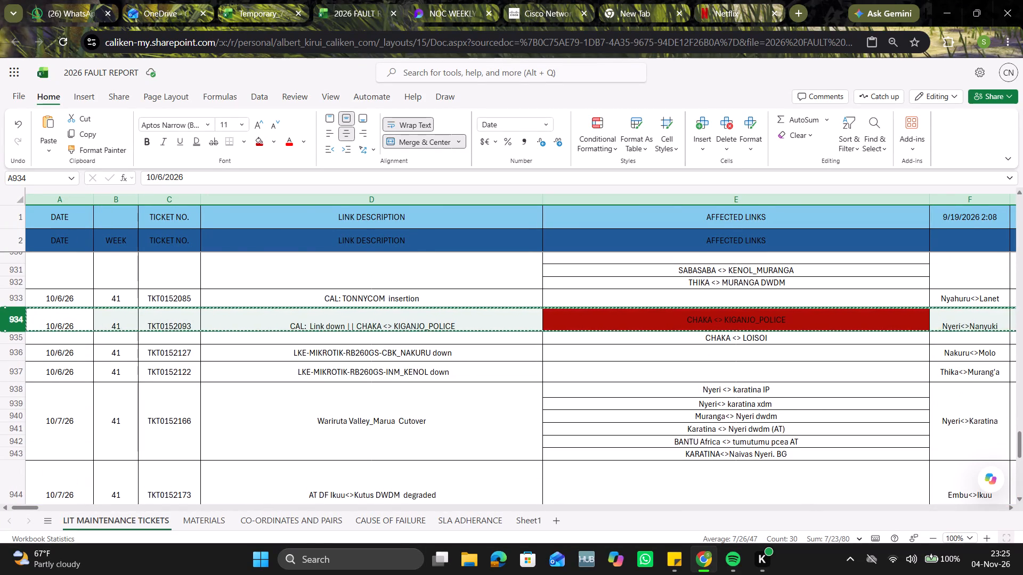
pyautogui.hscroll(-4, 673, 449)
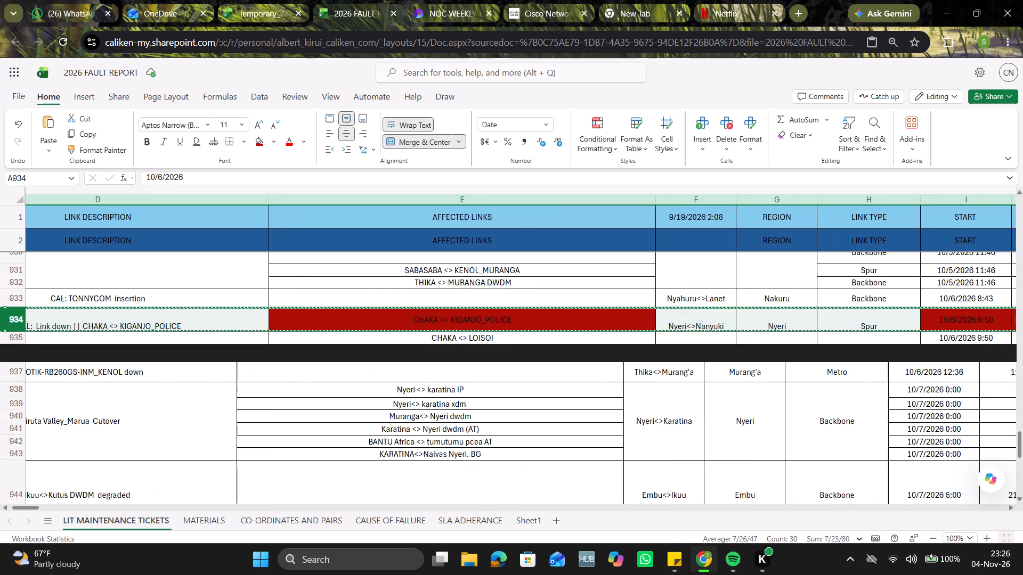
pyautogui.hscroll(-1, 673, 449)
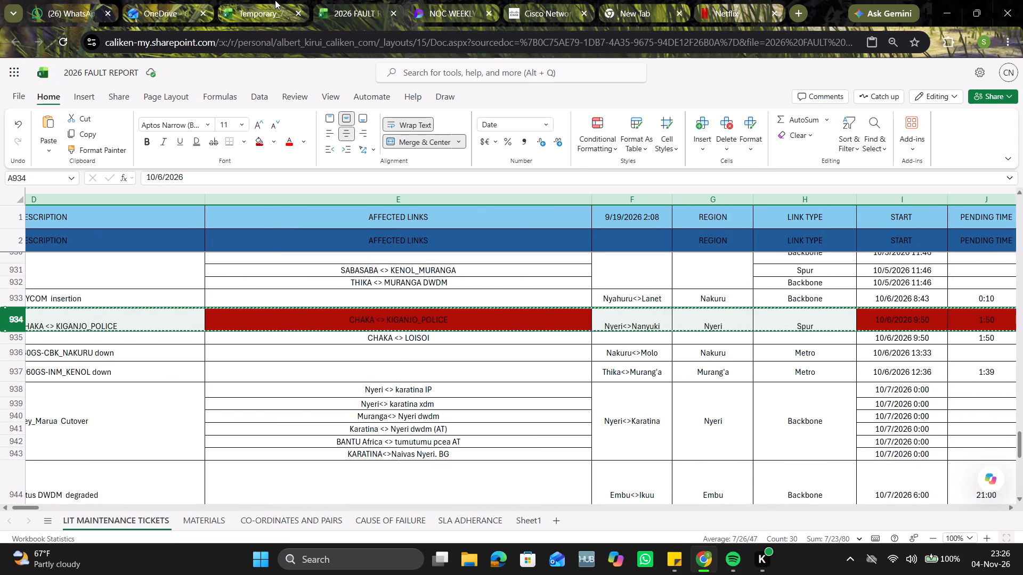
# Switch to the Temporary_72hr_Solution_Tracker workbook and examine its ticket rows by region, link description and start date.
pyautogui.click(350, 1)
pyautogui.click(344, 14)
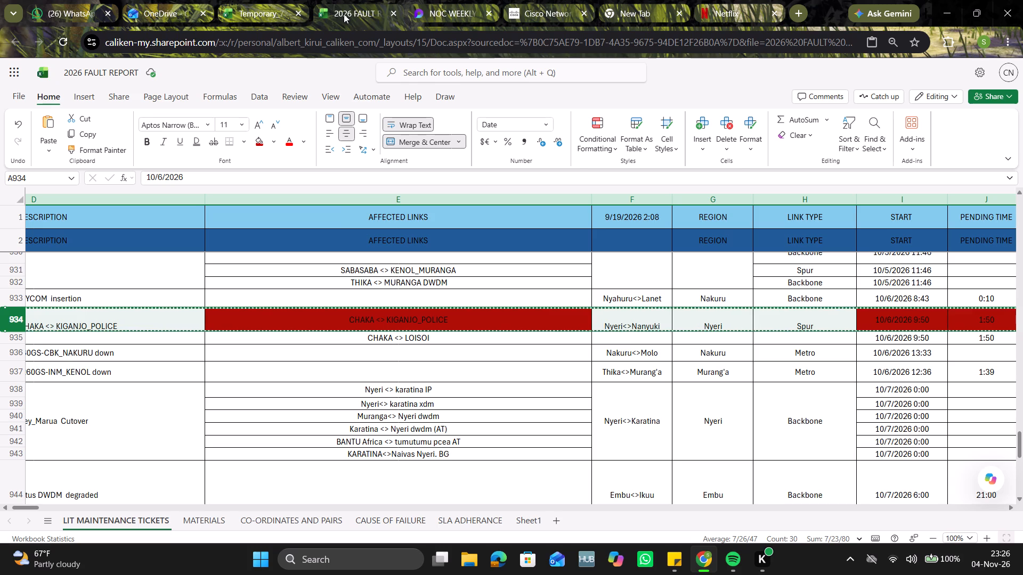
pyautogui.click(262, 14)
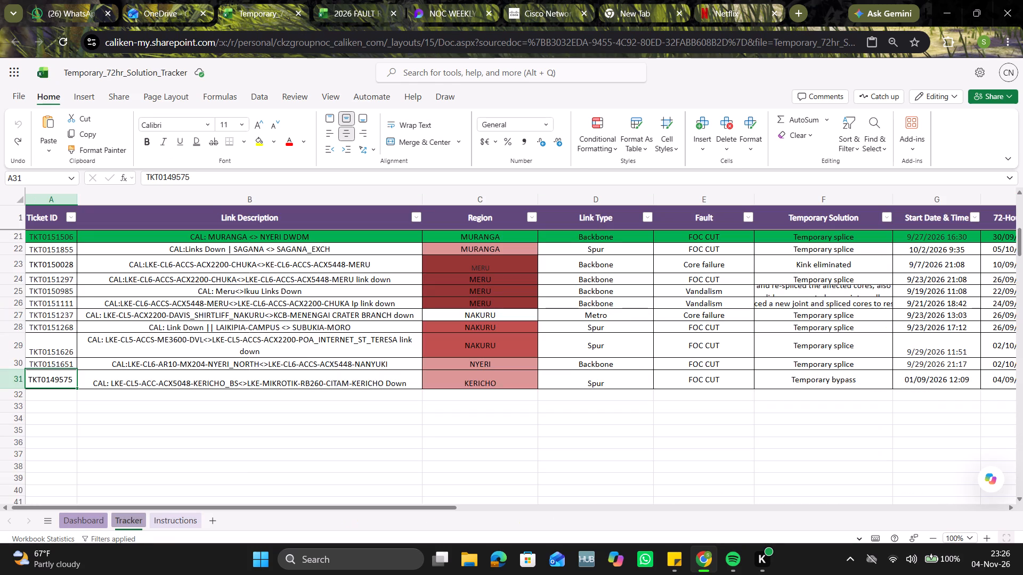
pyautogui.scroll(4, 272, 327)
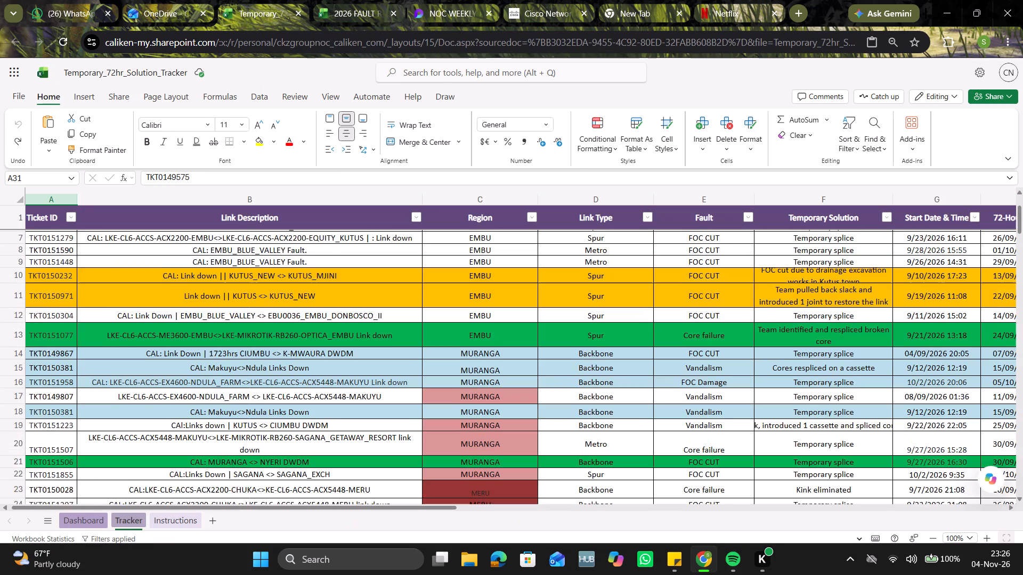
pyautogui.scroll(5, 272, 327)
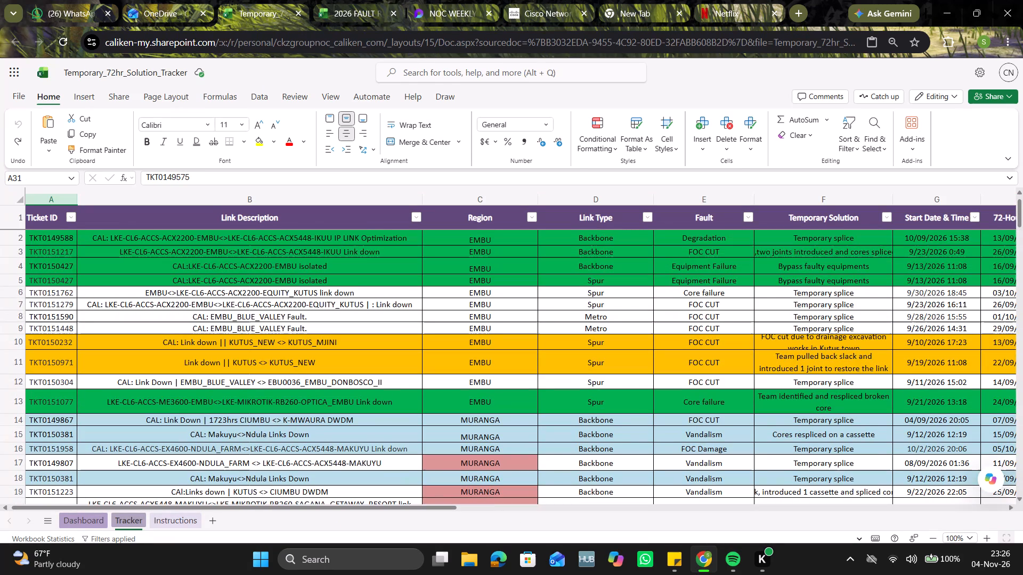
pyautogui.scroll(-3, 452, 350)
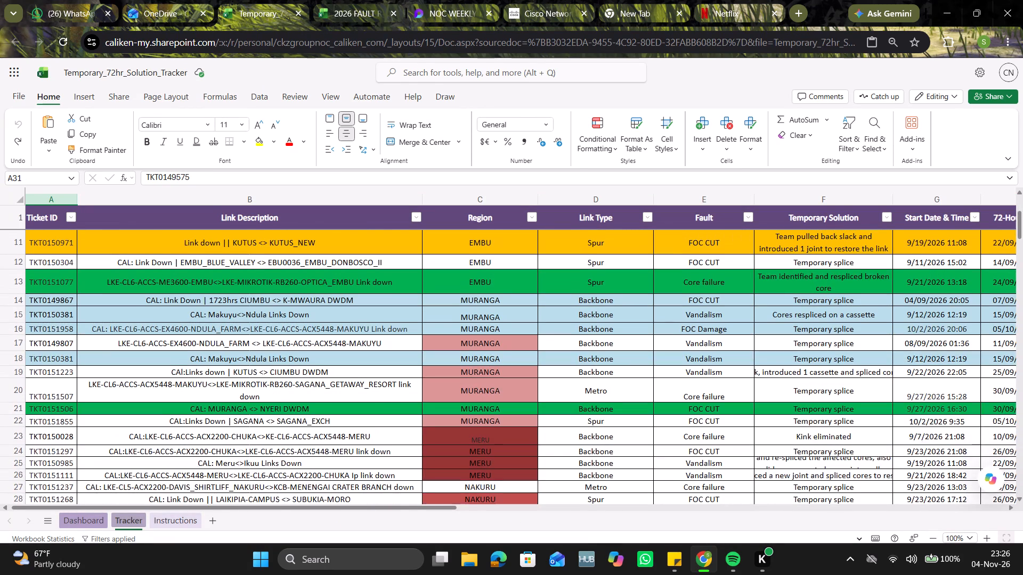
pyautogui.scroll(-3, 452, 350)
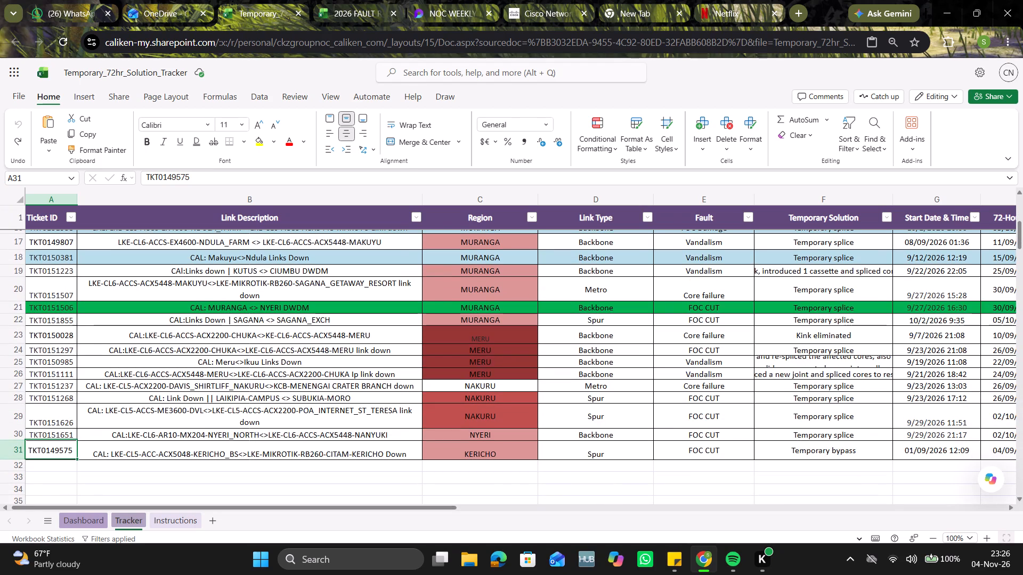
# Copy the whole row 934, ticket TKT0152093, from the fault report and insert it above row 30, TKT0151651, in the solution tracker.
pyautogui.click(339, 2)
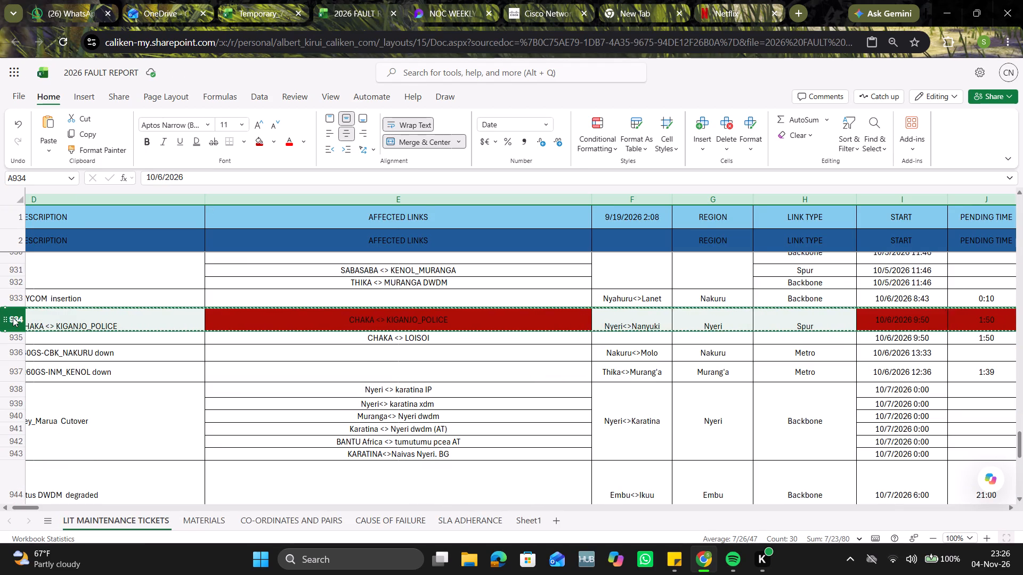
pyautogui.click(68, 340)
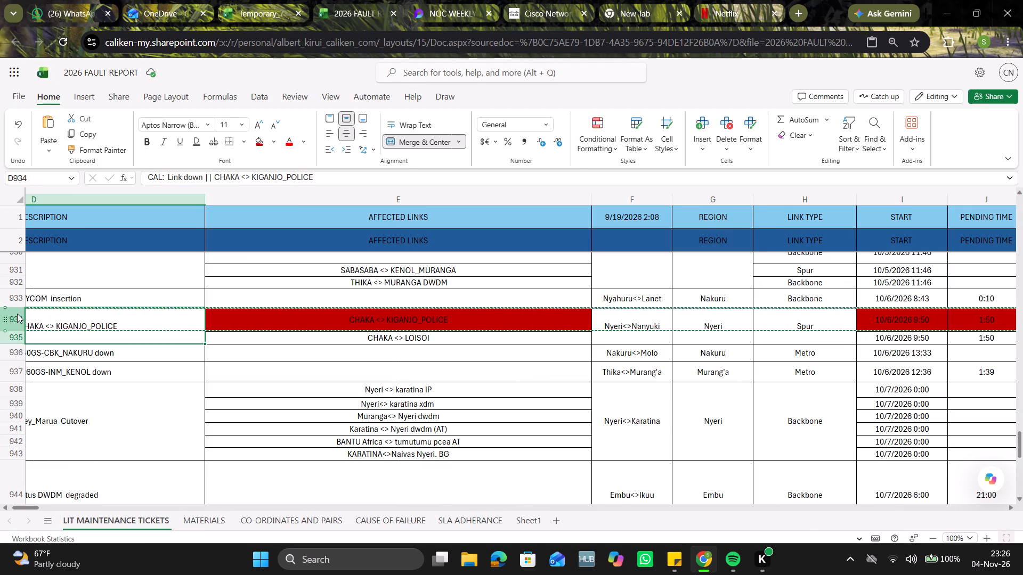
pyautogui.click(17, 310)
pyautogui.click(17, 316)
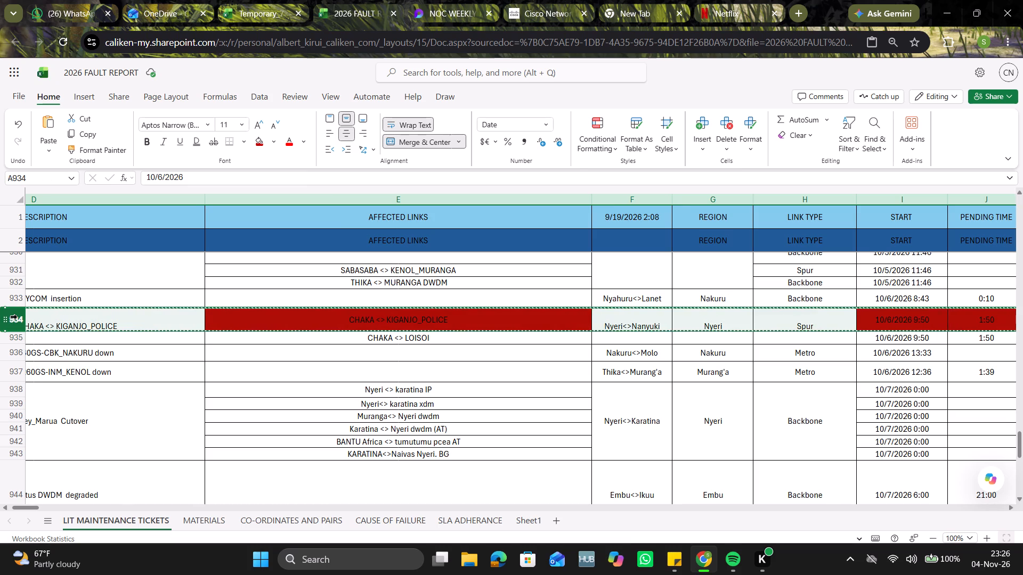
pyautogui.rightClick(17, 316)
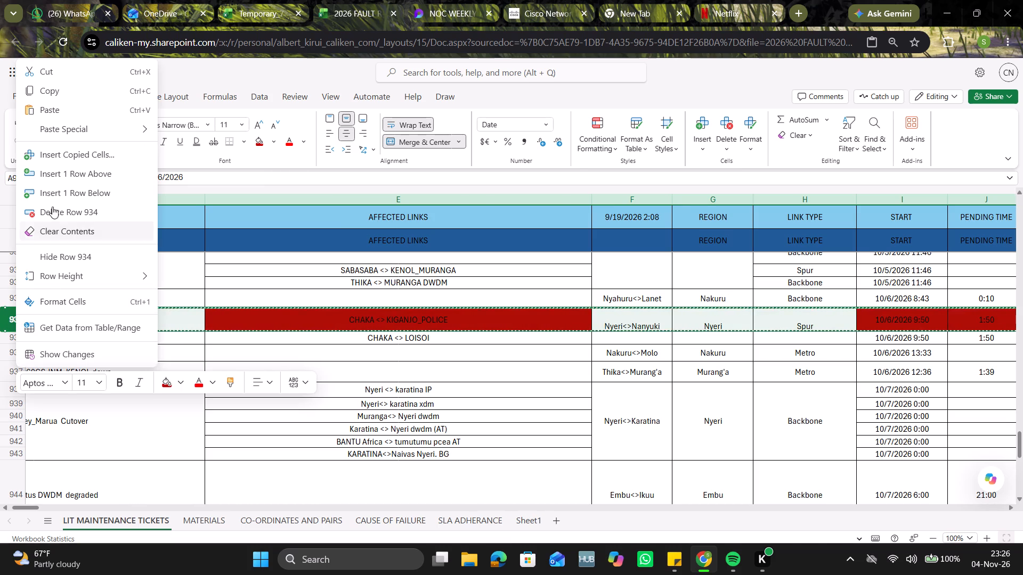
pyautogui.click(59, 90)
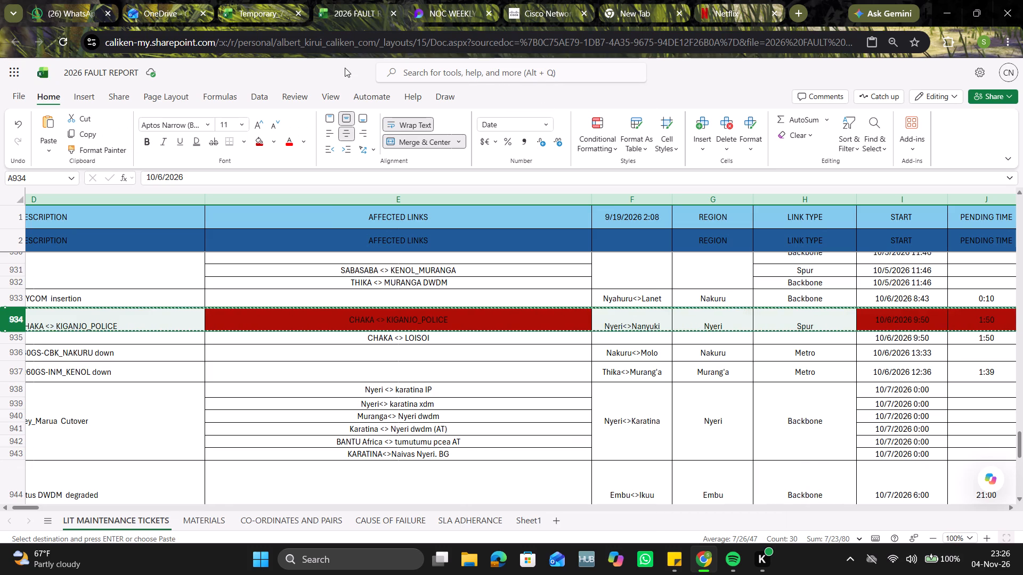
pyautogui.click(257, 25)
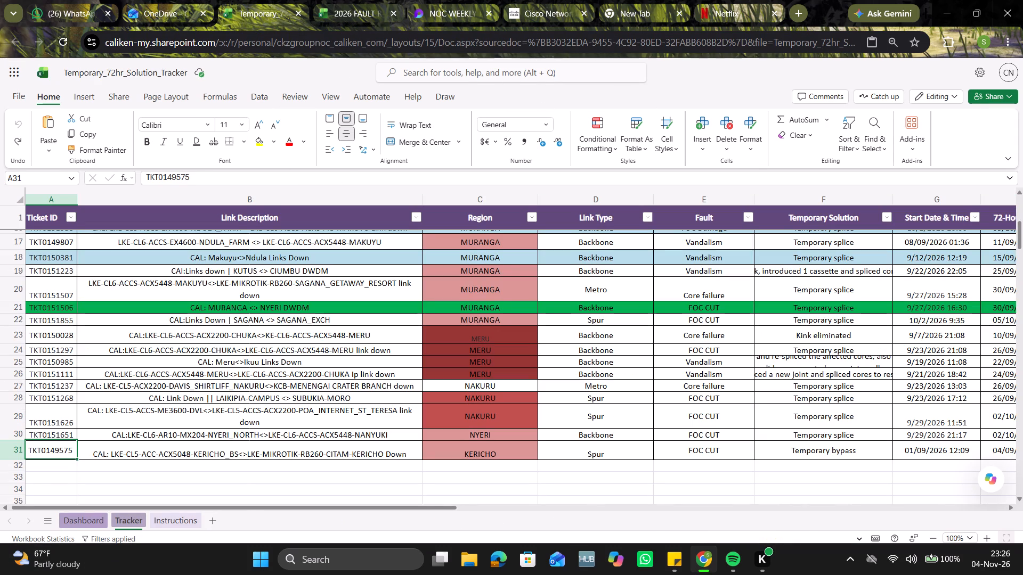
pyautogui.click(21, 431)
pyautogui.rightClick(21, 431)
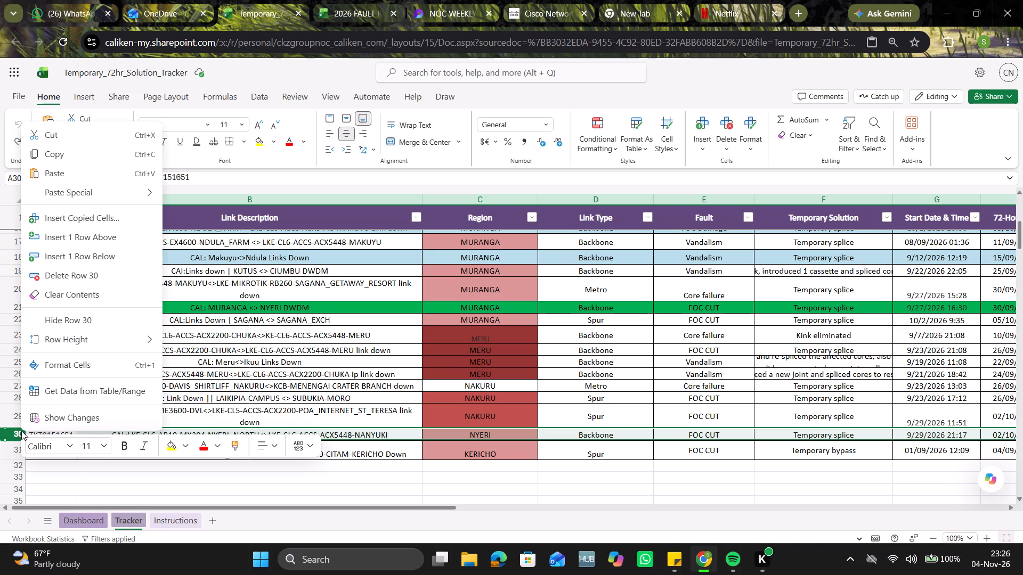
pyautogui.click(45, 219)
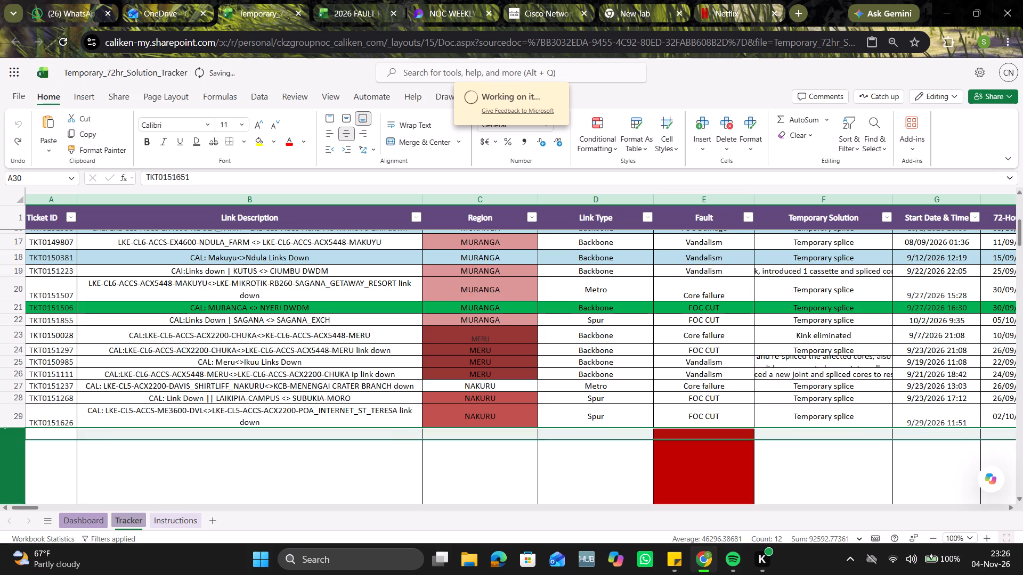
pyautogui.click(273, 398)
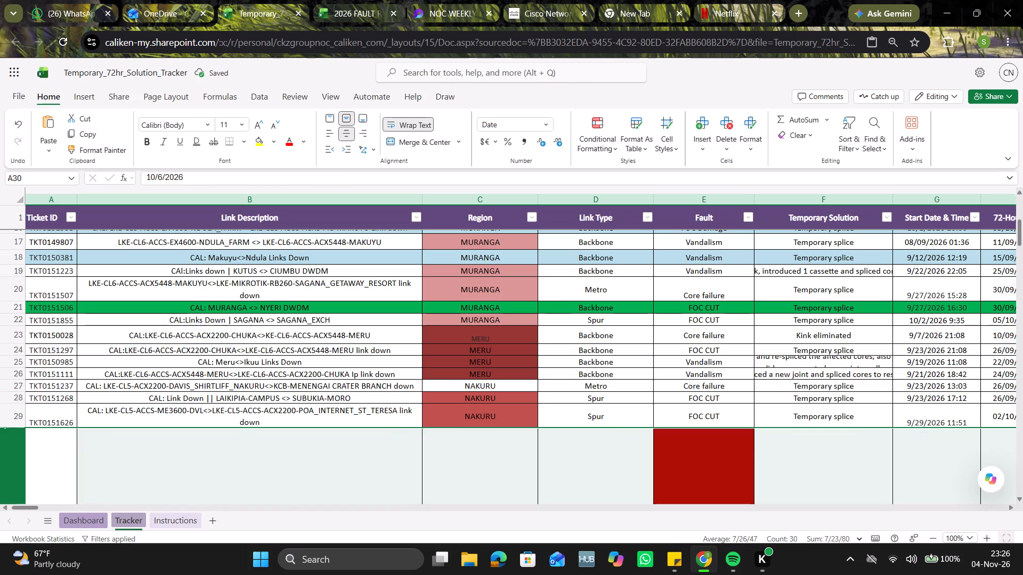
# Delete the date and week number cells A30:B30 in the tracker, shifting cells left so TKT0152093 falls under Ticket ID.
pyautogui.scroll(-3, 272, 379)
pyautogui.hscroll(4, 272, 379)
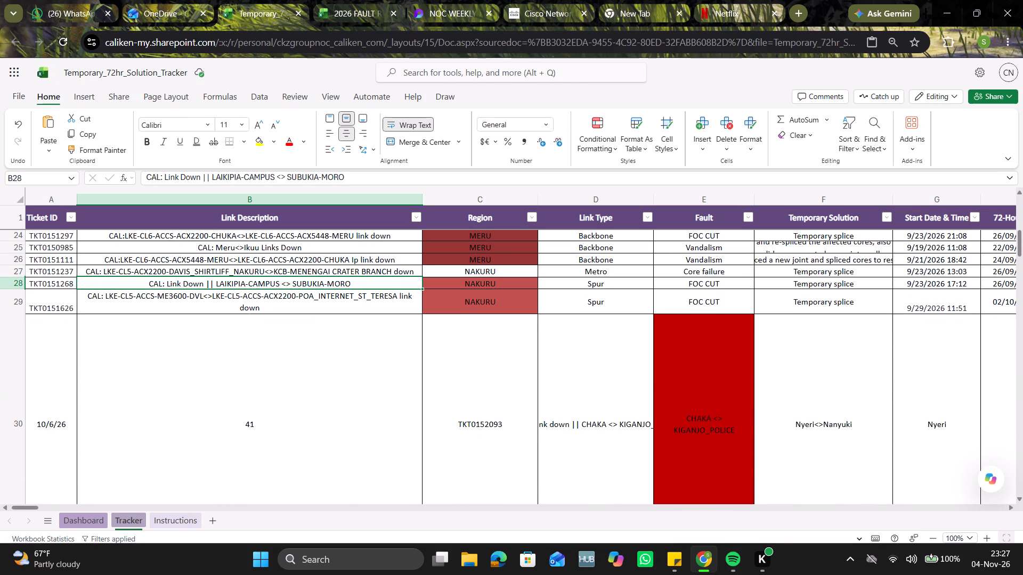
pyautogui.hscroll(1, 272, 379)
pyautogui.click(210, 403)
pyautogui.hscroll(2, 210, 403)
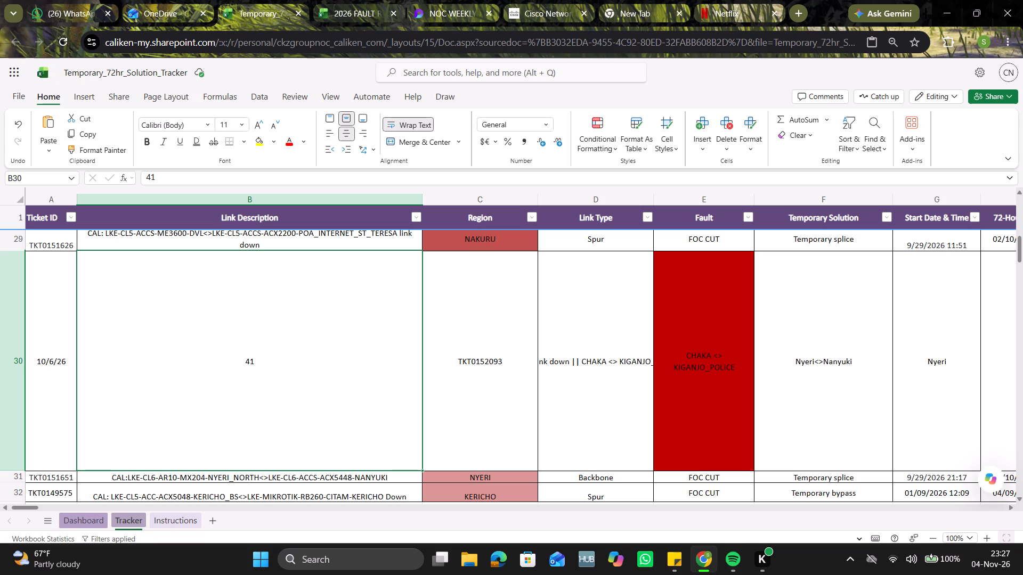
pyautogui.click(48, 356)
pyautogui.rightClick(48, 356)
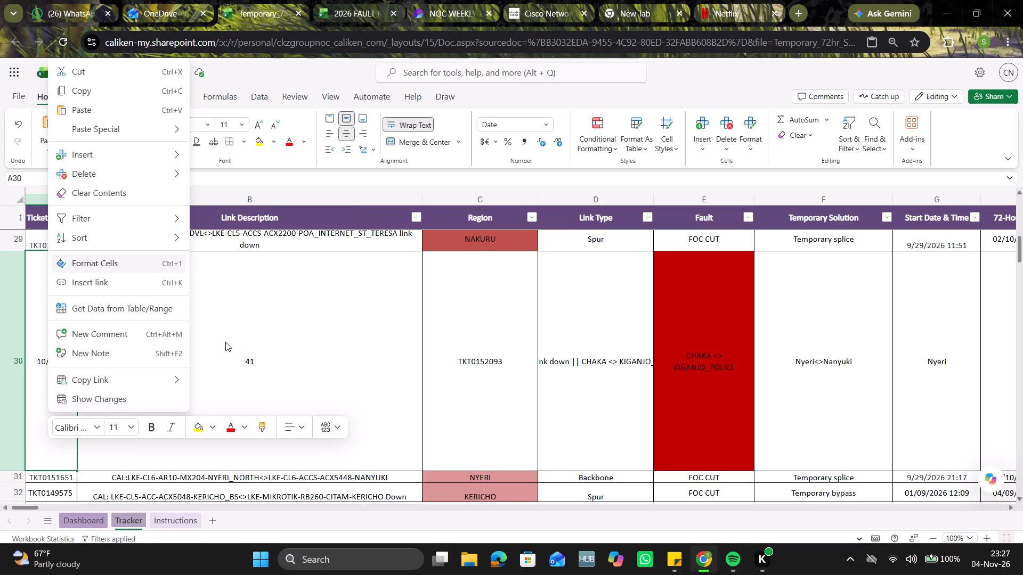
pyautogui.click(273, 334)
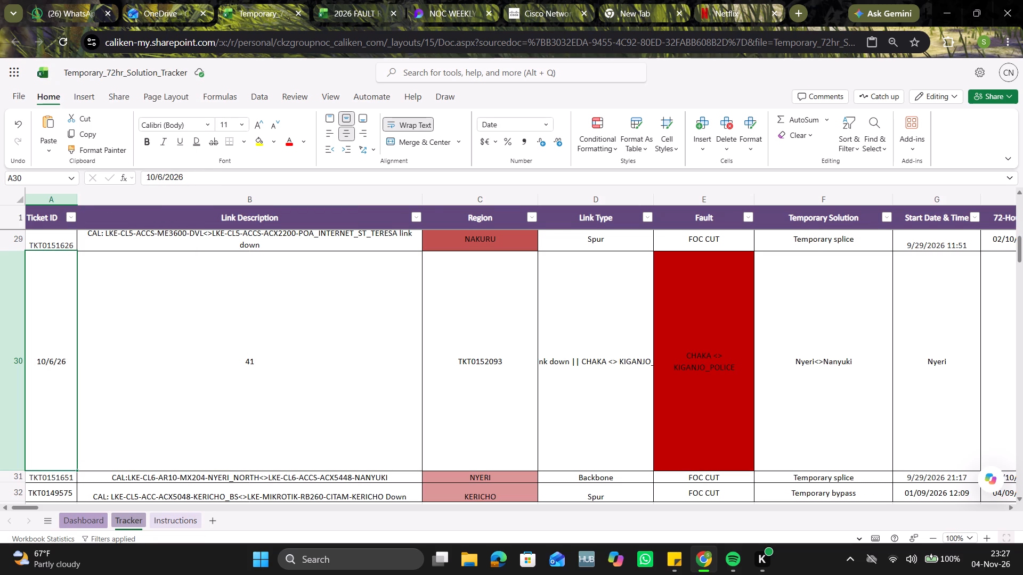
pyautogui.moveTo(59, 331); pyautogui.dragTo(115, 320)
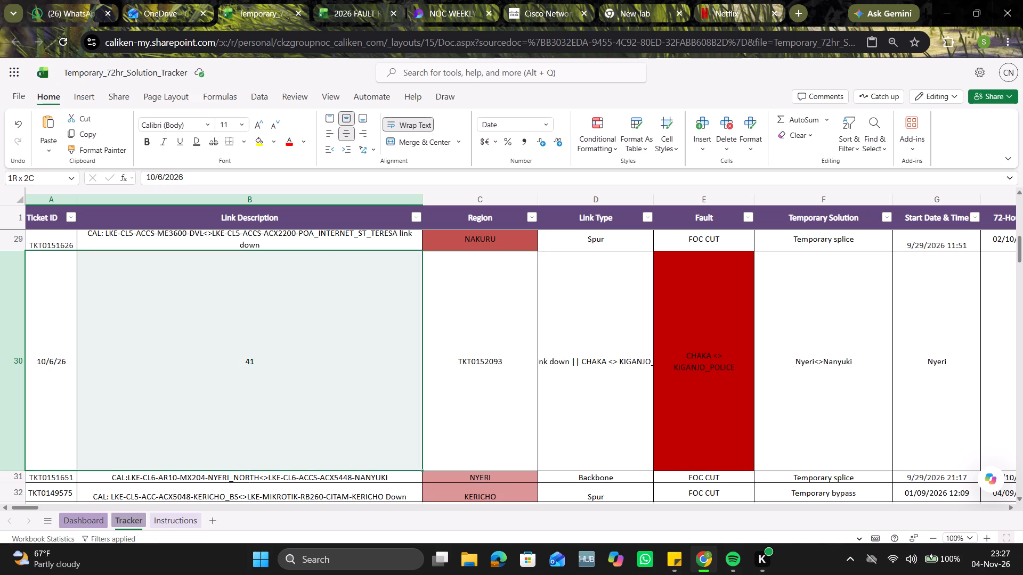
pyautogui.moveTo(115, 320); pyautogui.dragTo(116, 325)
pyautogui.rightClick(116, 325)
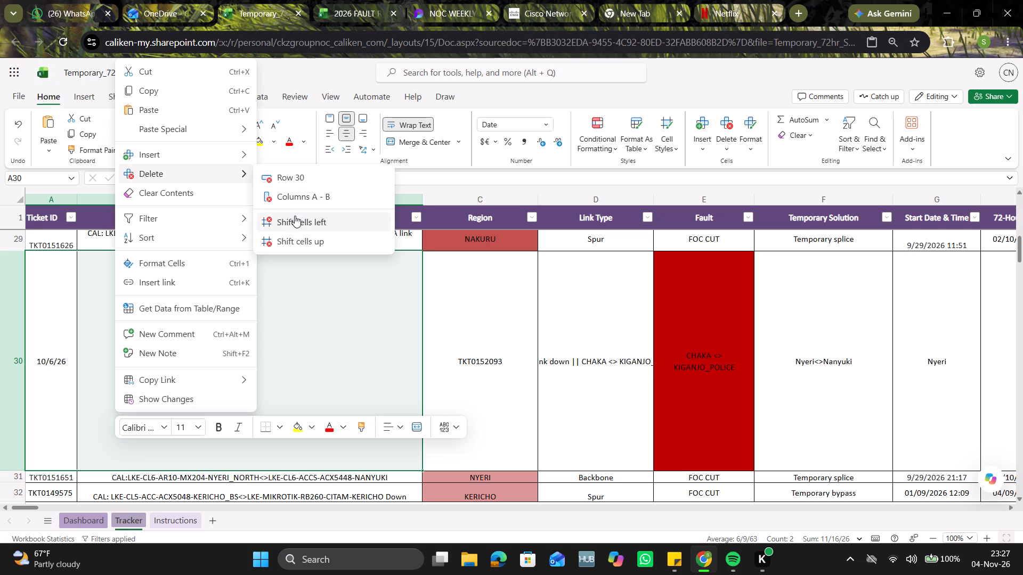
pyautogui.click(295, 216)
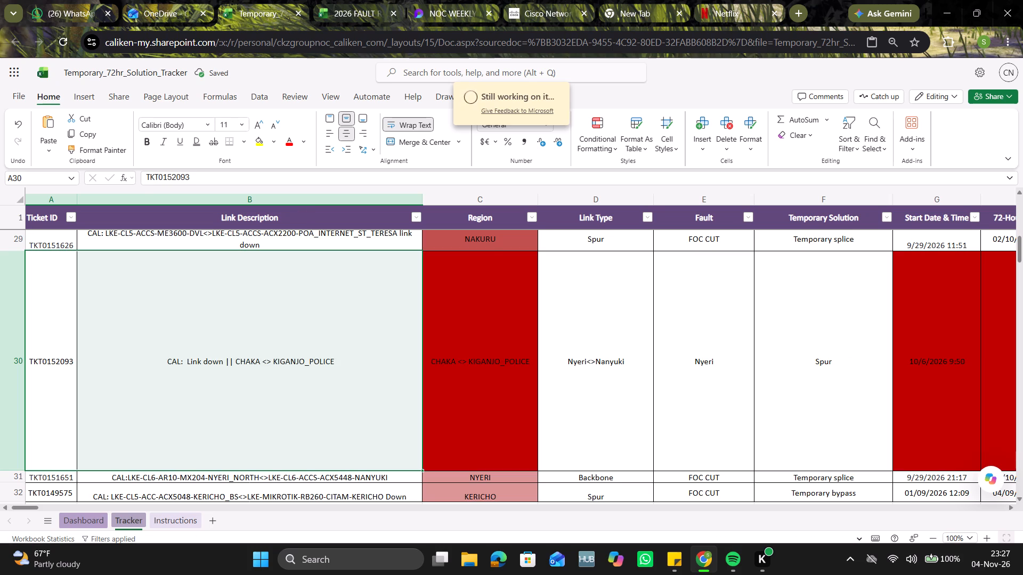
# Examine row 30 across all its columns, comparing the pasted TKT0152093 entries with the tracker headings and neighbouring ticket rows.
pyautogui.click(416, 283)
pyautogui.hscroll(-1, 416, 283)
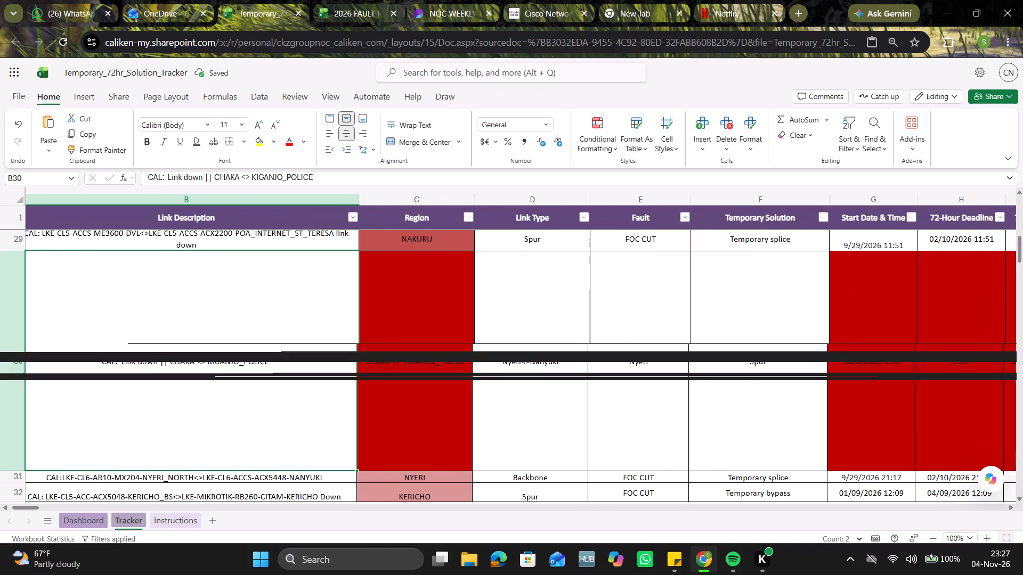
pyautogui.hscroll(-1, 416, 283)
pyautogui.hscroll(-3, 523, 316)
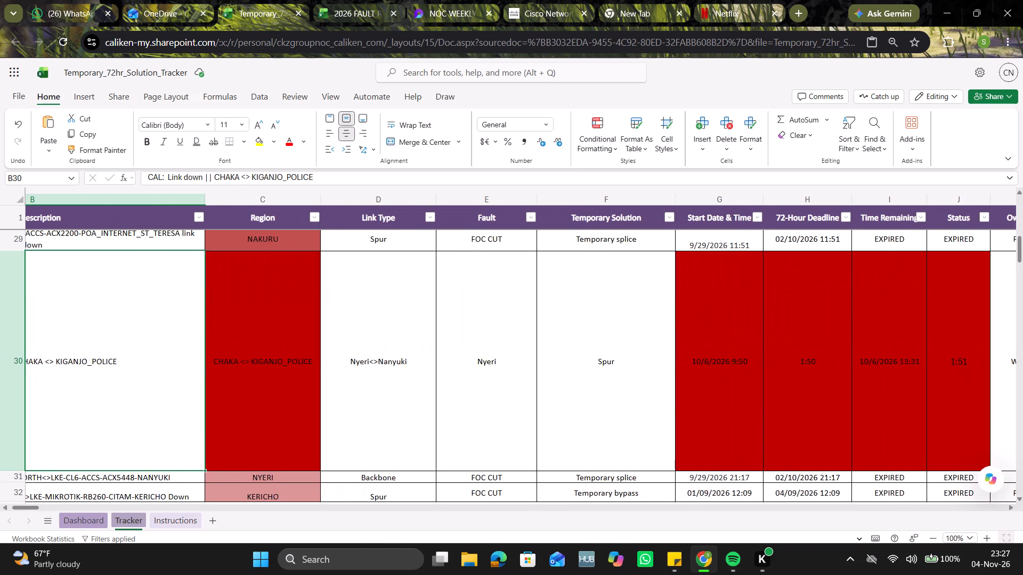
pyautogui.hscroll(-1, 523, 316)
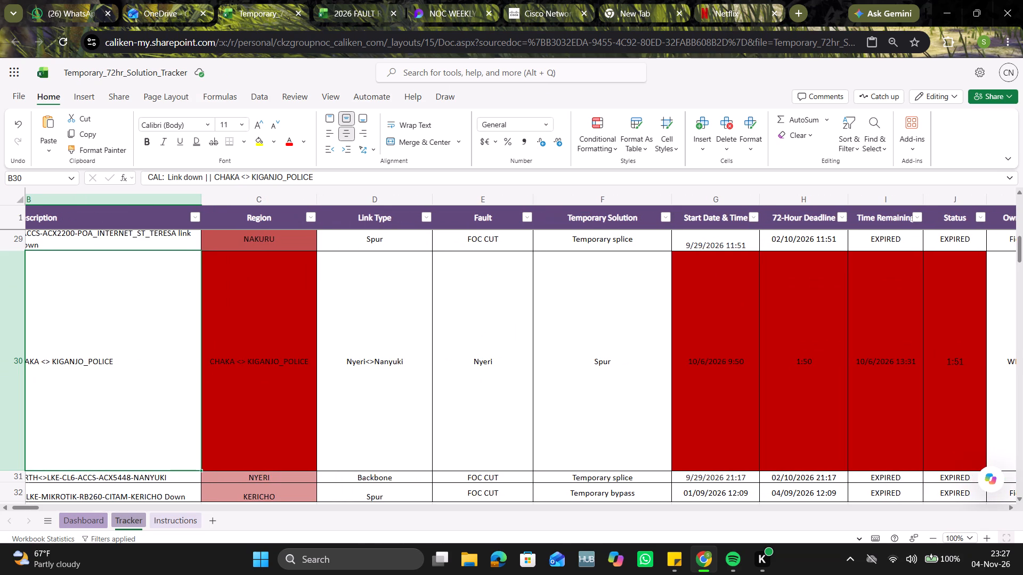
pyautogui.hscroll(2, 287, 389)
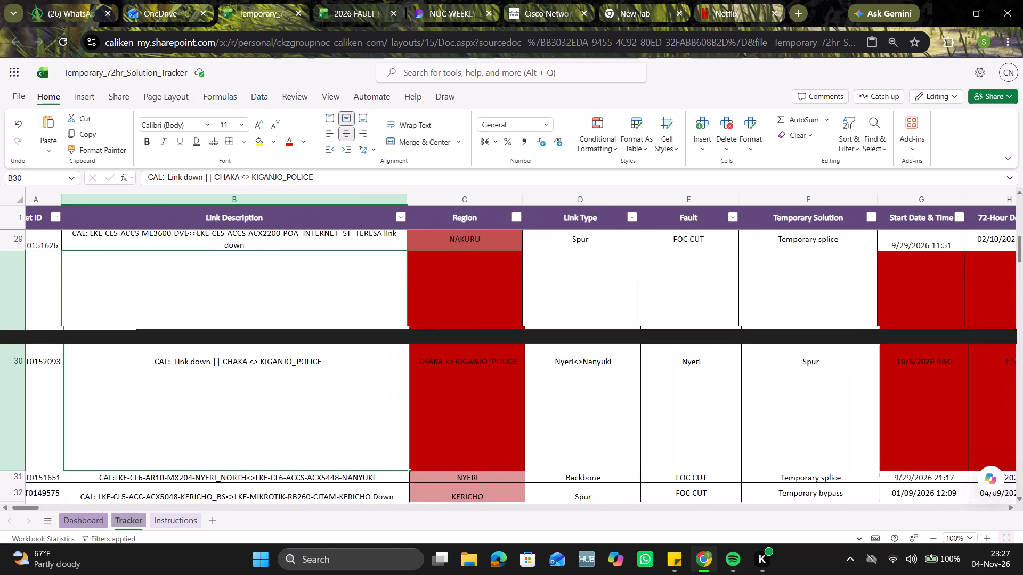
pyautogui.hscroll(1, 287, 389)
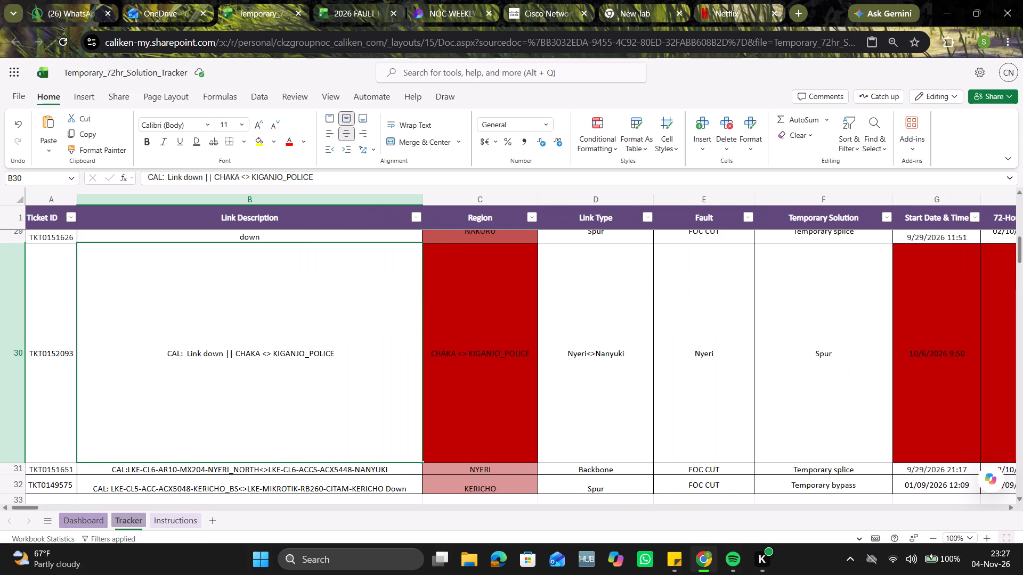
pyautogui.hscroll(-4, 572, 356)
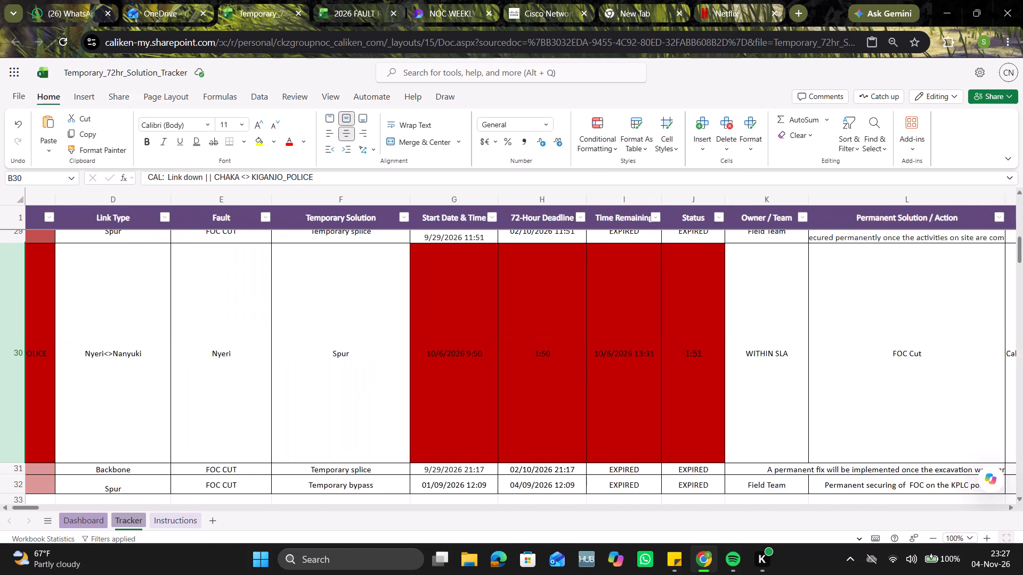
pyautogui.hscroll(-3, 572, 356)
pyautogui.scroll(-1, 572, 356)
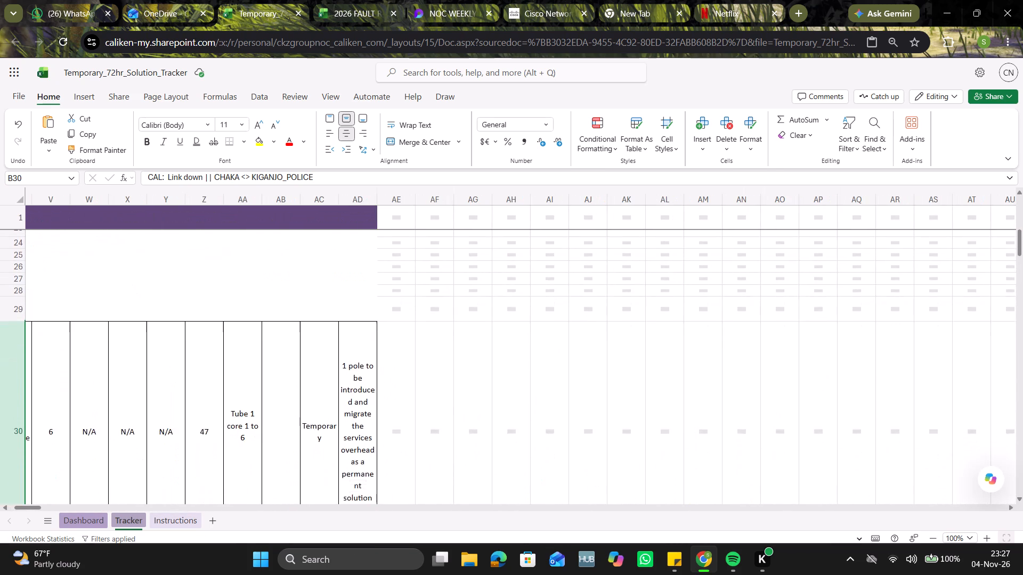
pyautogui.scroll(-2, 572, 356)
pyautogui.hscroll(5, 572, 356)
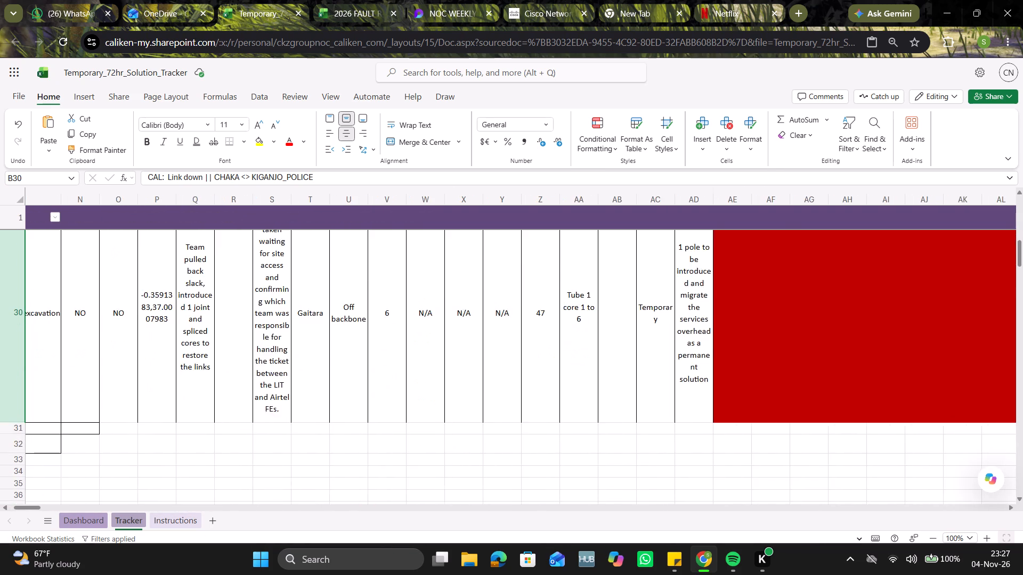
pyautogui.hscroll(8, 572, 356)
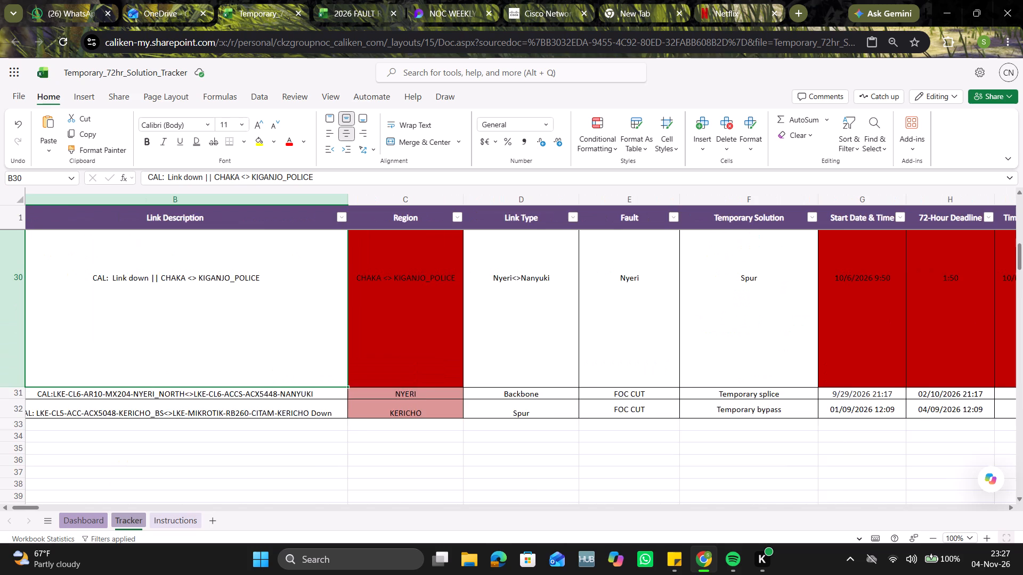
pyautogui.hscroll(5, 572, 356)
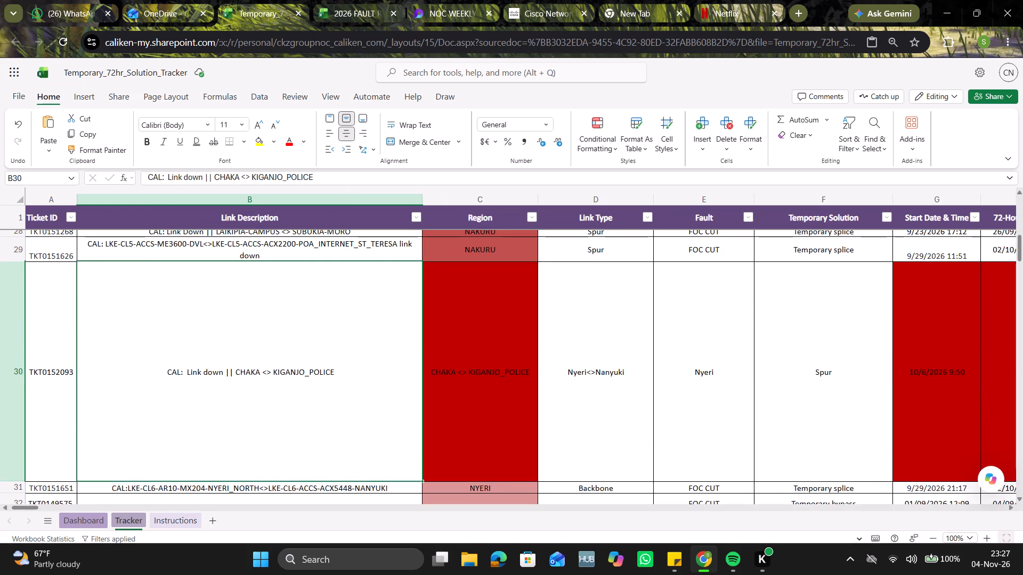
pyautogui.scroll(2, 395, 366)
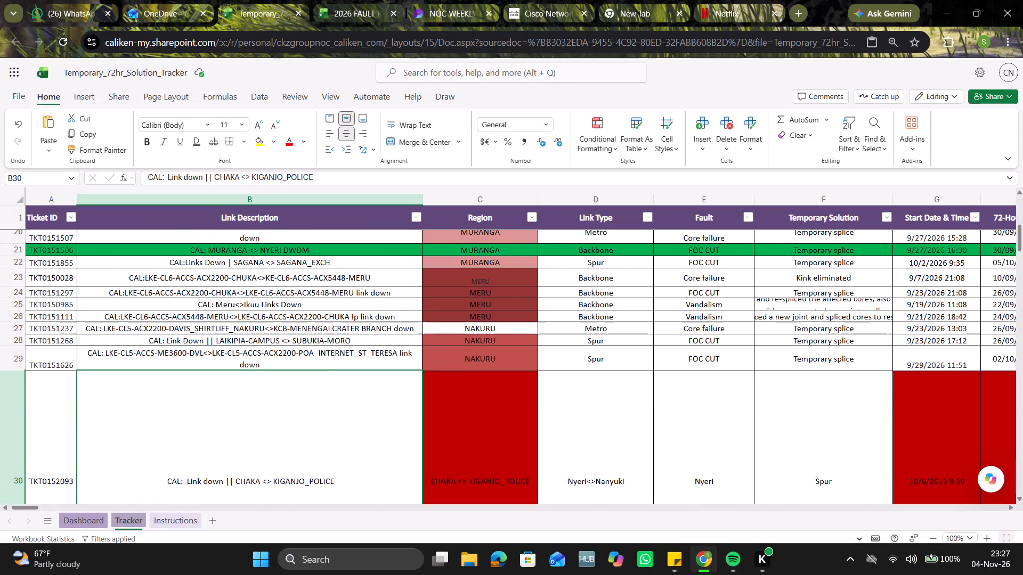
pyautogui.scroll(-1, 395, 366)
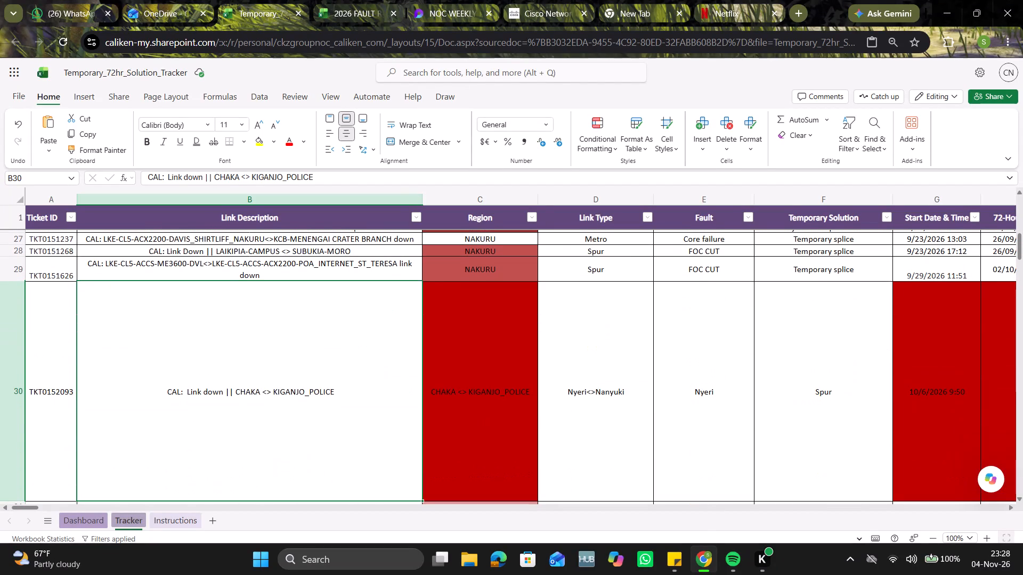
# Set the Region of ticket TKT0152093 in row 30 to NAKURU.
pyautogui.click(496, 391)
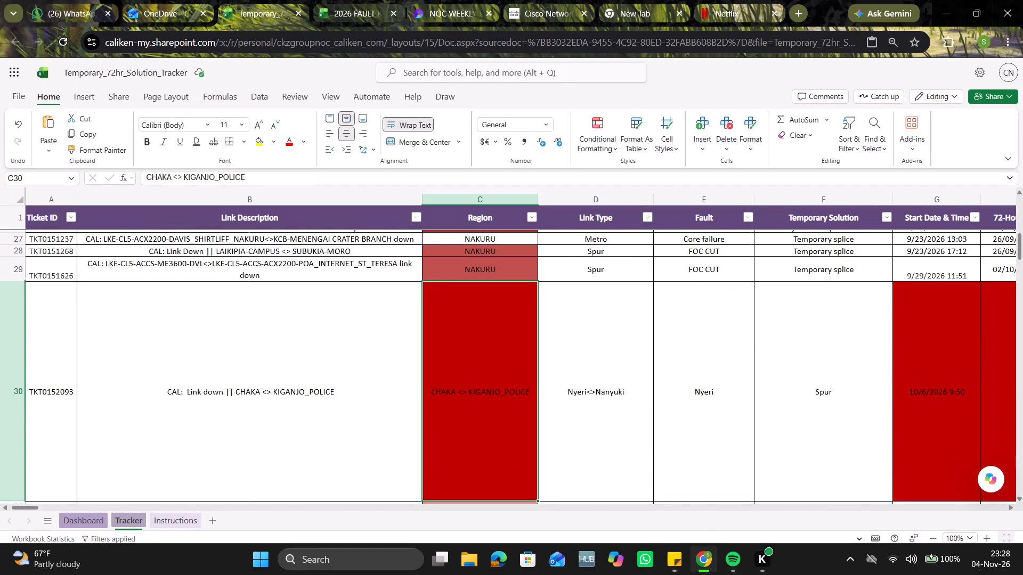
pyautogui.press('BackSpace')
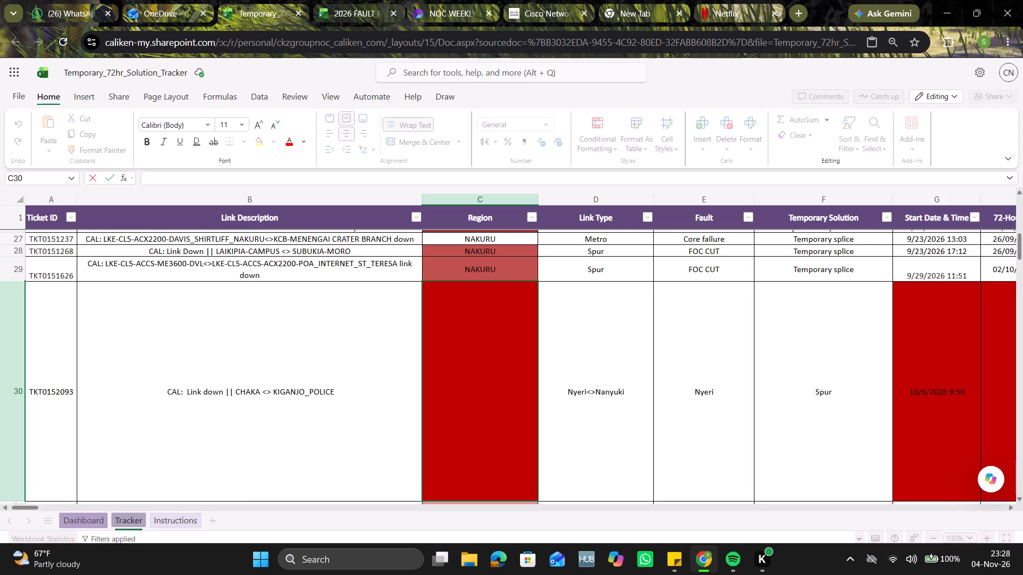
pyautogui.press('n')
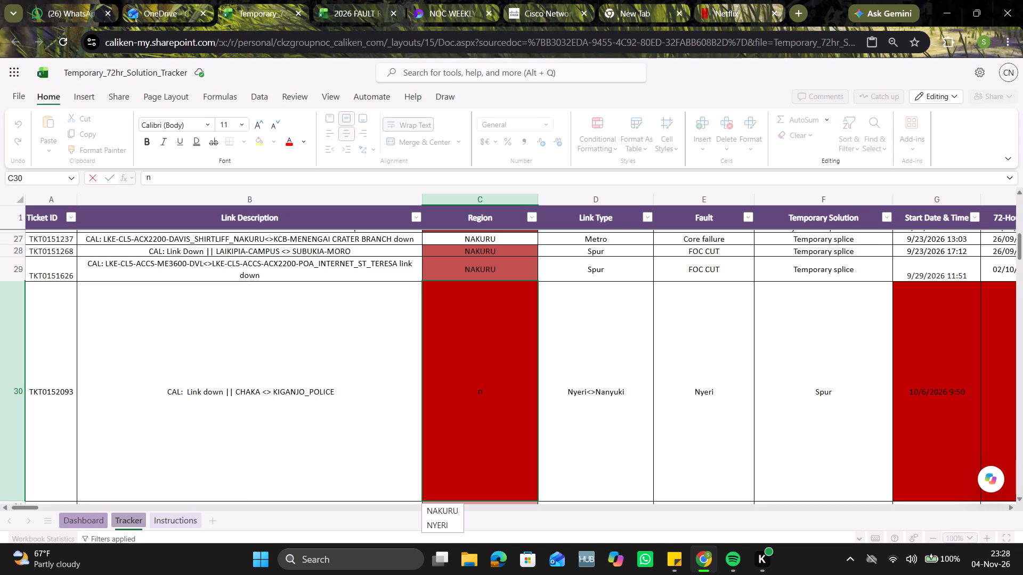
pyautogui.click(446, 506)
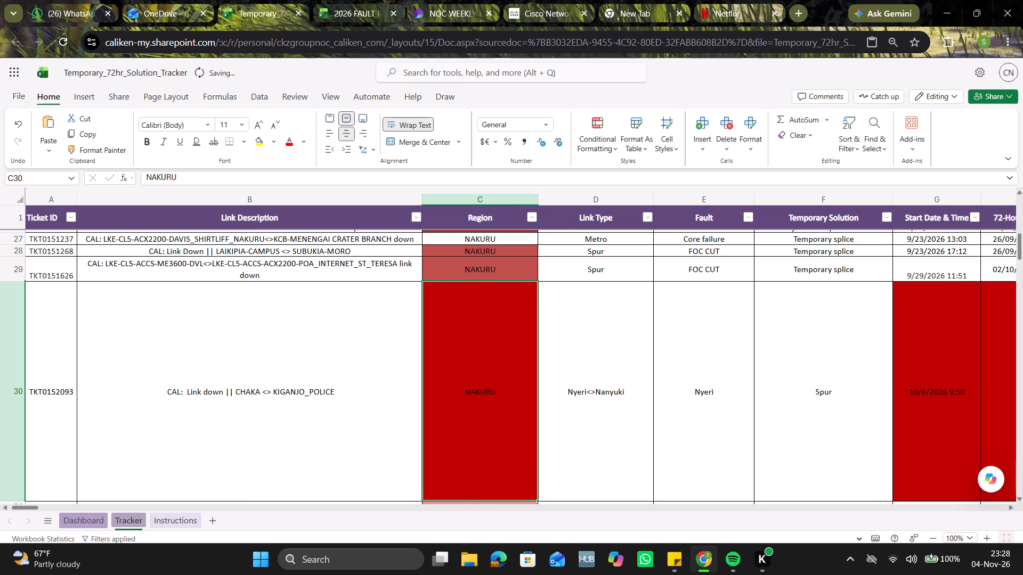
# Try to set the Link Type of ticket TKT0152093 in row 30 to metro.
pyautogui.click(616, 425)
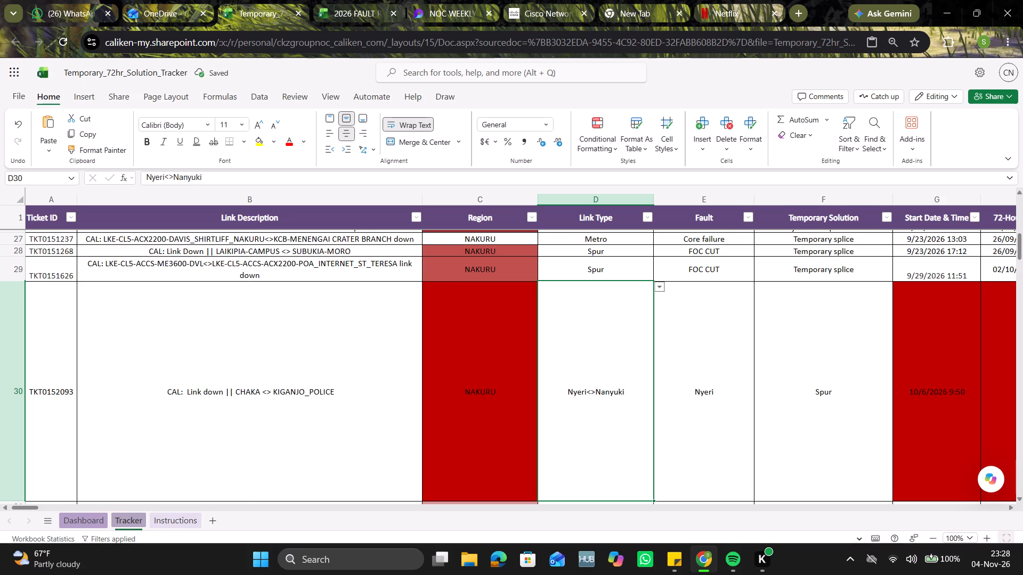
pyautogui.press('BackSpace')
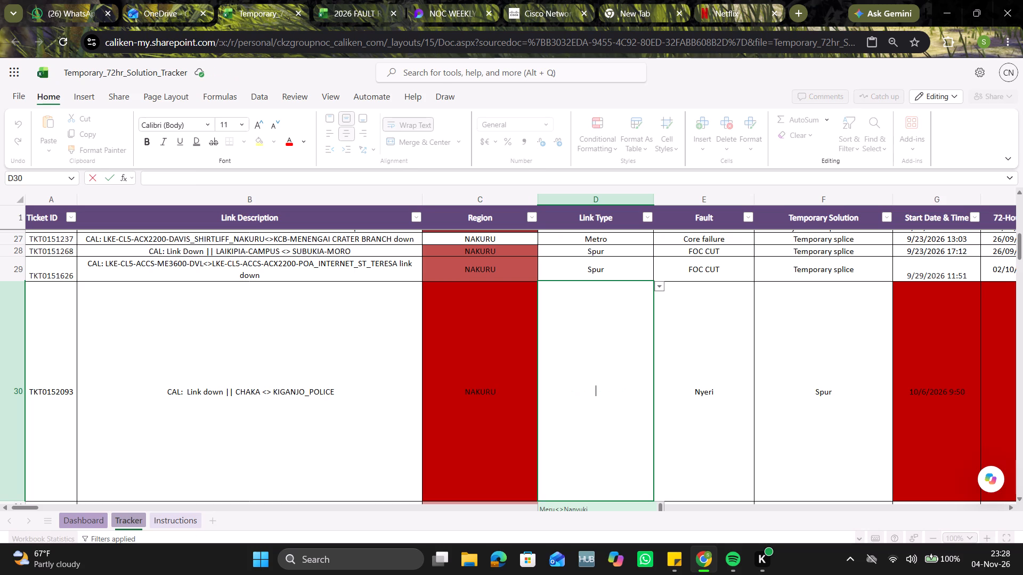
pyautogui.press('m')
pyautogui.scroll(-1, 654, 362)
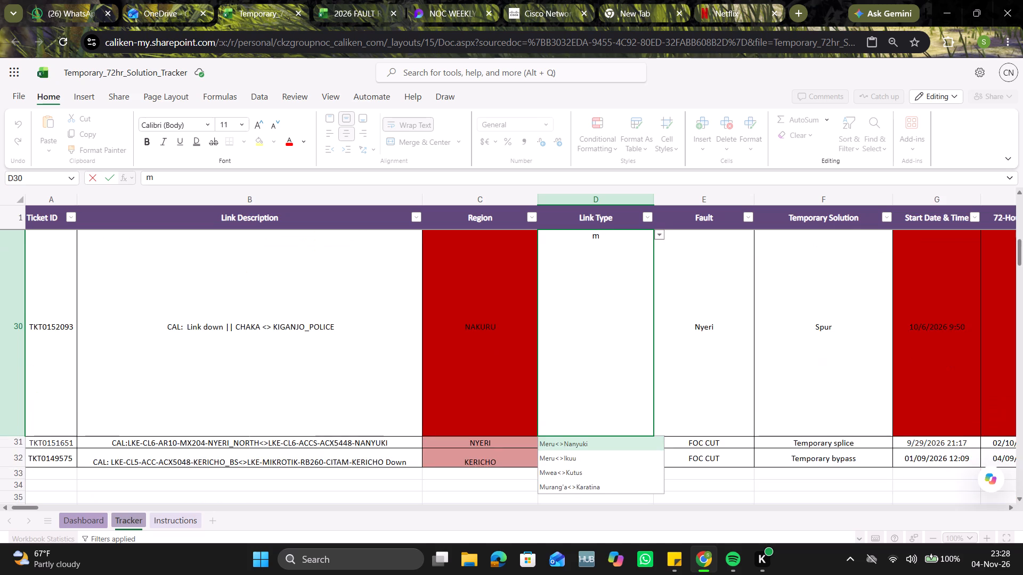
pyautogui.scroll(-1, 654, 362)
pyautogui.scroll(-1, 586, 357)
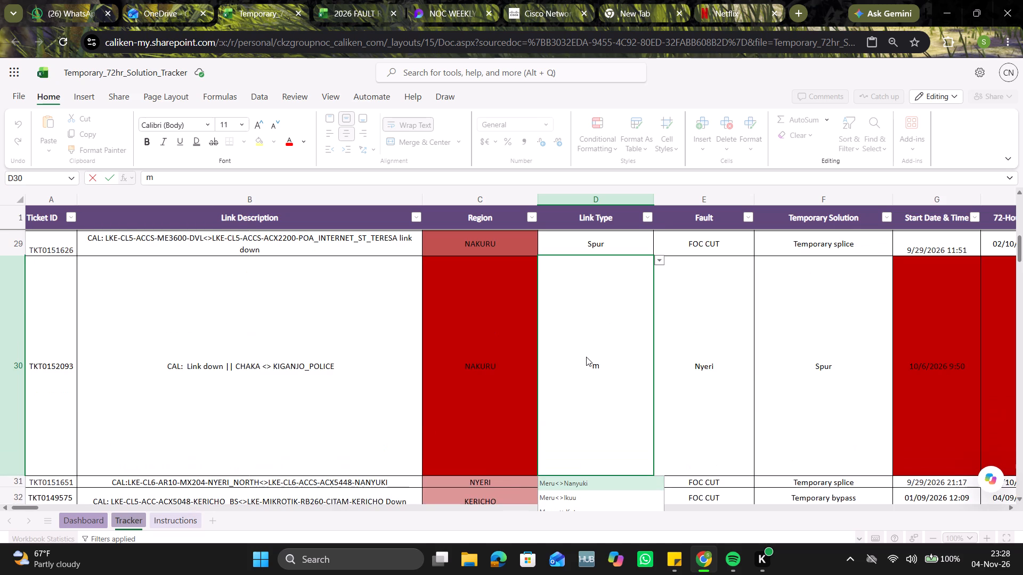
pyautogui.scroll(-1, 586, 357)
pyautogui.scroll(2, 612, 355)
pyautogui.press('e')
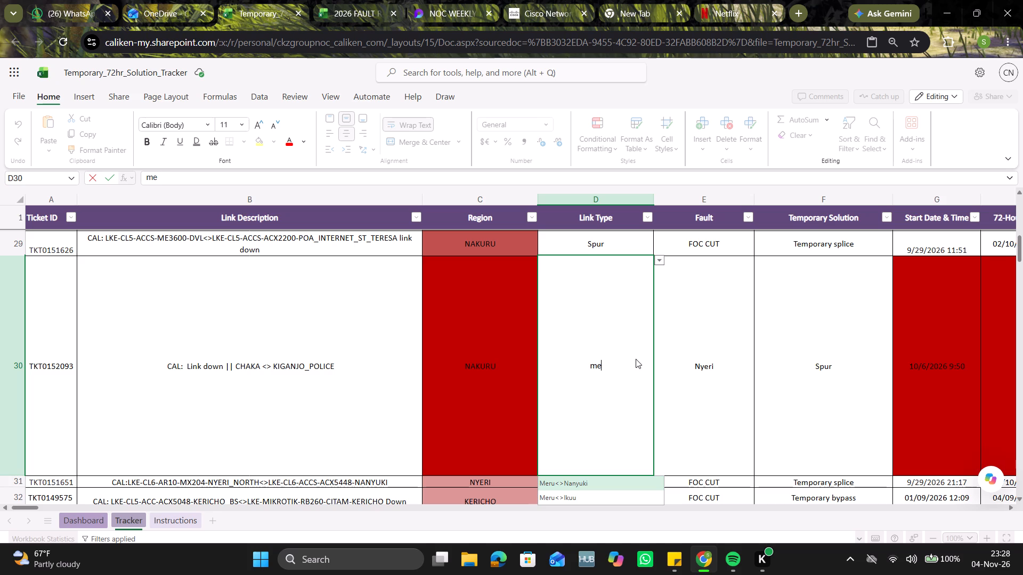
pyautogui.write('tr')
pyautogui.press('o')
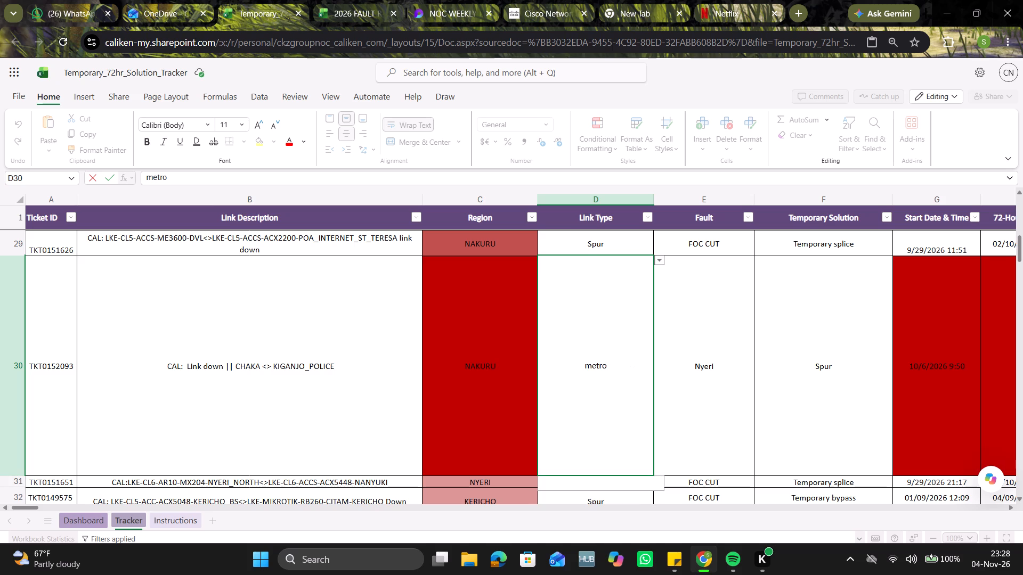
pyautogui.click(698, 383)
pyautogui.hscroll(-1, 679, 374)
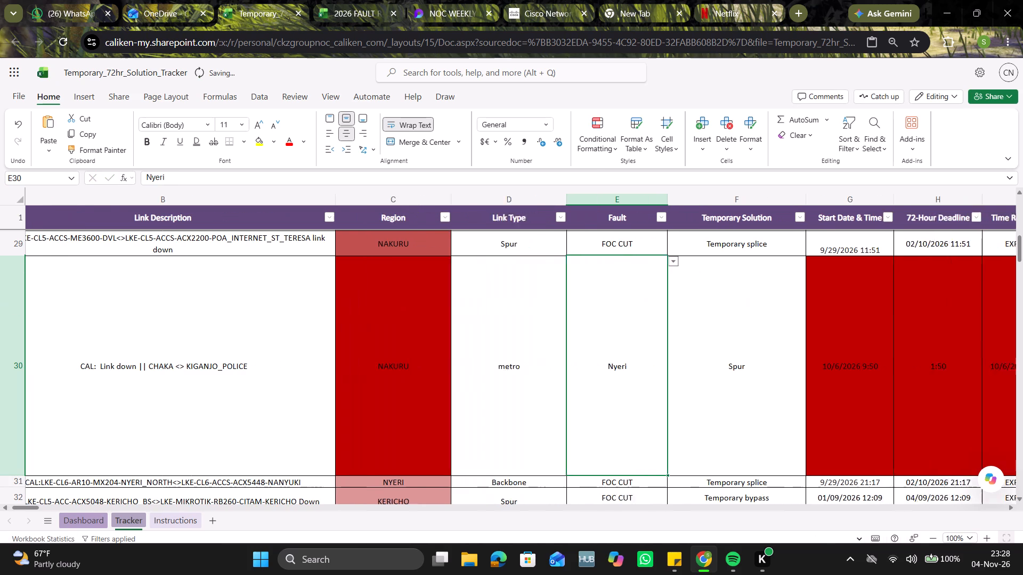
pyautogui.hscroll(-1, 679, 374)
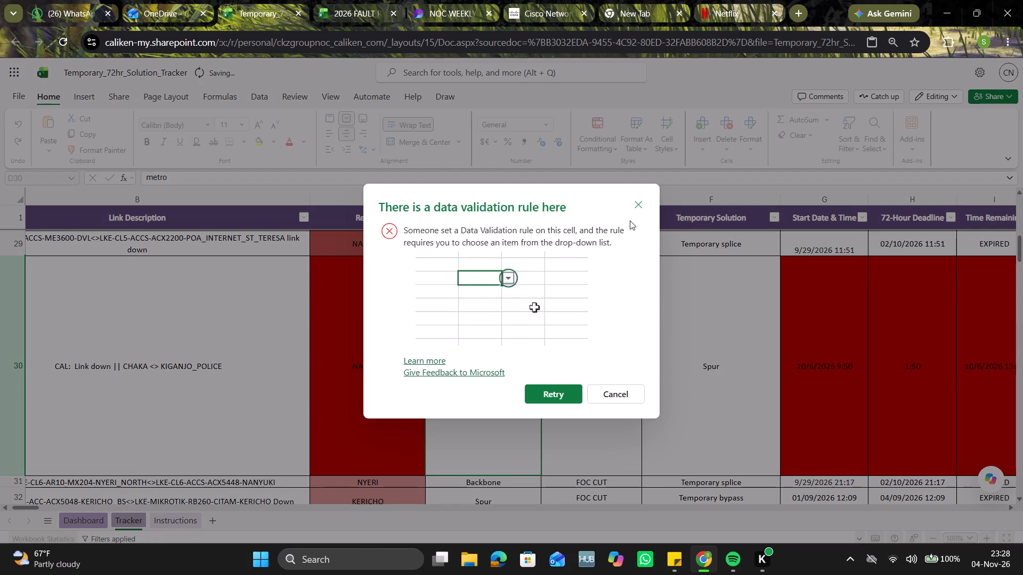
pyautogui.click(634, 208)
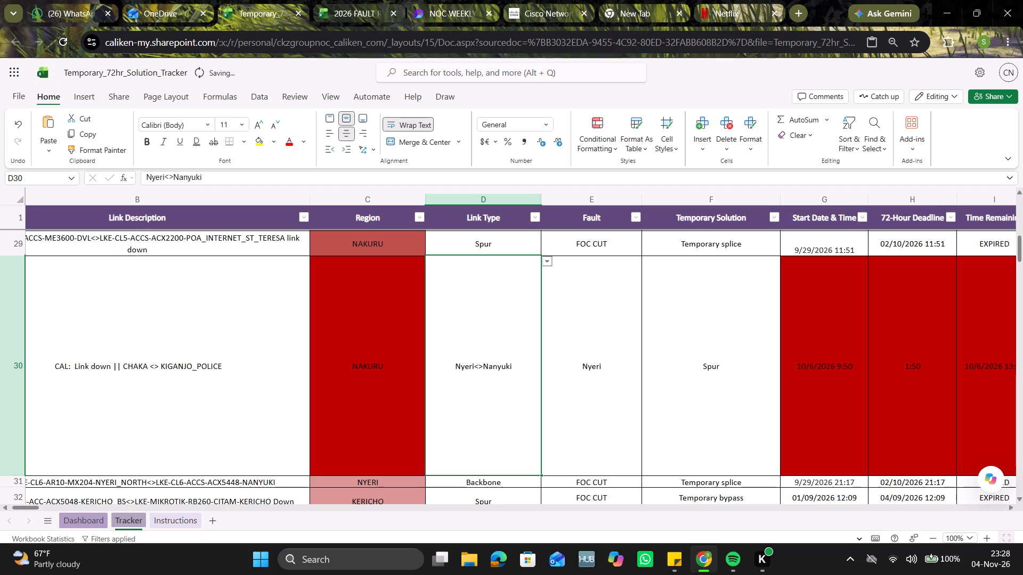
# Delete the entire TKT0152093 row, row 30, from the Tracker sheet.
pyautogui.click(603, 369)
pyautogui.hscroll(-1, 603, 369)
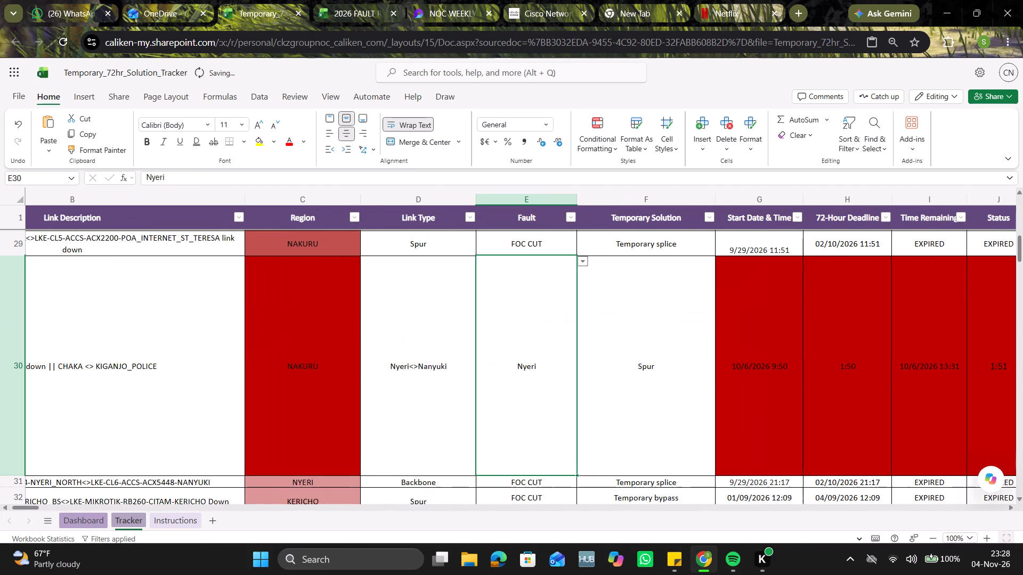
pyautogui.hscroll(-1, 603, 369)
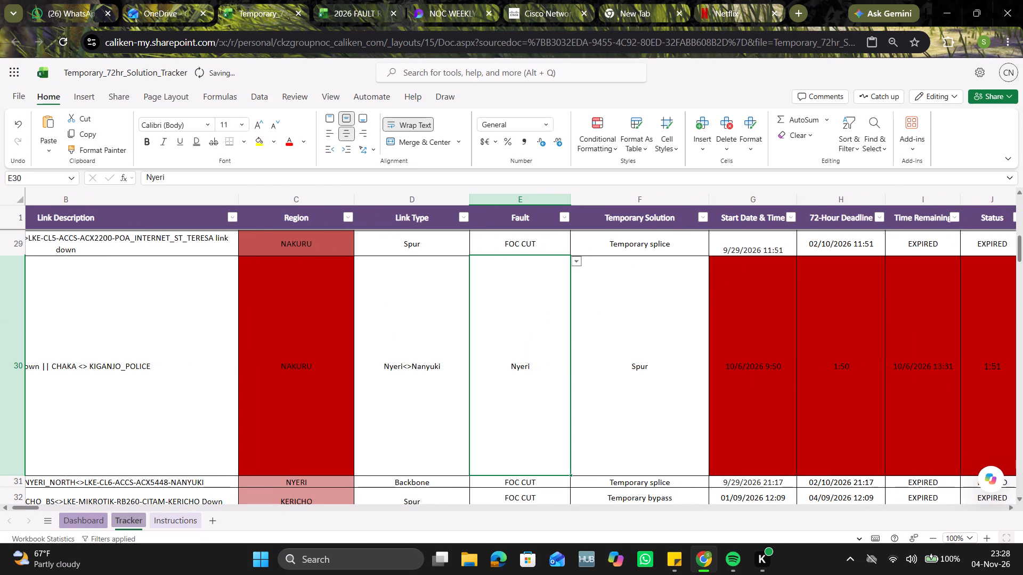
pyautogui.click(20, 309)
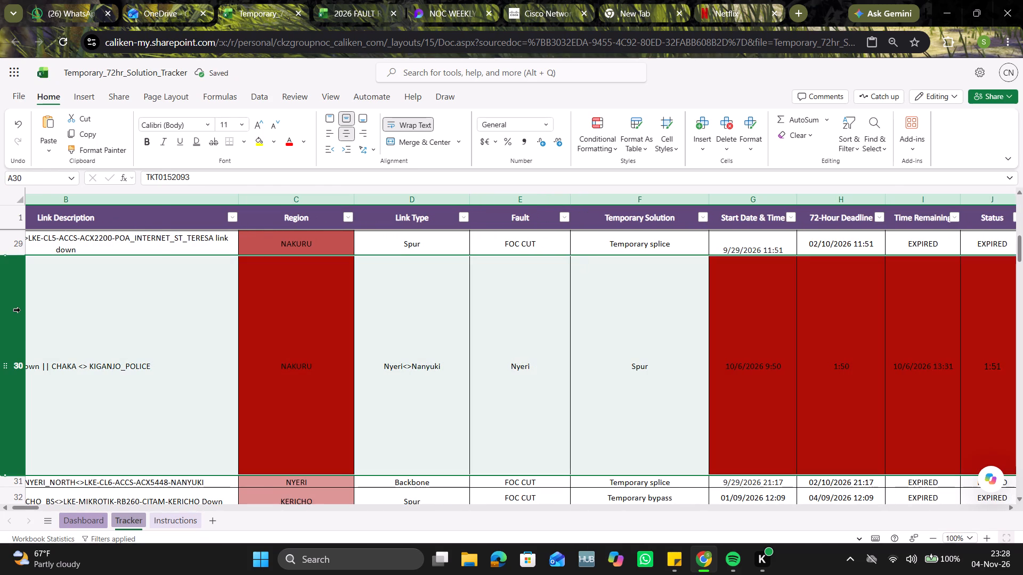
pyautogui.rightClick(20, 309)
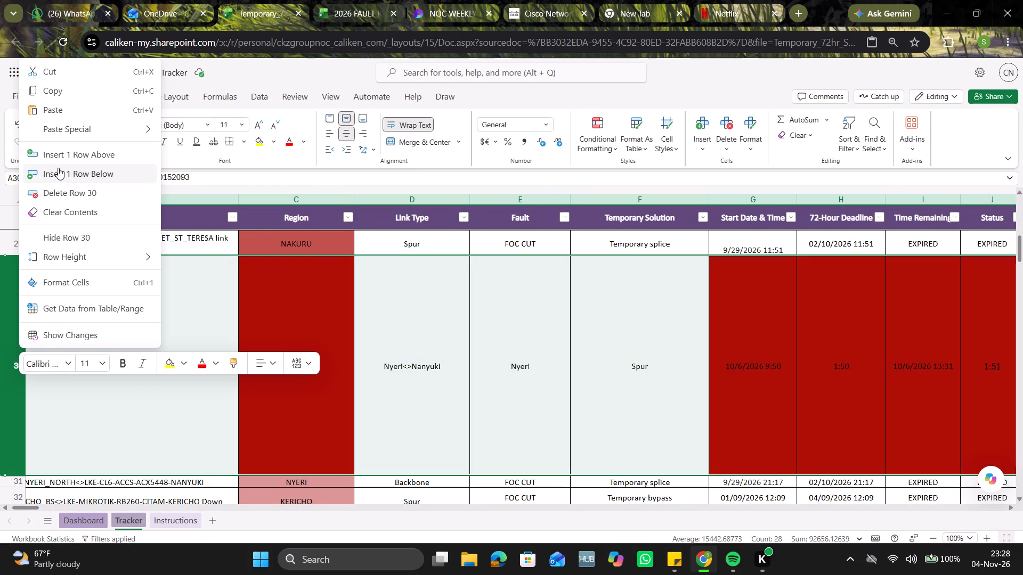
pyautogui.click(90, 187)
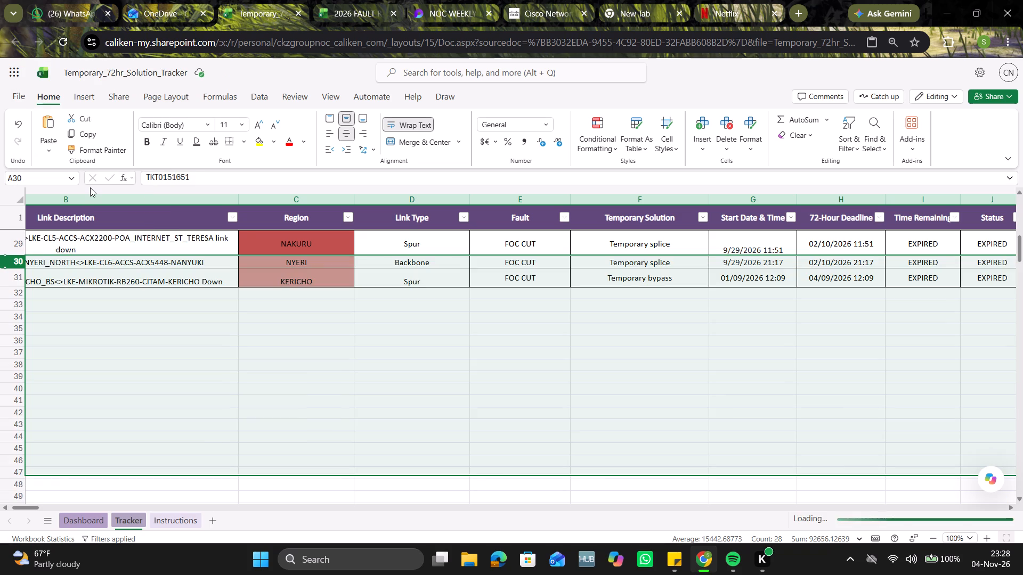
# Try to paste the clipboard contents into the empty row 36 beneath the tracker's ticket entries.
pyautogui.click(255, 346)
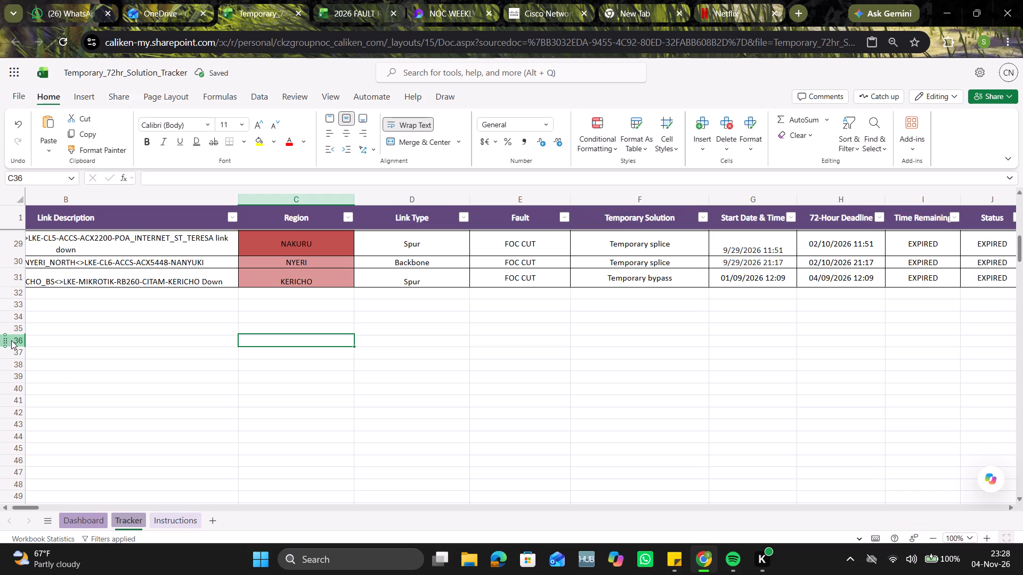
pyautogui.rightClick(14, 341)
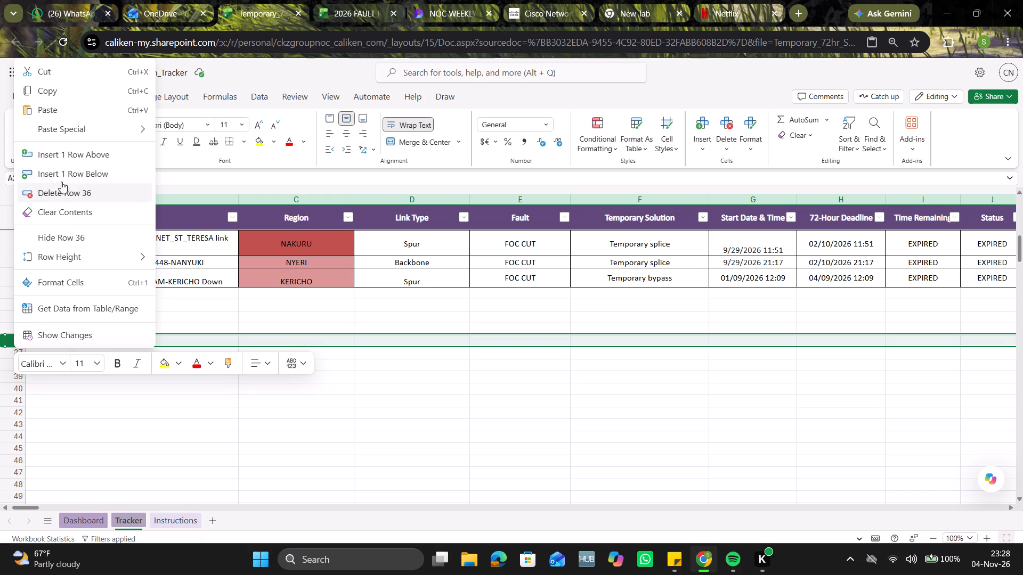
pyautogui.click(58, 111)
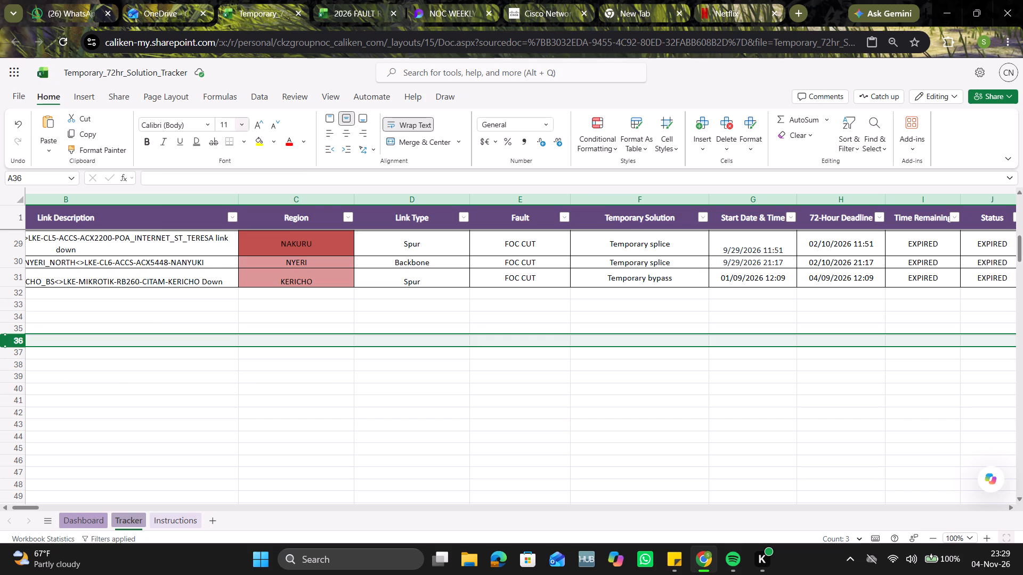
# Switch to the NOC WEEKLY MEETING 2026-11-04 Loop page, dismiss its introduction, look through its sections and close the page.
pyautogui.click(450, 2)
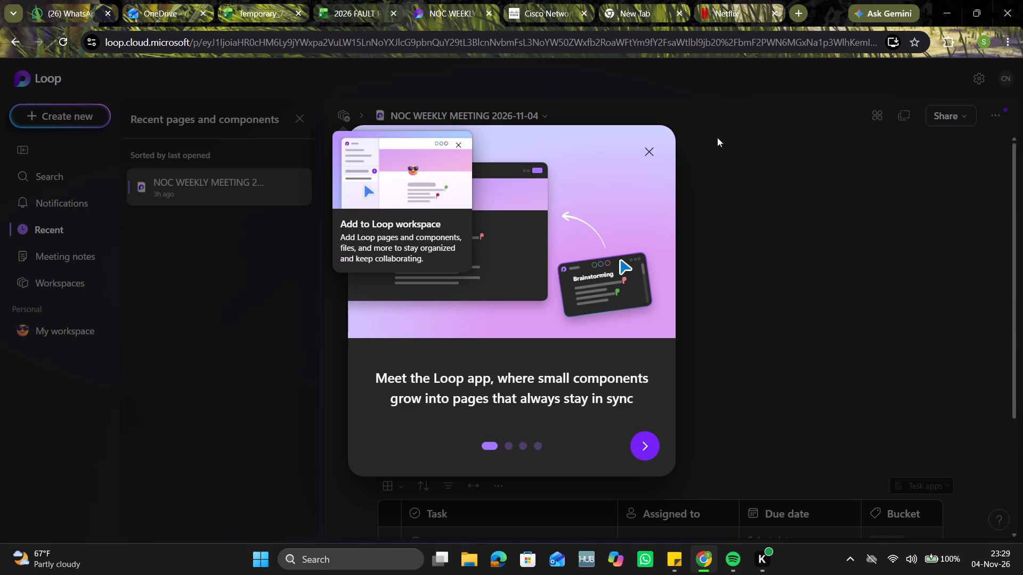
pyautogui.click(651, 150)
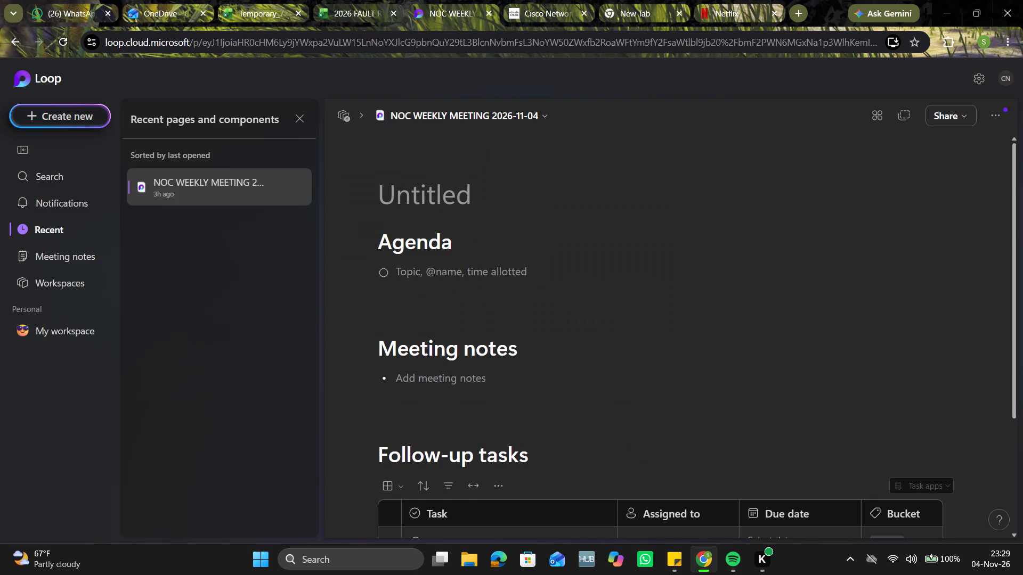
pyautogui.scroll(-1, 578, 257)
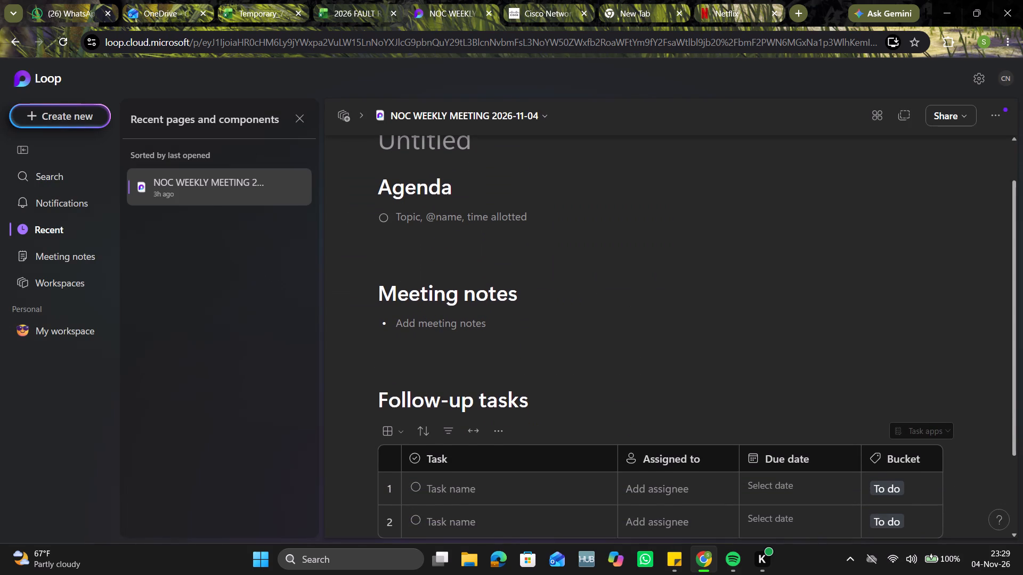
pyautogui.scroll(-5, 553, 264)
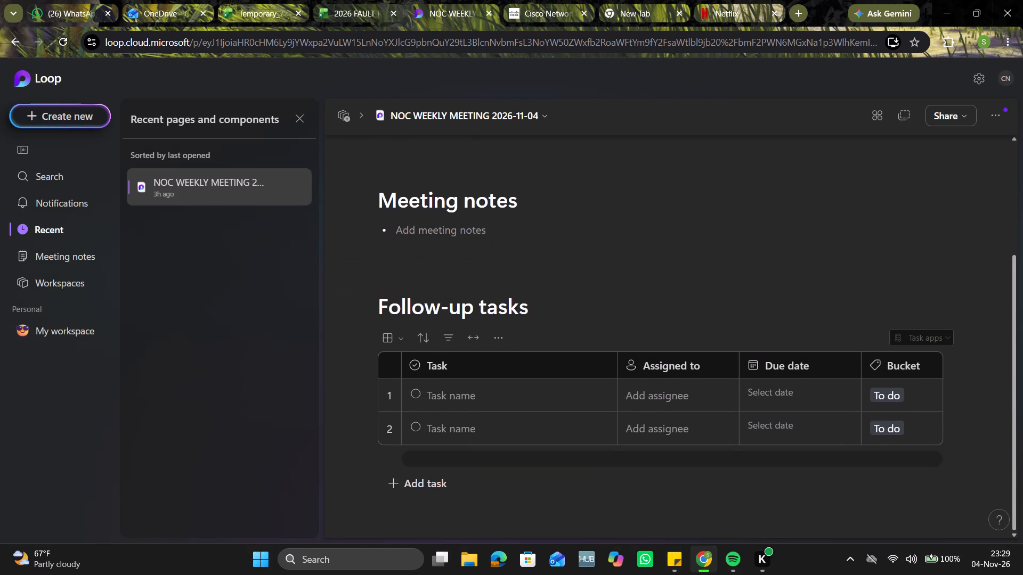
pyautogui.scroll(-2, 553, 264)
pyautogui.scroll(6, 553, 264)
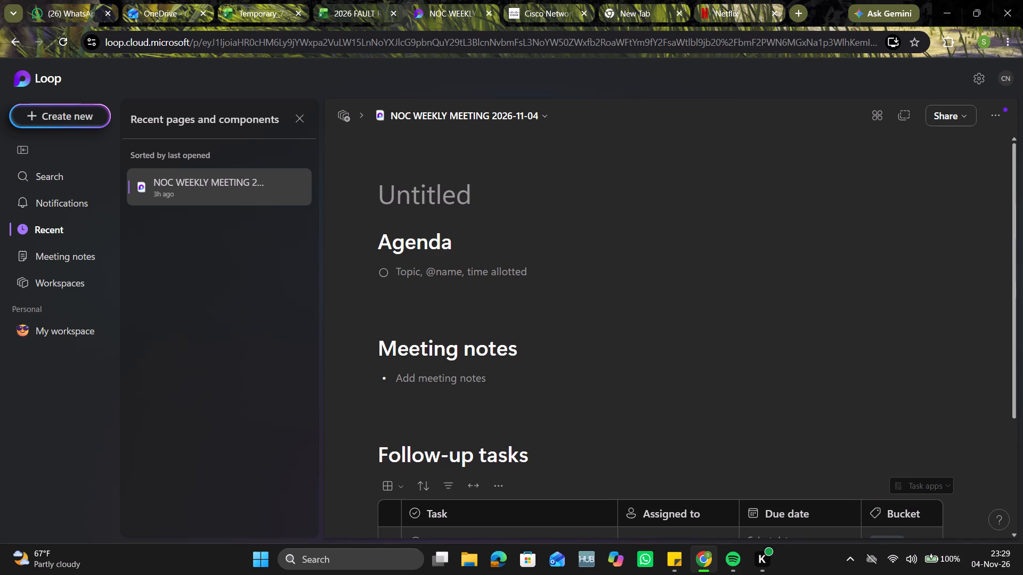
pyautogui.click(485, 15)
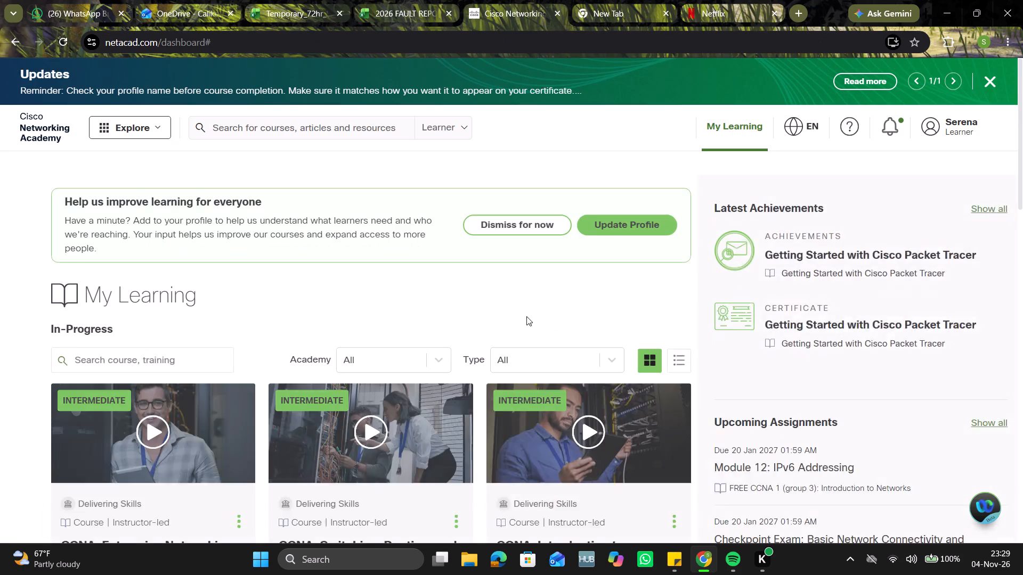
# Examine the In-Progress courses and upcoming assignments on the Cisco Networking Academy My Learning dashboard.
pyautogui.scroll(-1, 299, 334)
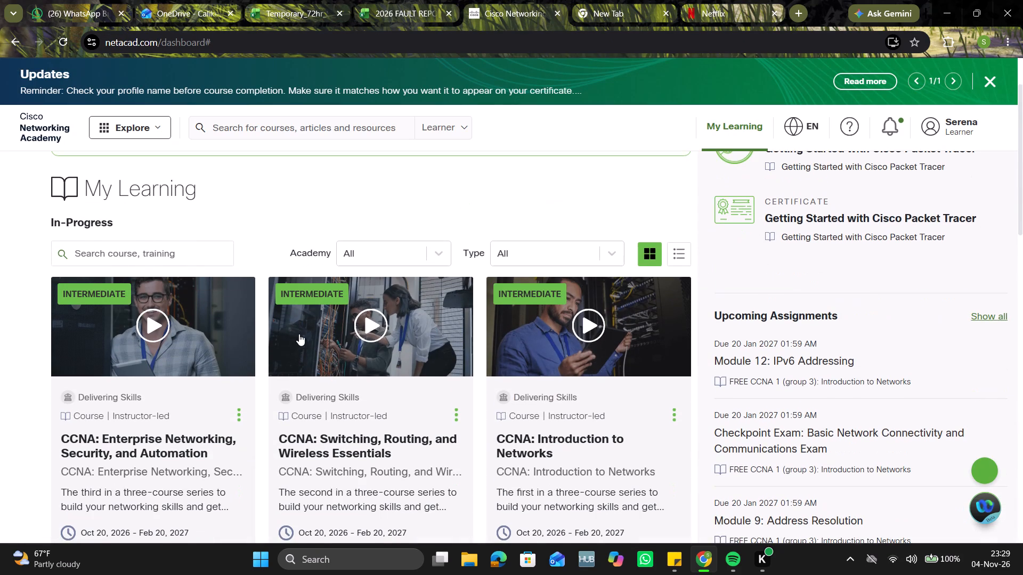
pyautogui.scroll(-1, 299, 334)
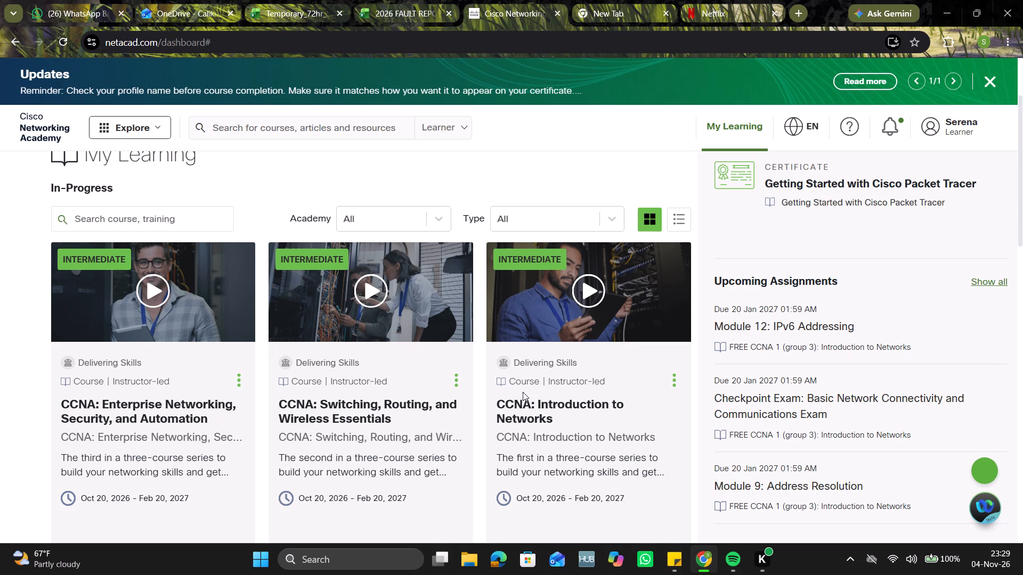
pyautogui.scroll(-6, 523, 383)
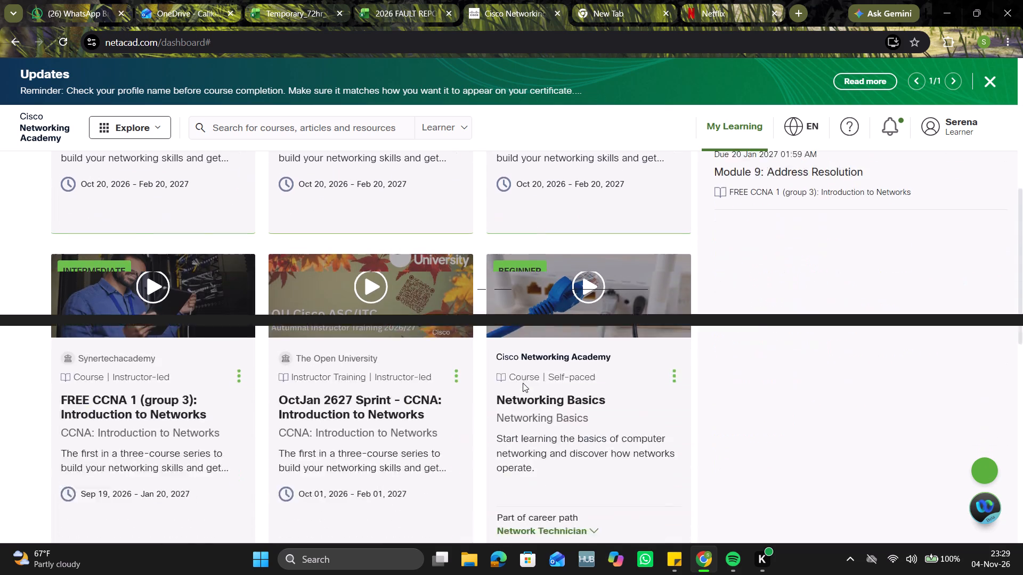
pyautogui.scroll(-1, 523, 383)
pyautogui.scroll(1, 573, 276)
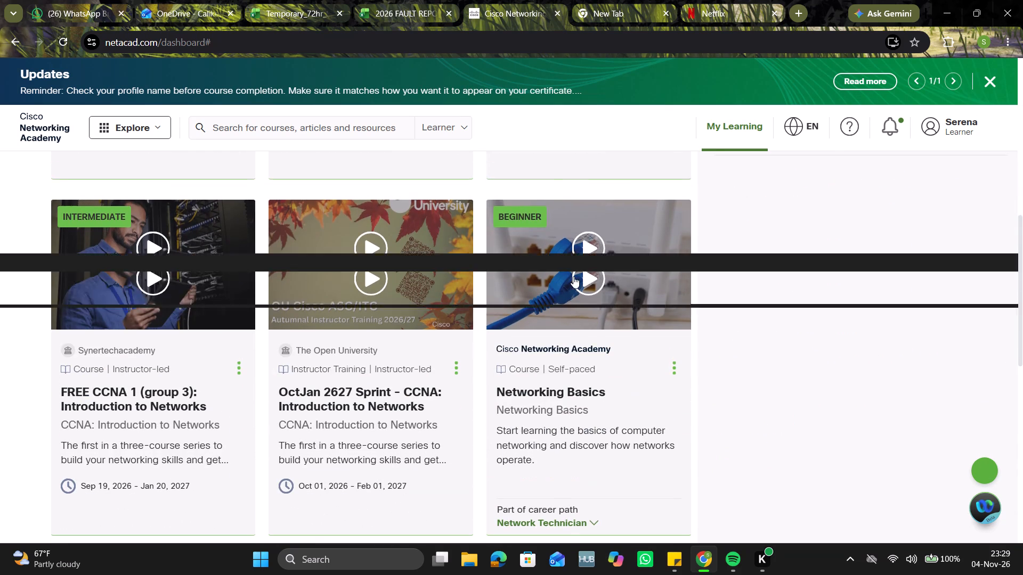
pyautogui.scroll(1, 573, 276)
pyautogui.click(639, 295)
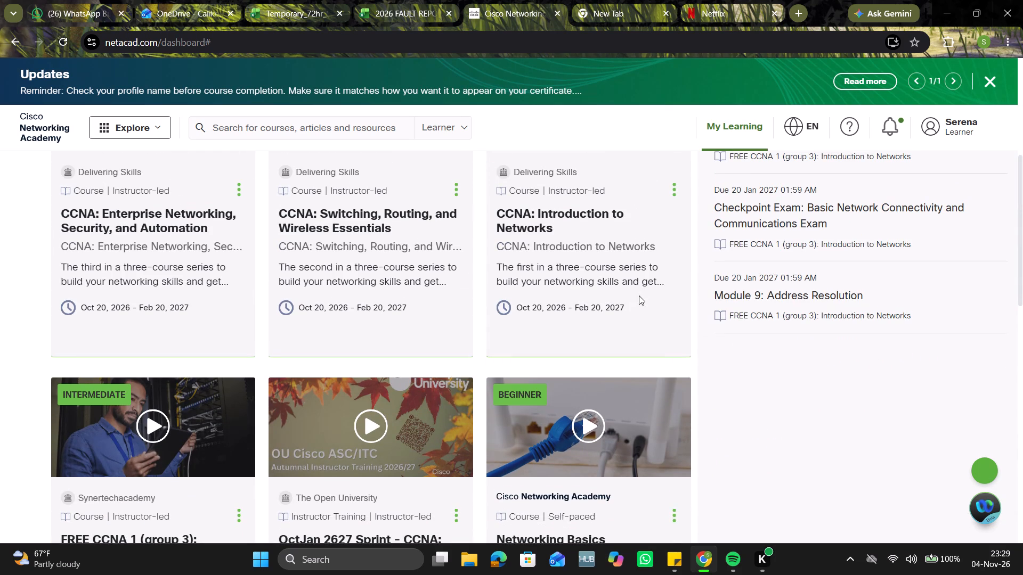
pyautogui.scroll(2, 572, 205)
pyautogui.click(620, 282)
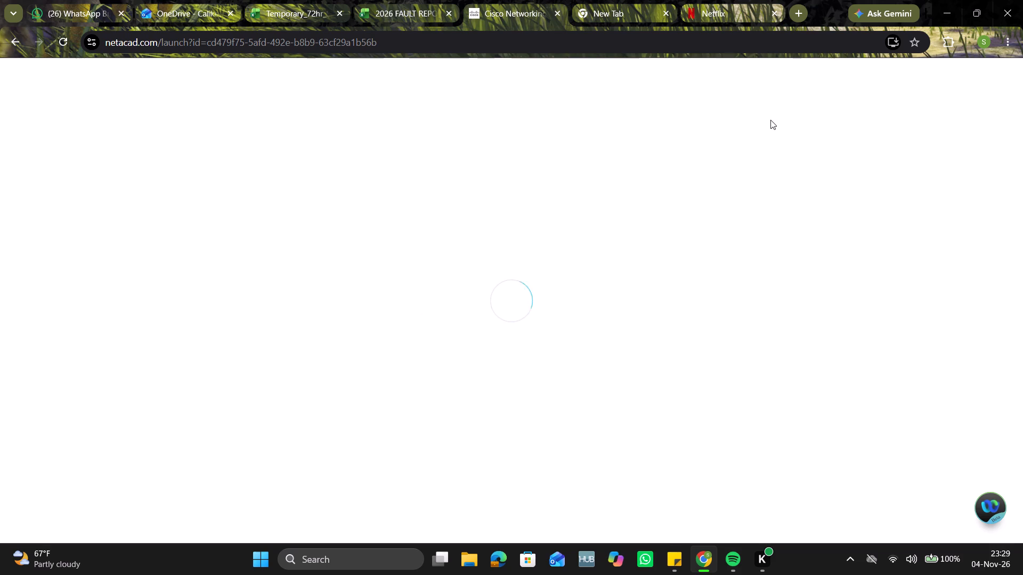
# Find the October 31 file "Design and Configure a SOHO Network in Packet Tracer.pka" in the download history and open it.
pyautogui.click(1005, 46)
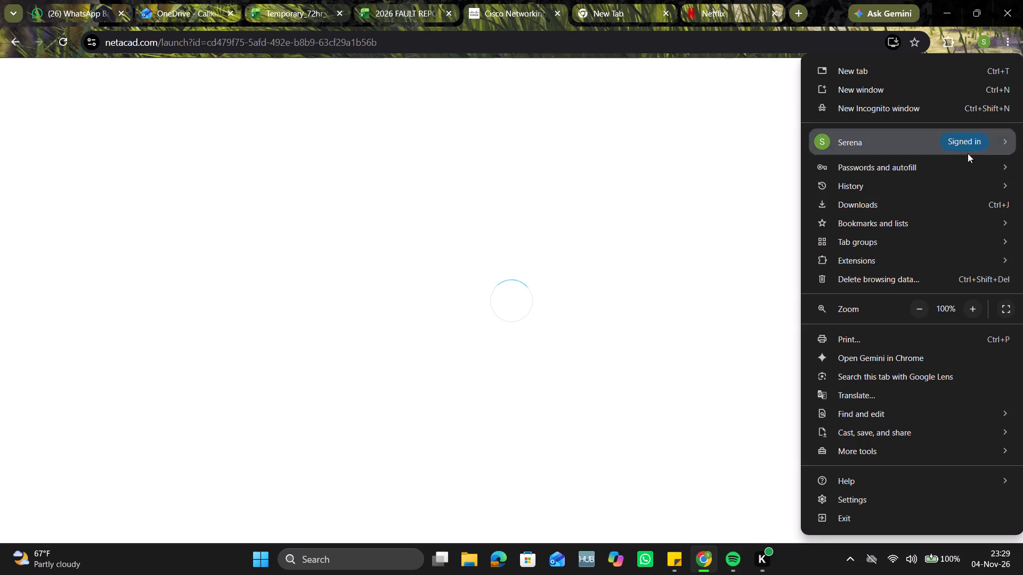
pyautogui.click(894, 199)
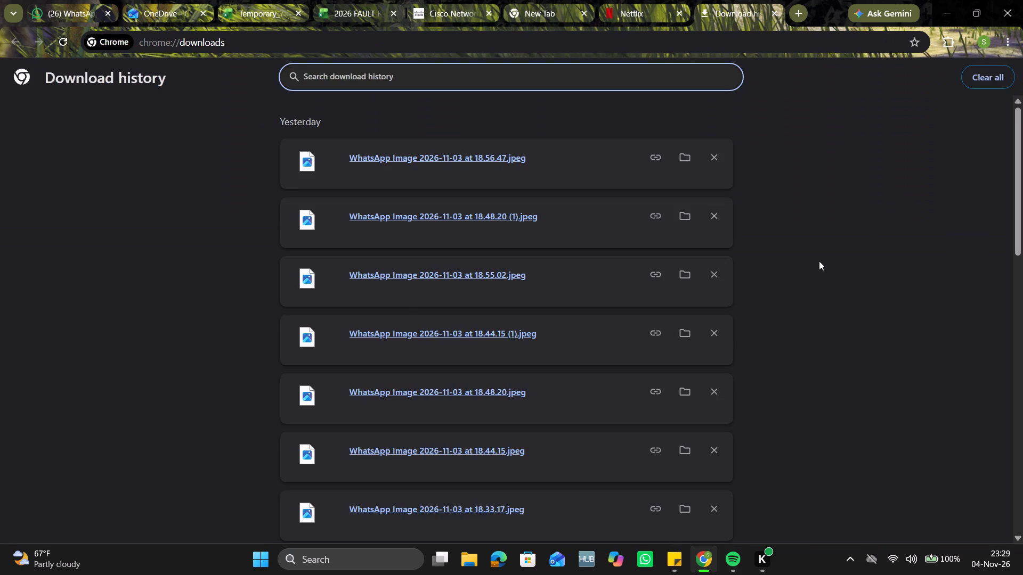
pyautogui.scroll(-3, 403, 304)
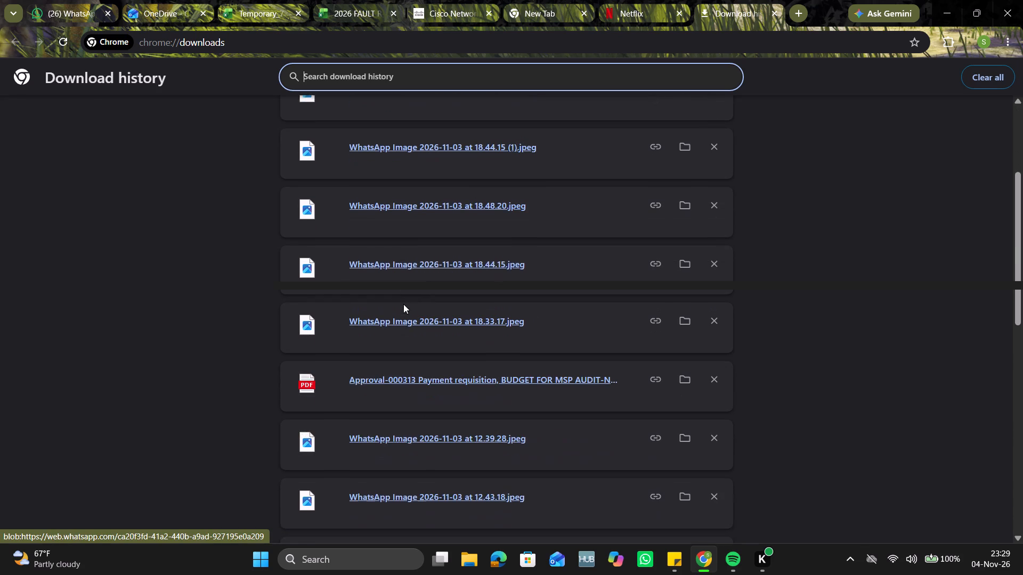
pyautogui.scroll(-7, 403, 304)
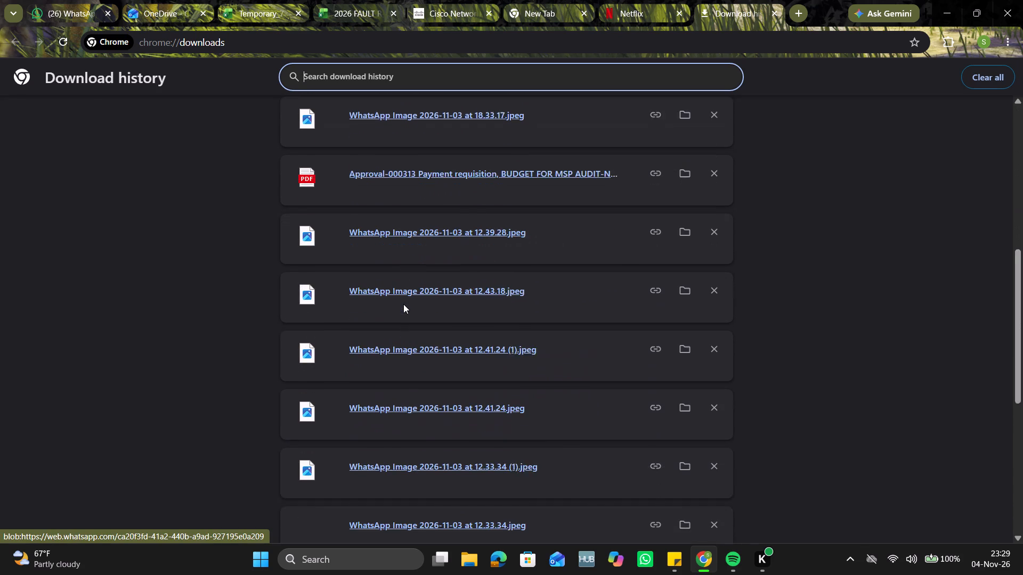
pyautogui.scroll(-7, 403, 304)
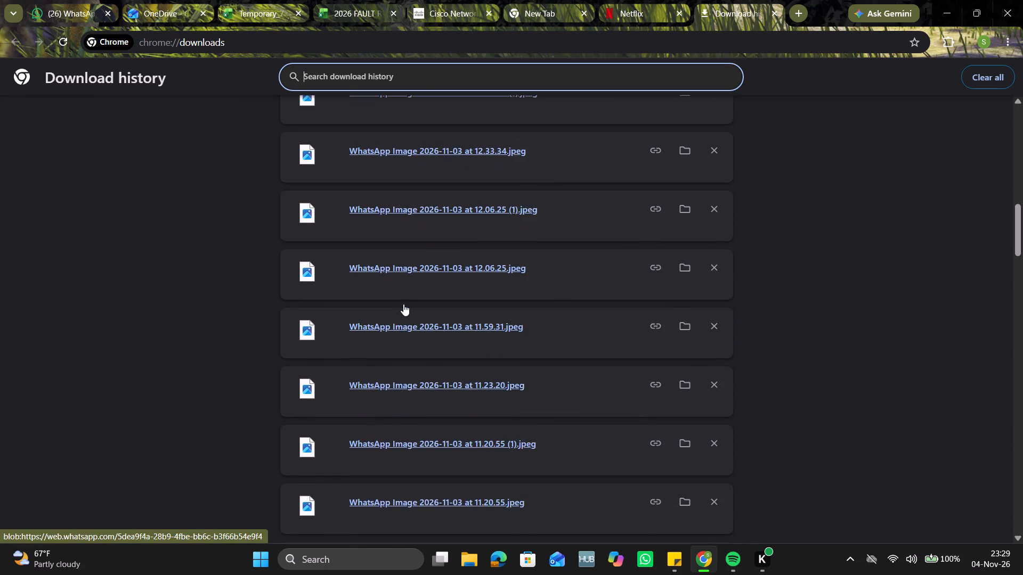
pyautogui.scroll(-6, 403, 304)
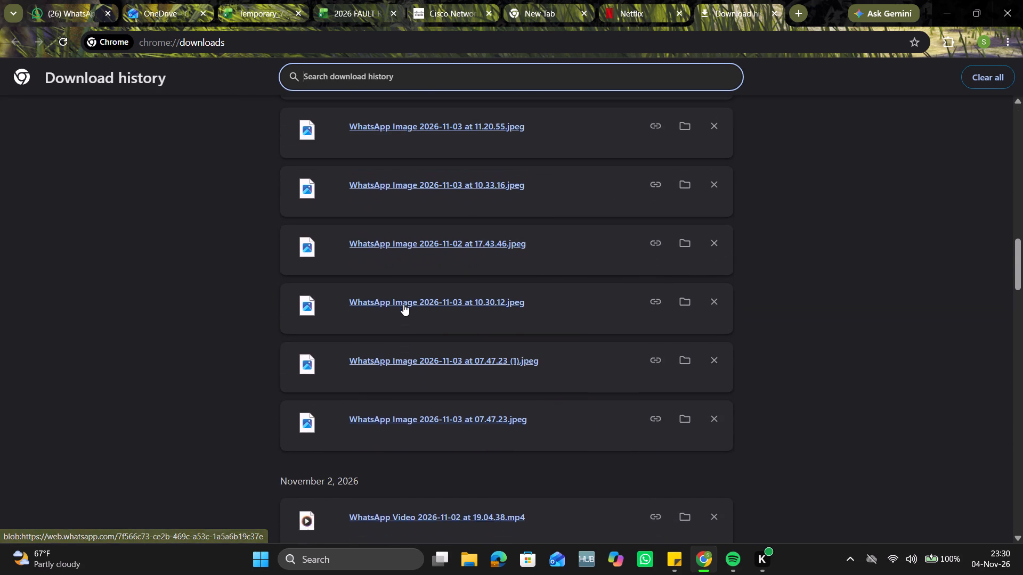
pyautogui.scroll(-7, 403, 304)
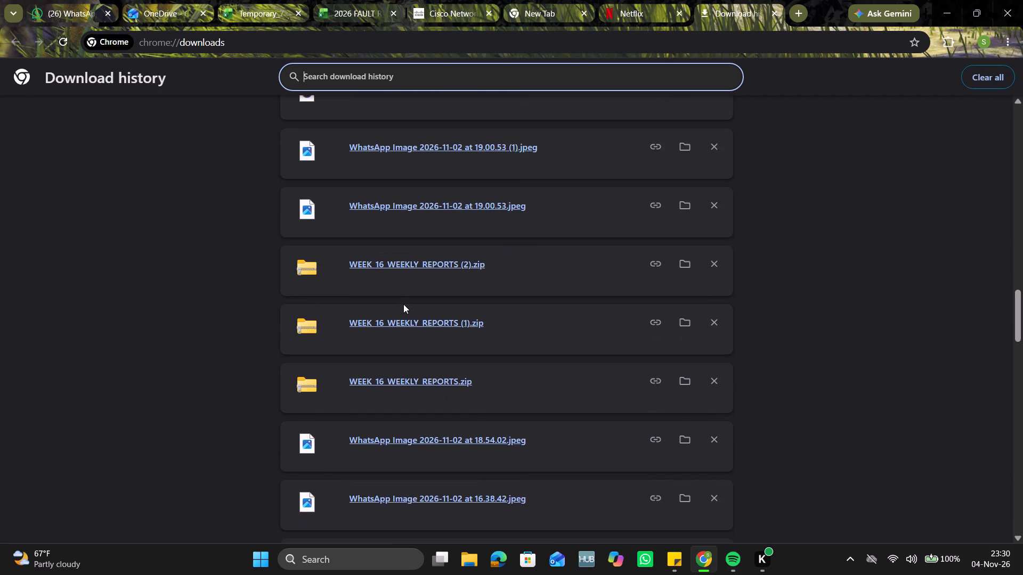
pyautogui.scroll(-8, 403, 304)
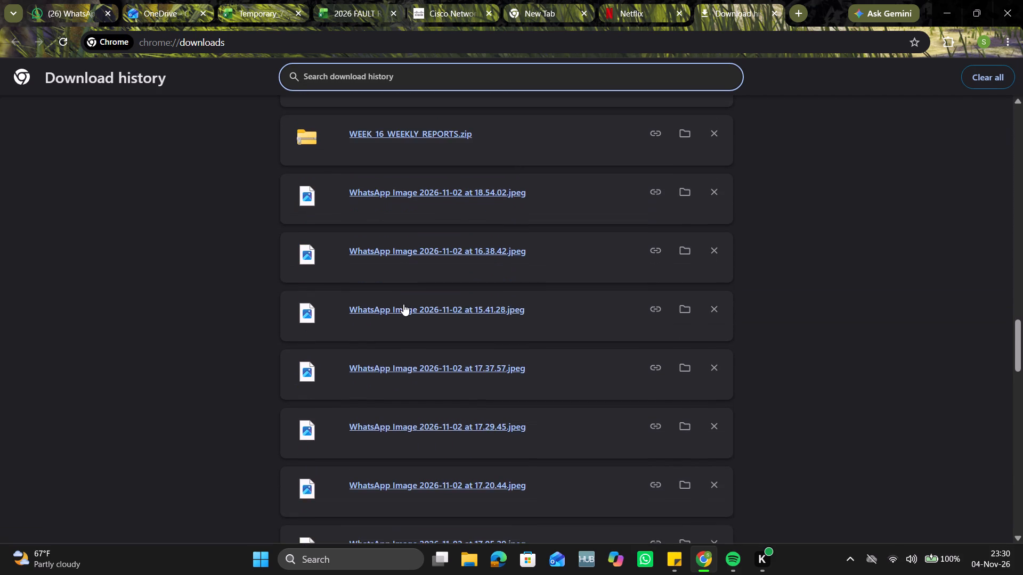
pyautogui.scroll(-8, 403, 304)
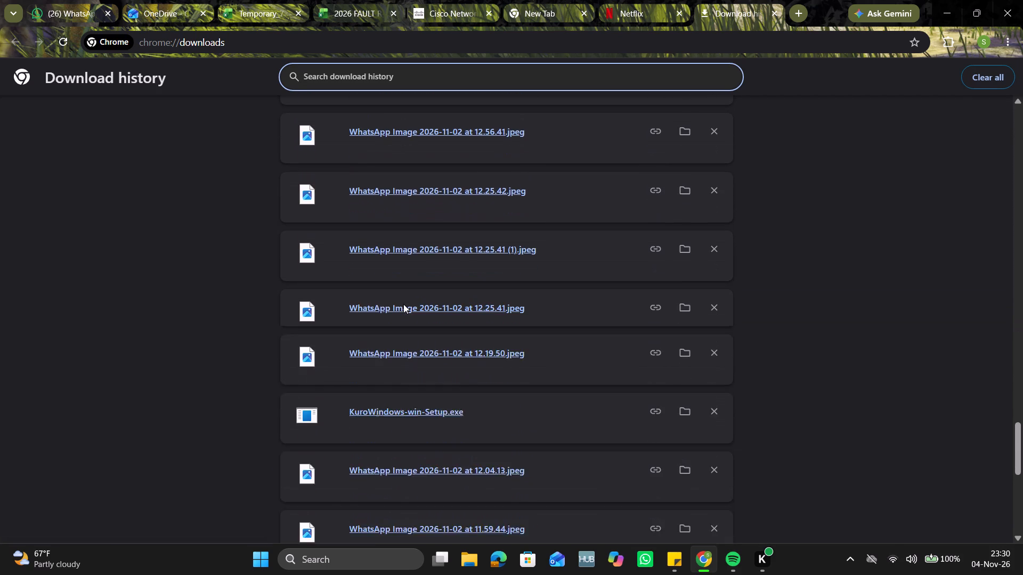
pyautogui.scroll(-7, 403, 304)
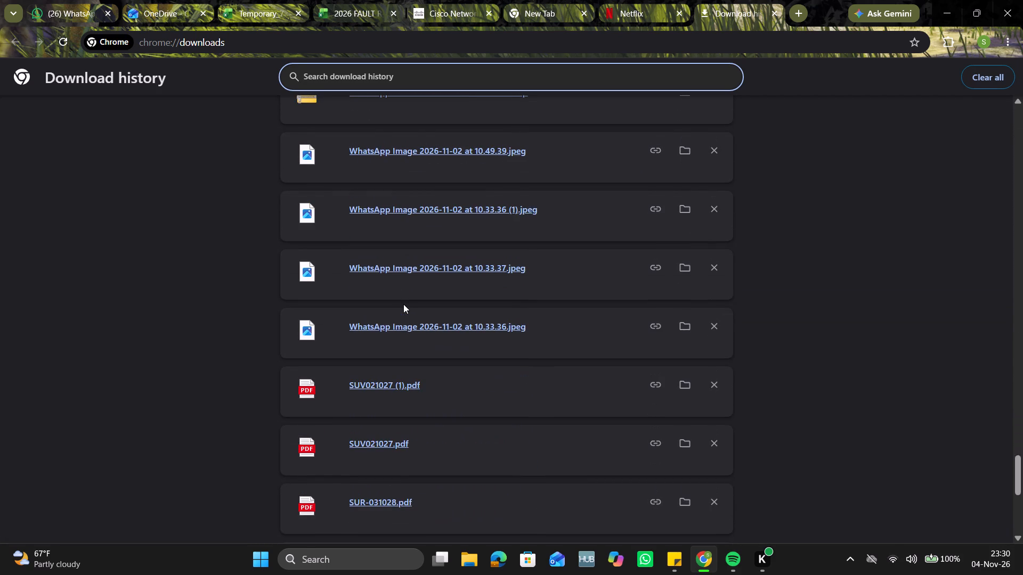
pyautogui.scroll(-8, 403, 304)
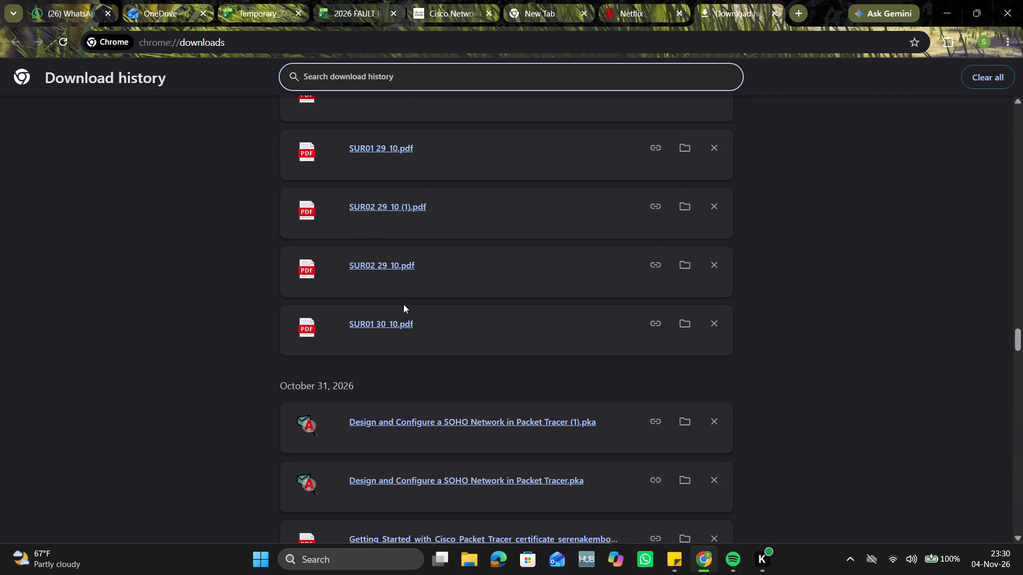
pyautogui.scroll(-1, 403, 304)
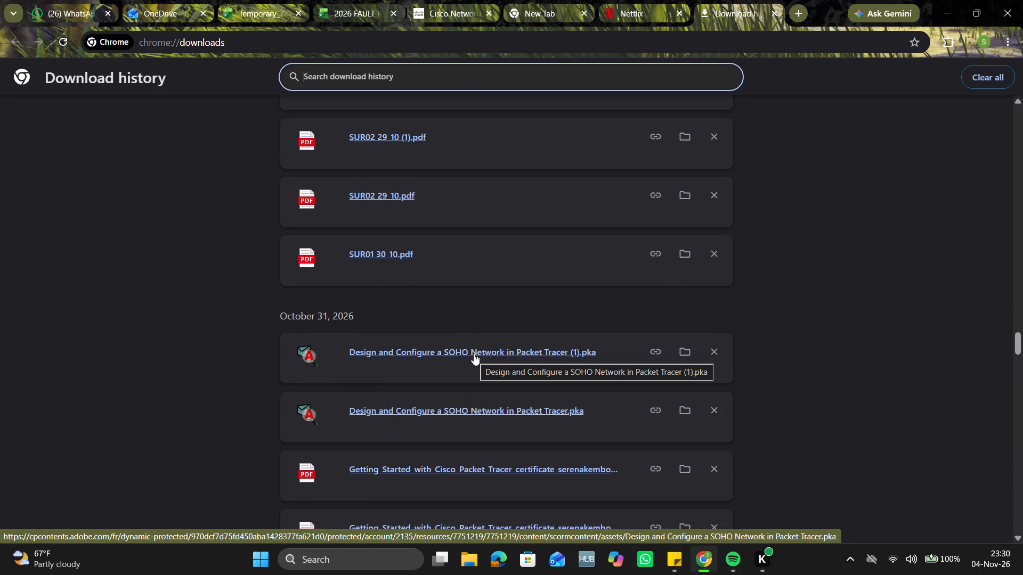
pyautogui.click(465, 408)
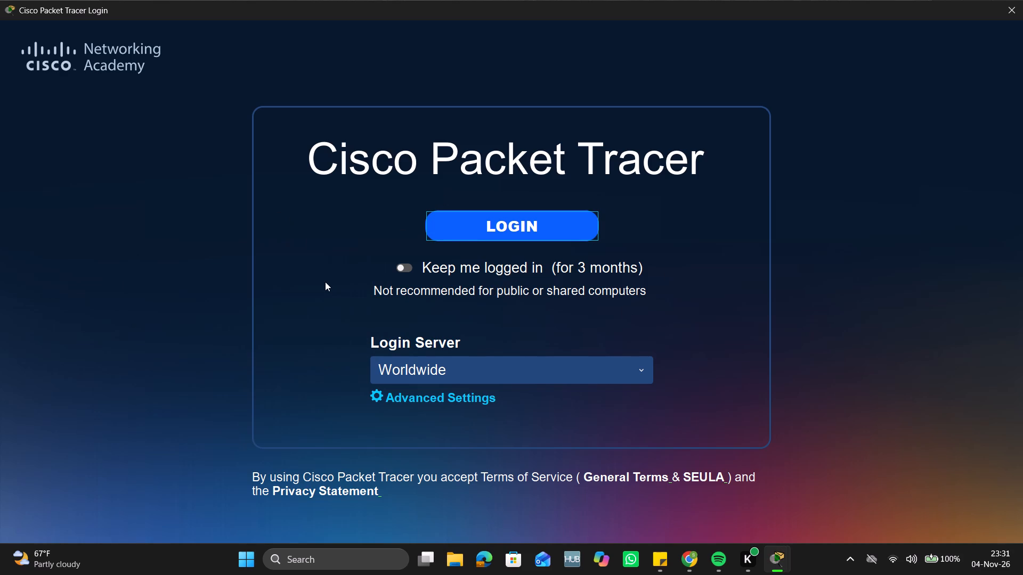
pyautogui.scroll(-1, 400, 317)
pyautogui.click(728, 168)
# Switch to Spotify and pause the song Stan.
pyautogui.click(722, 562)
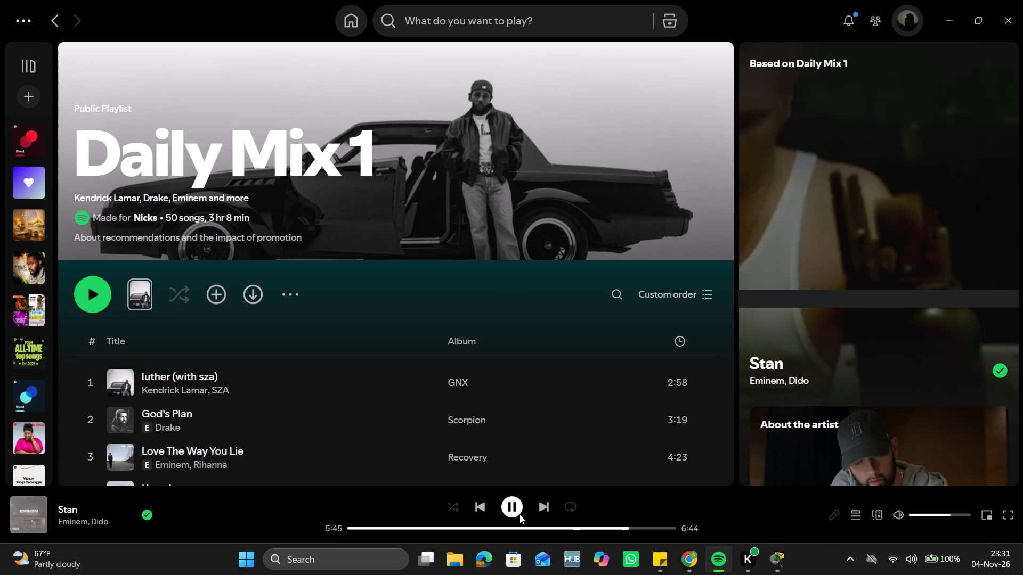
pyautogui.click(512, 510)
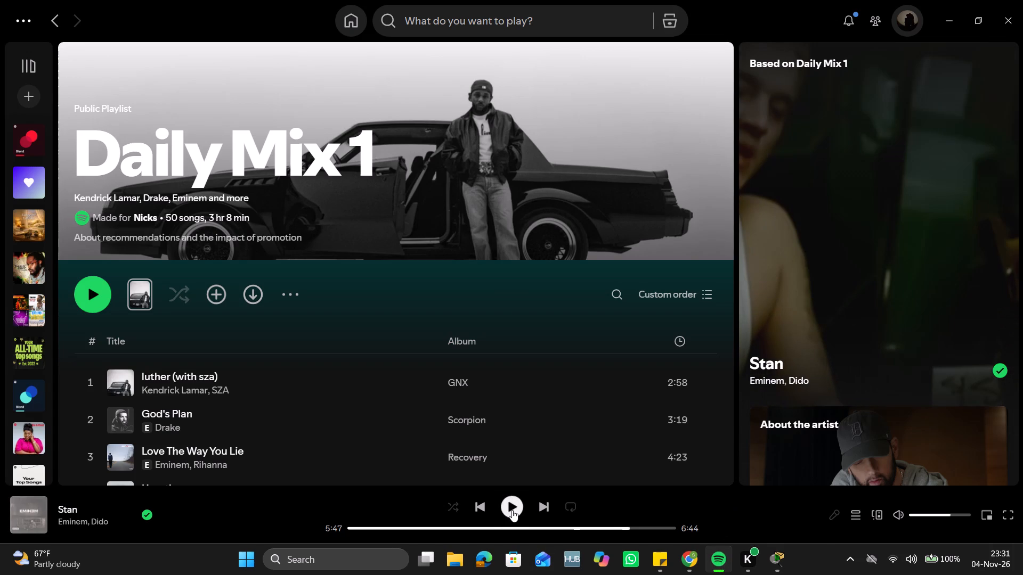